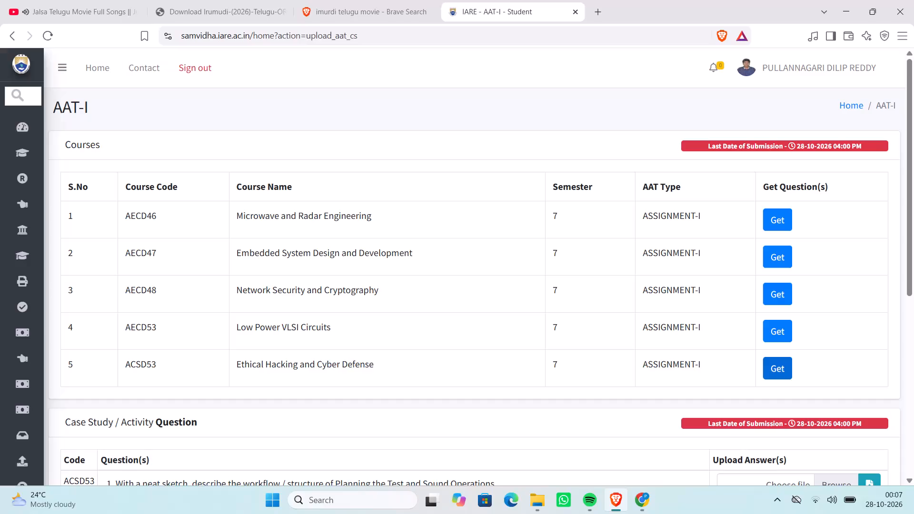
Rename the "low power vlsi aat-2 - Copy" Word file as "Ethical Hacking and Cyber Defense aat-2", reusing the course name from the AAT-I page.
key("ctrl+c")
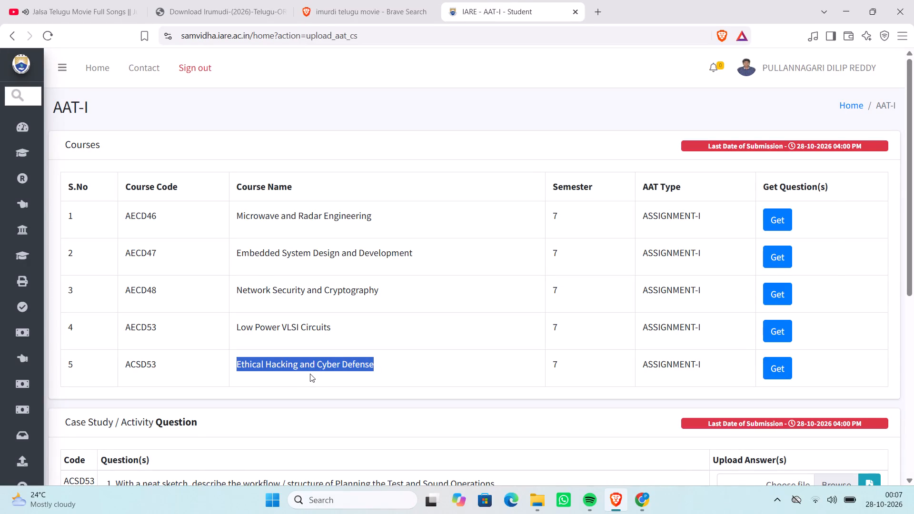
key("alt+Tab")
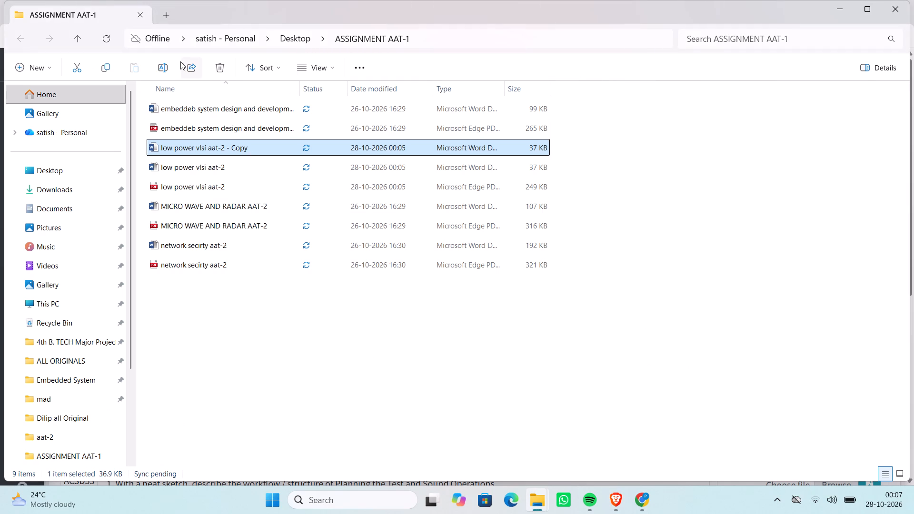
left_click(164, 68)
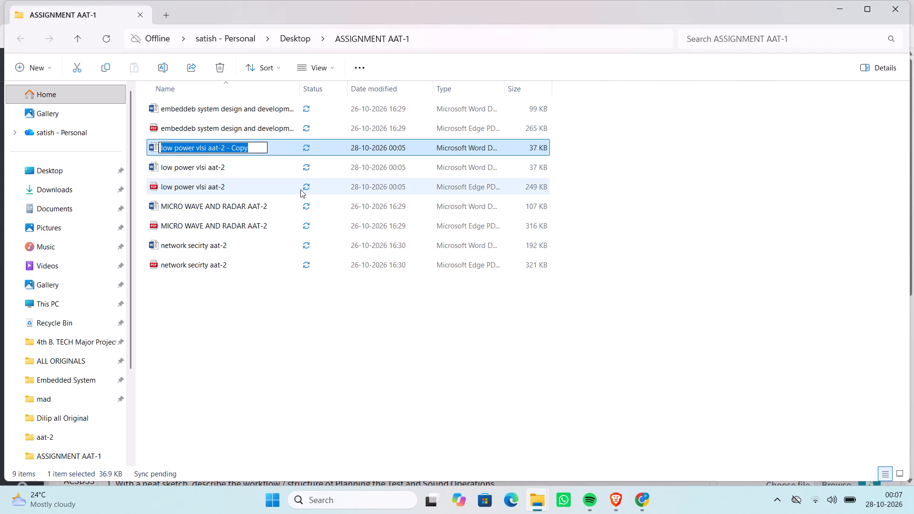
key("ctrl+v")
key("space")
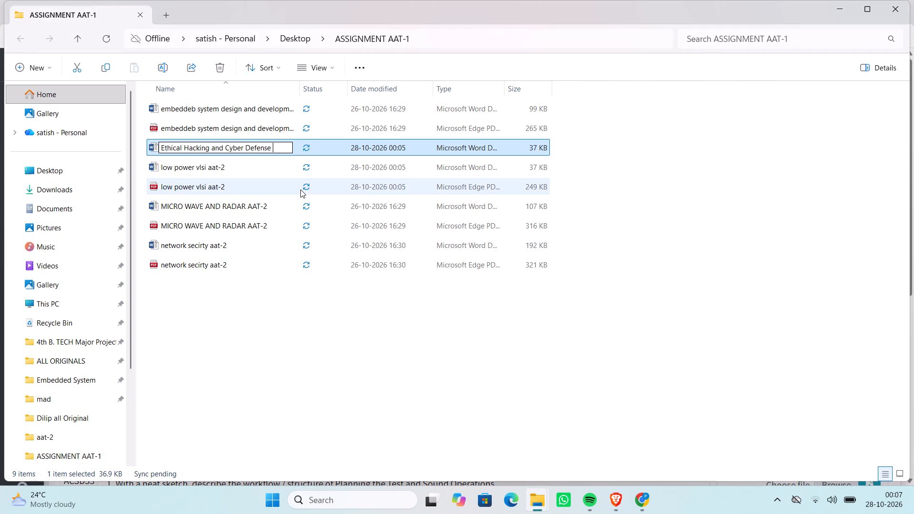
type("aat-2")
key("Return")
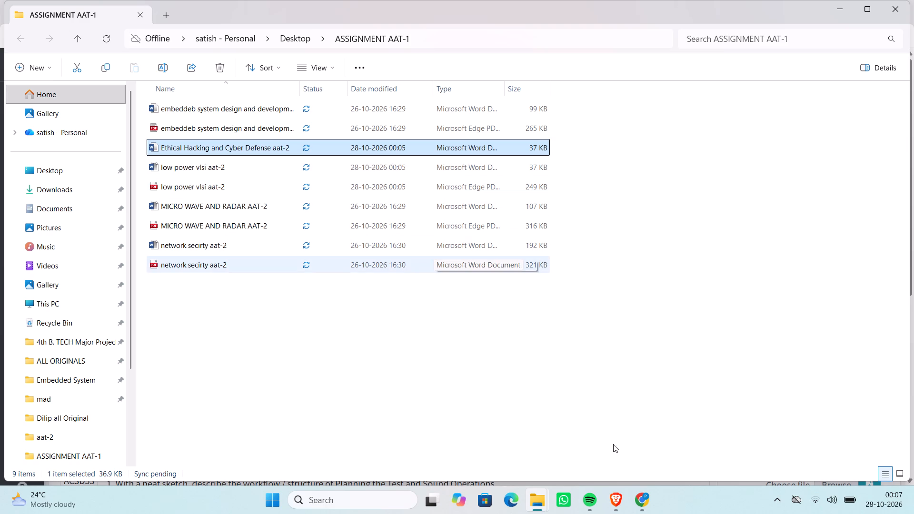
Copy all ten ACSD53 Ethical Hacking and Cyber Defense questions from the AAT-I page in Brave.
left_click(651, 503)
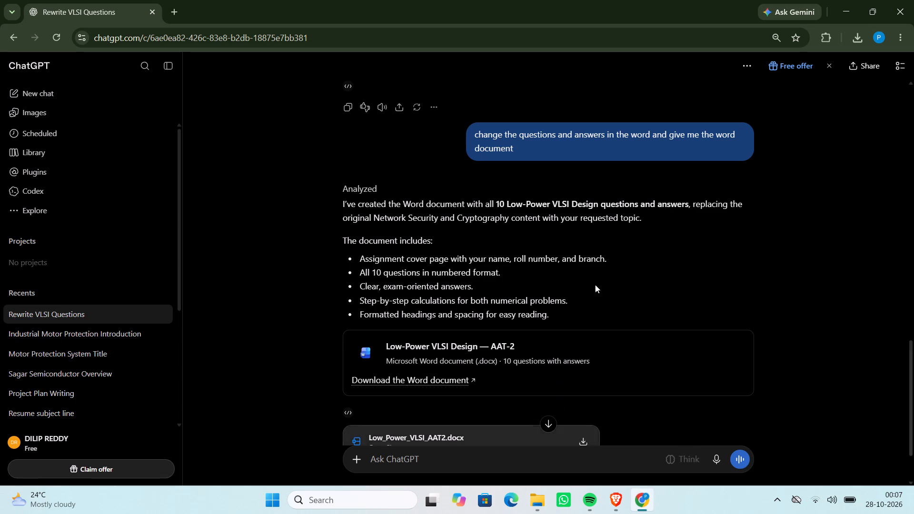
left_click(619, 513)
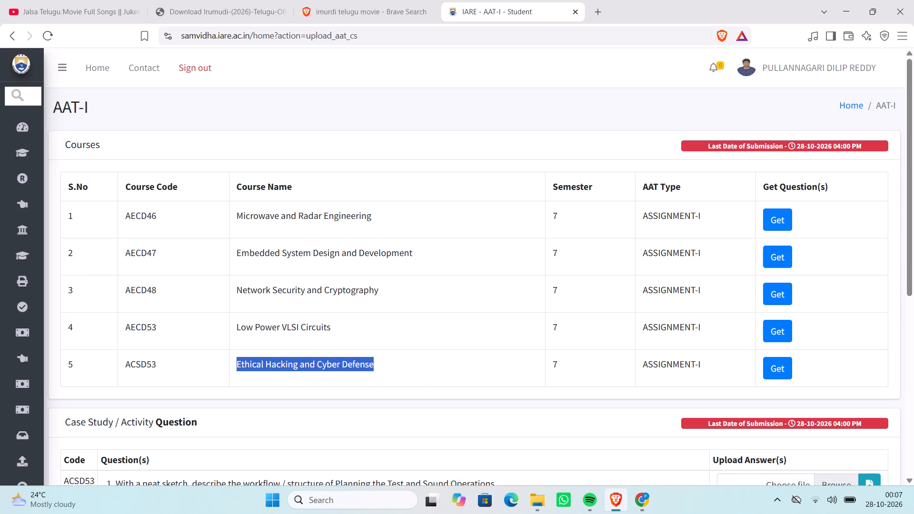
scroll(669, 383, "down", 3)
left_click(778, 191)
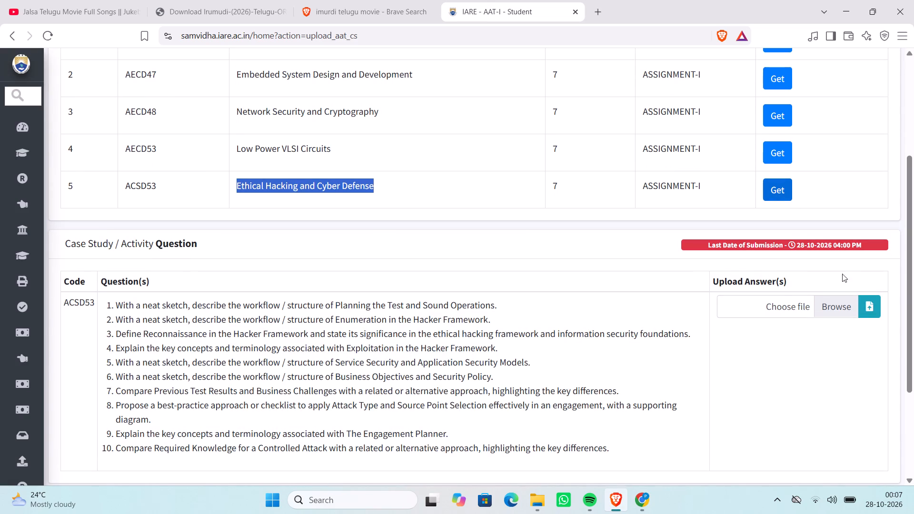
scroll(328, 336, "down", 2)
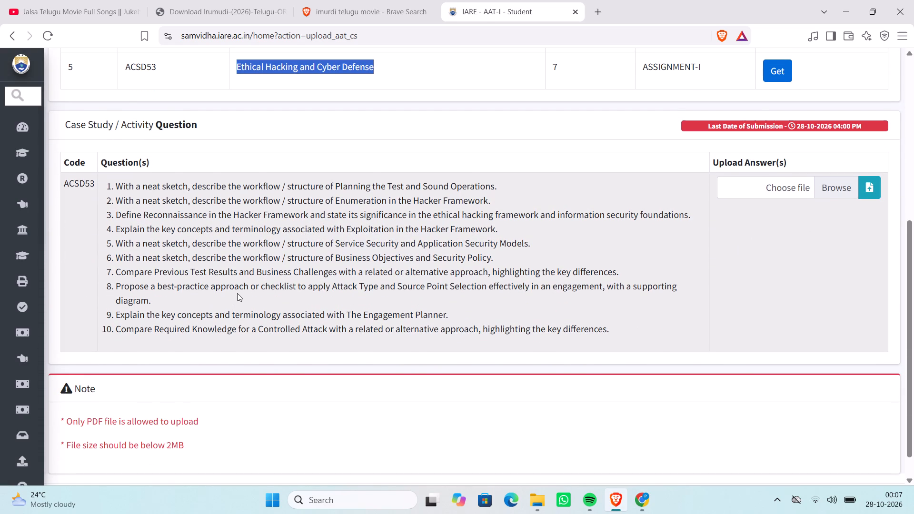
left_click_drag(606, 331, 519, 330)
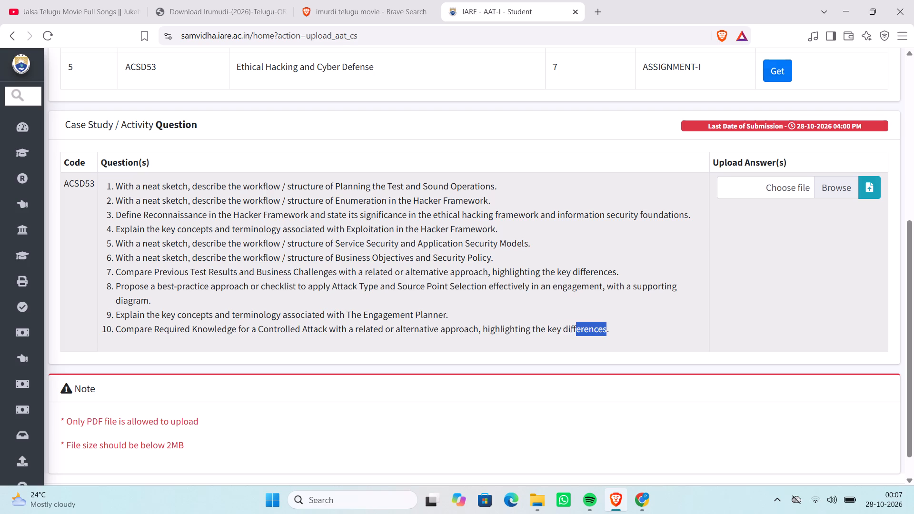
left_click_drag(519, 330, 100, 177)
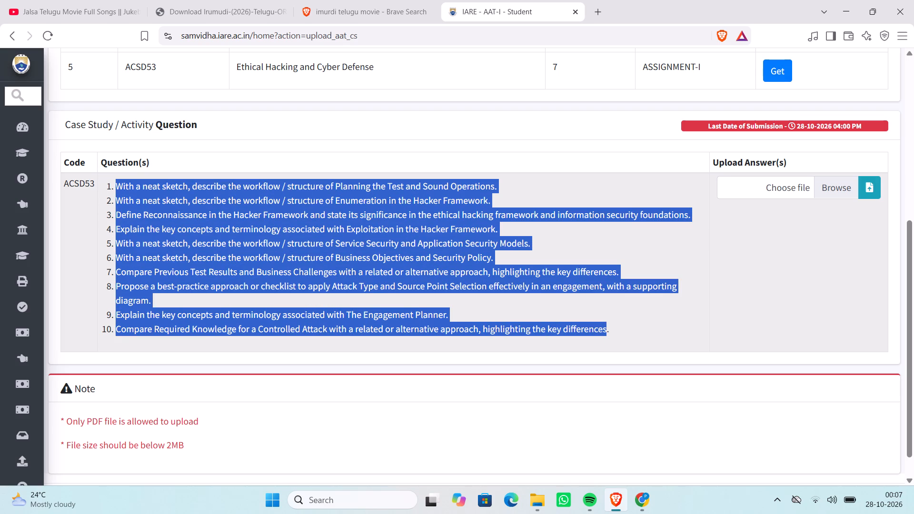
key("ctrl+c")
key("ctrl+c")
key("ctrl+c")
key("ctrl+c")
key("ctrl+c")
key("ctrl+c")
left_click(650, 509)
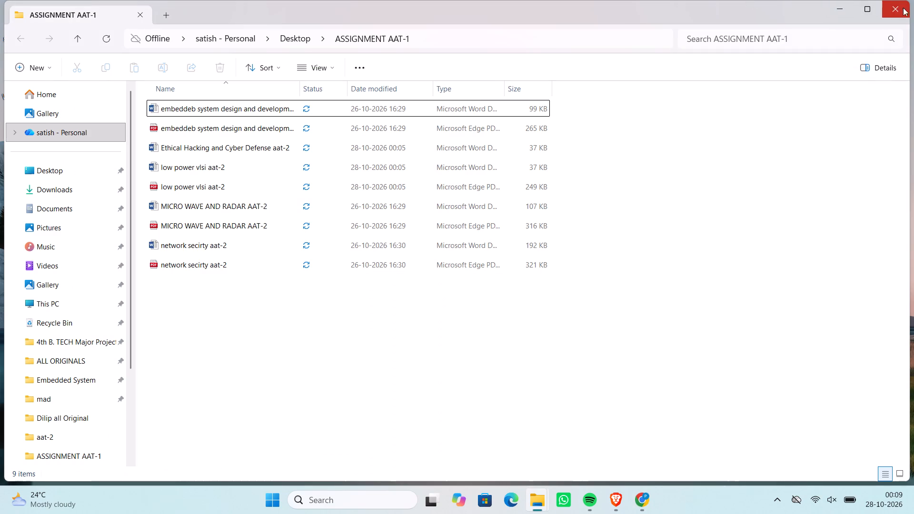
double_click(232, 147)
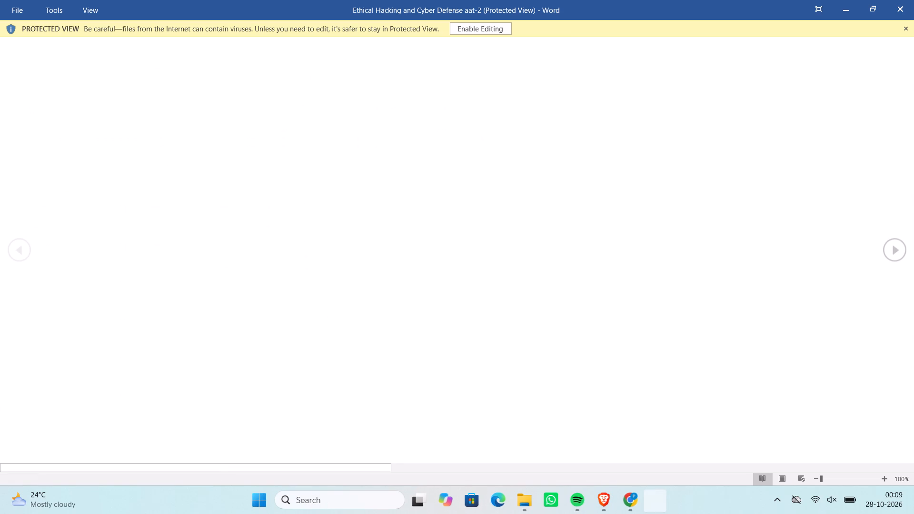
left_click(484, 25)
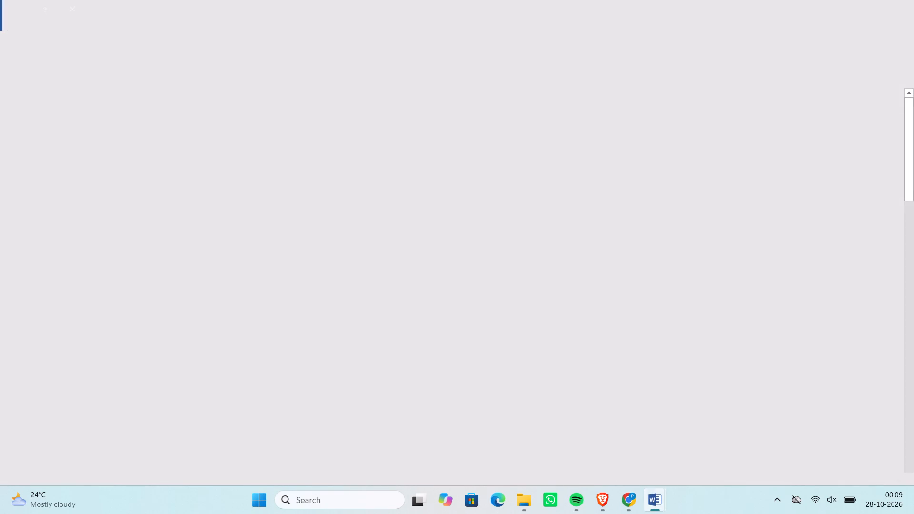
Copy the course title "Ethical Hacking and Cyber Defense" from the AAT-I student page in Brave.
key("alt+Tab")
key("alt+Tab")
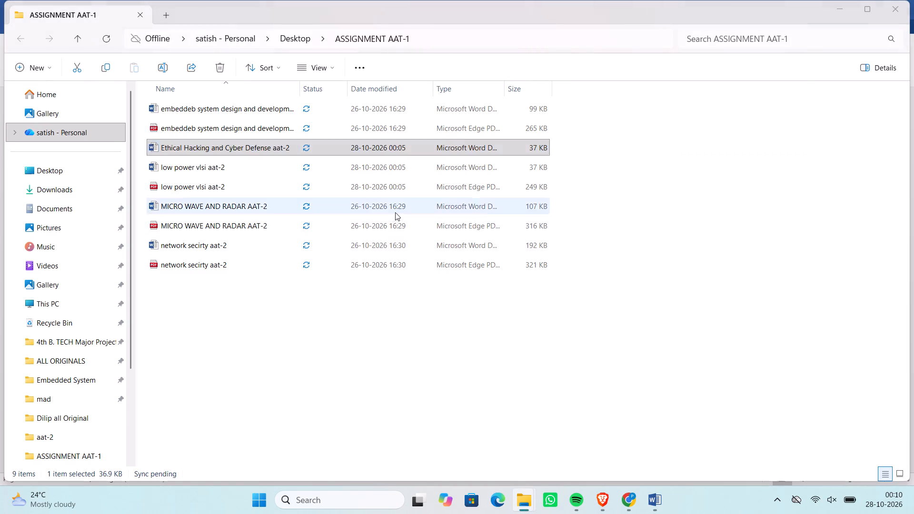
key("alt+Tab")
key("alt+Tab")
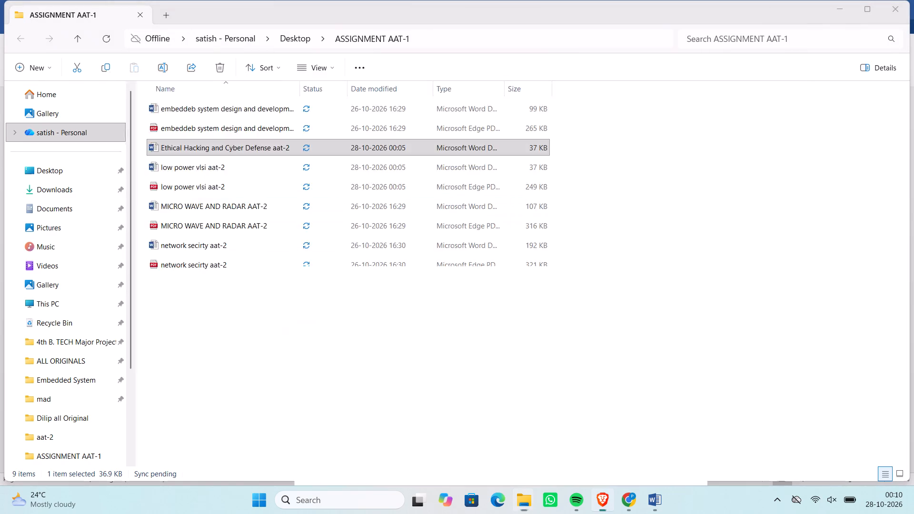
scroll(386, 217, "up", 2)
left_click(375, 211)
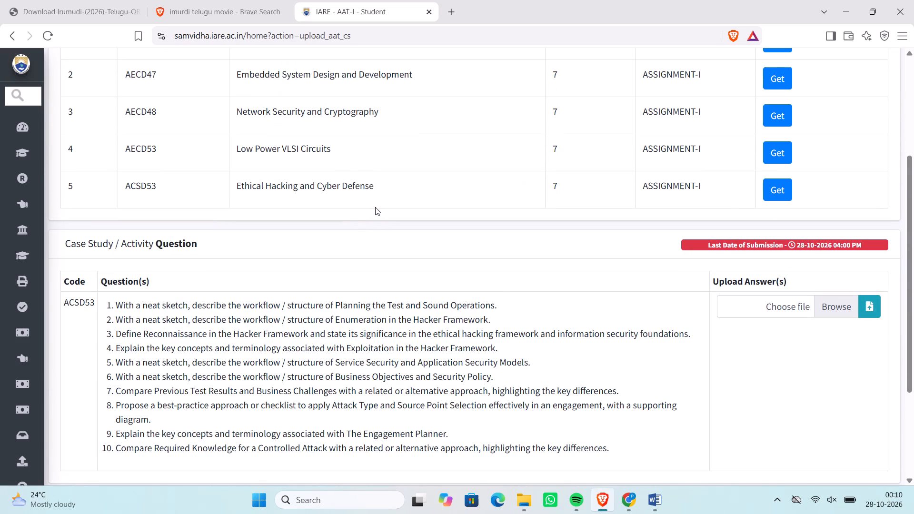
left_click_drag(374, 185, 238, 187)
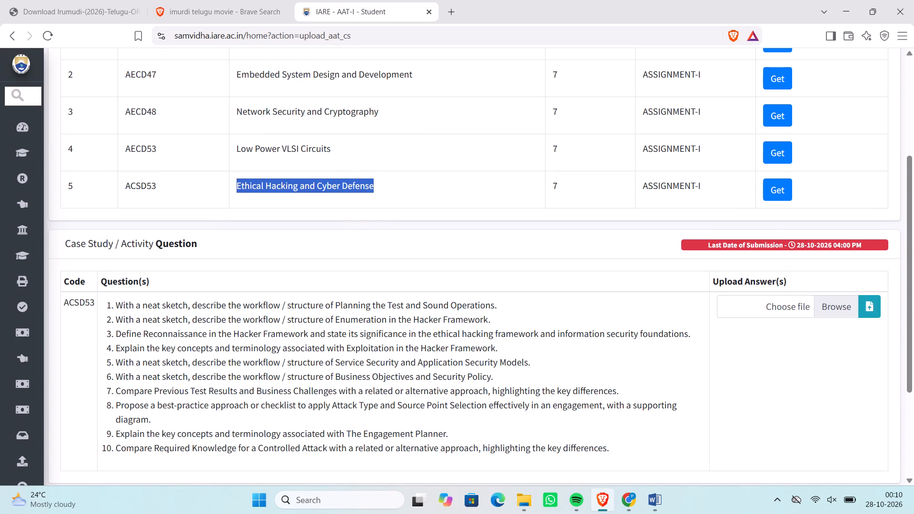
key("ctrl+c")
In the Word document, replace the cover page's "Low Power VLSI Circuits" with the copied course title, merging its formatting.
key("alt+Tab")
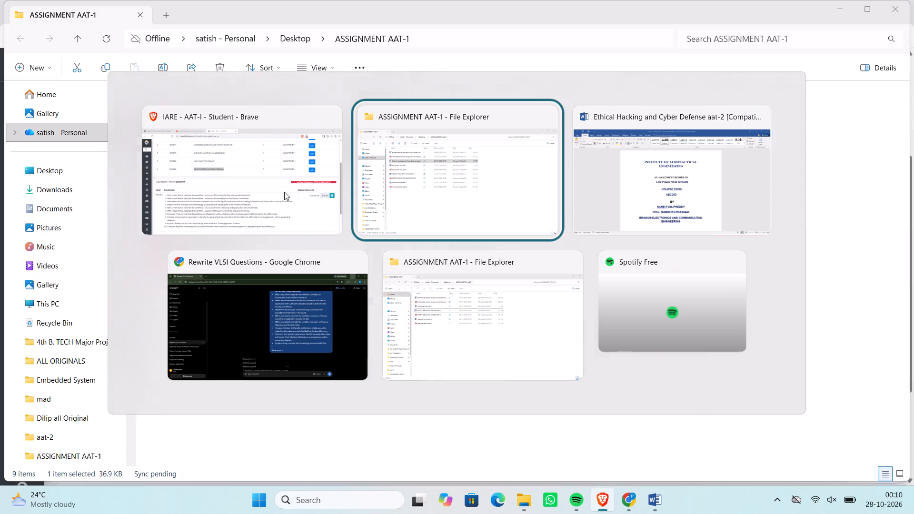
key("alt+Tab")
key("alt+Tab")
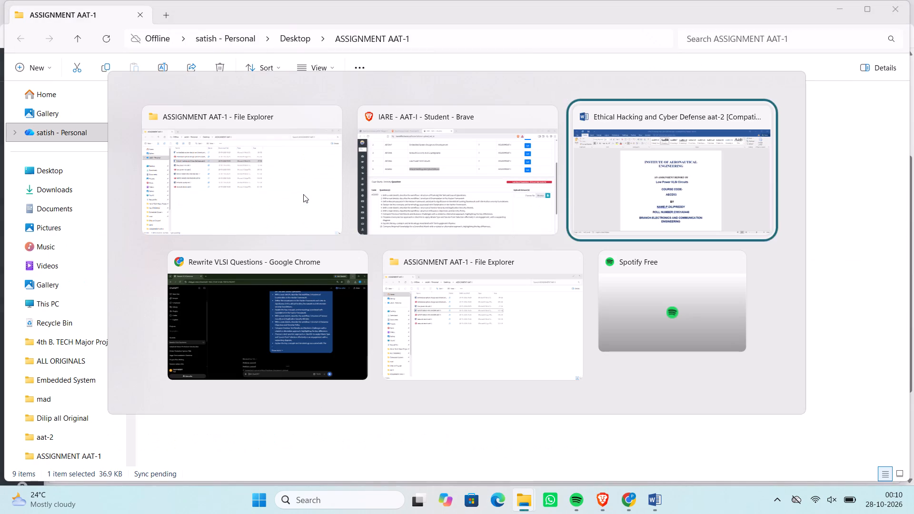
key("alt+Tab")
key("alt+Tab")
key("alt+Tab")
key("alt+Tab")
key("alt+Tab")
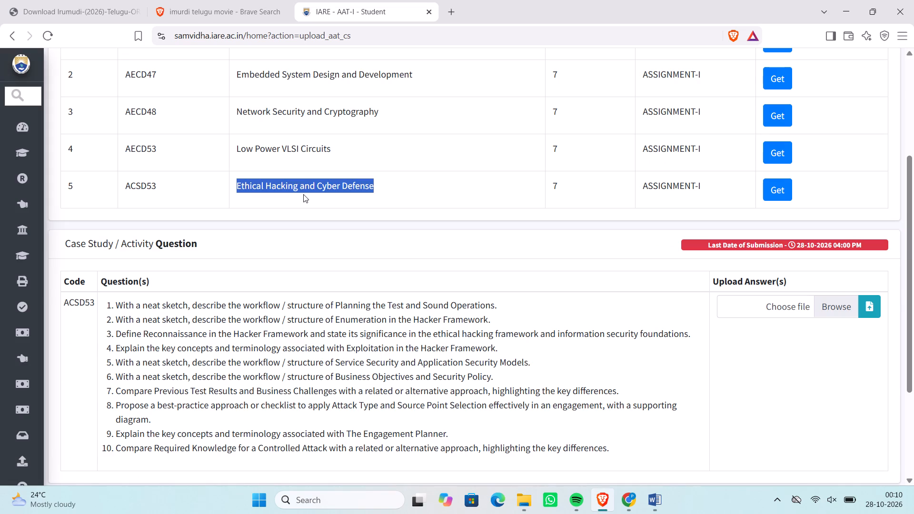
key("alt+Tab")
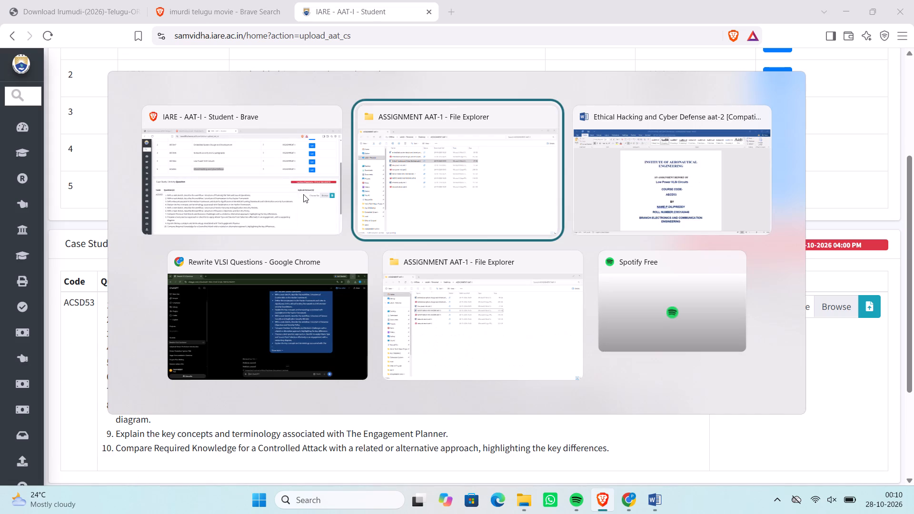
key("alt+Tab")
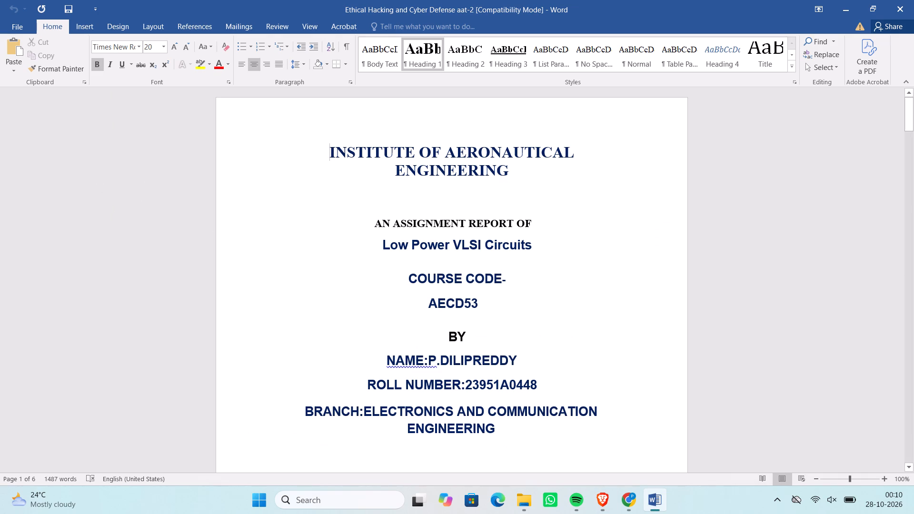
left_click_drag(532, 245, 382, 251)
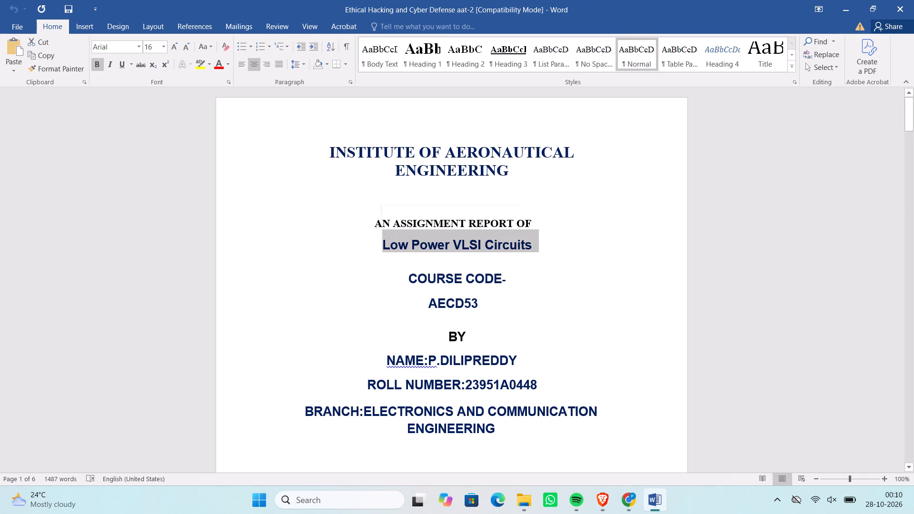
key("ctrl+v")
left_click(441, 252)
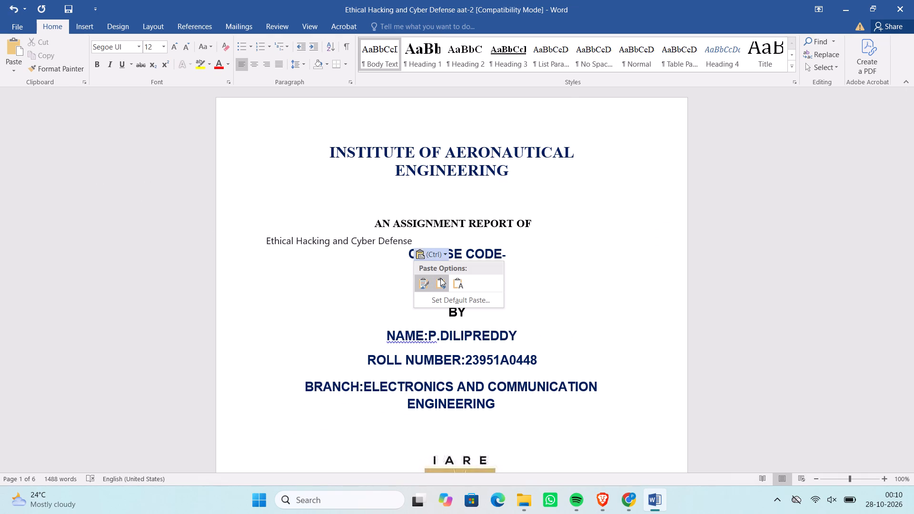
left_click(440, 278)
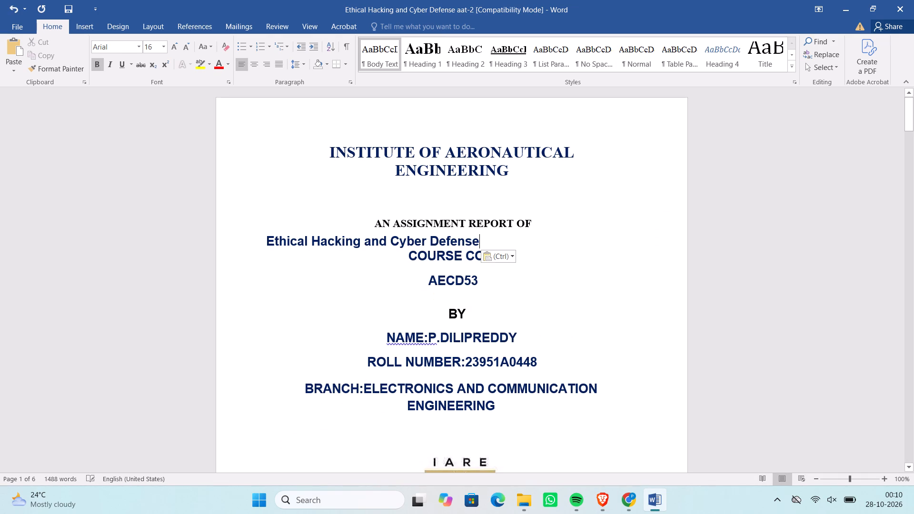
Shift the cover page's course title toward the page centre by adding leading spaces.
left_click(267, 238)
key("space")
key("space")
key("space")
key("space")
key("space")
key("space")
key("space")
key("space")
key("space")
key("space")
key("space")
key("space")
key("space")
key("space")
key("space")
key("space")
key("space")
key("space")
key("space")
key("space")
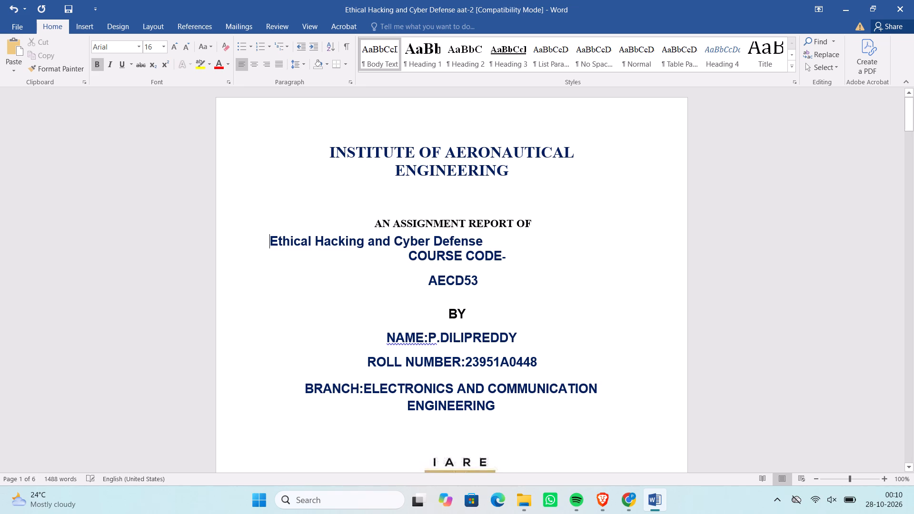
key("space")
key("space")
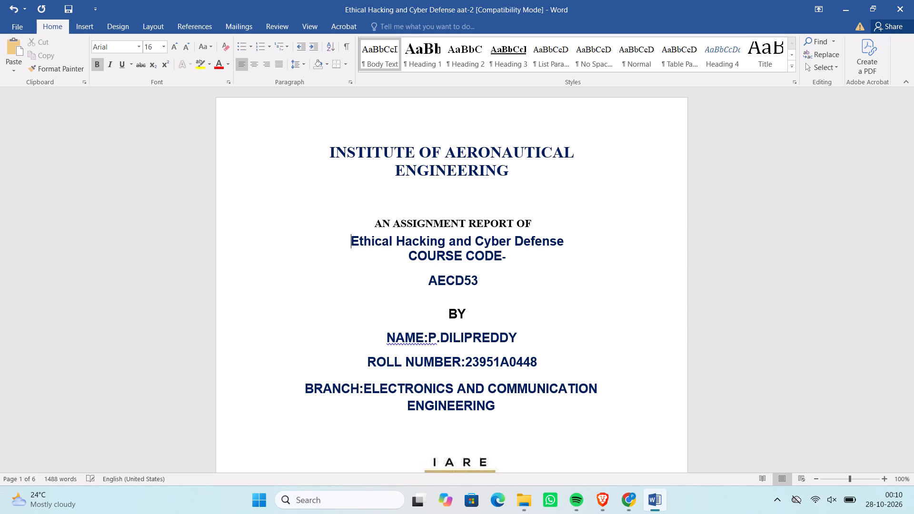
key("space")
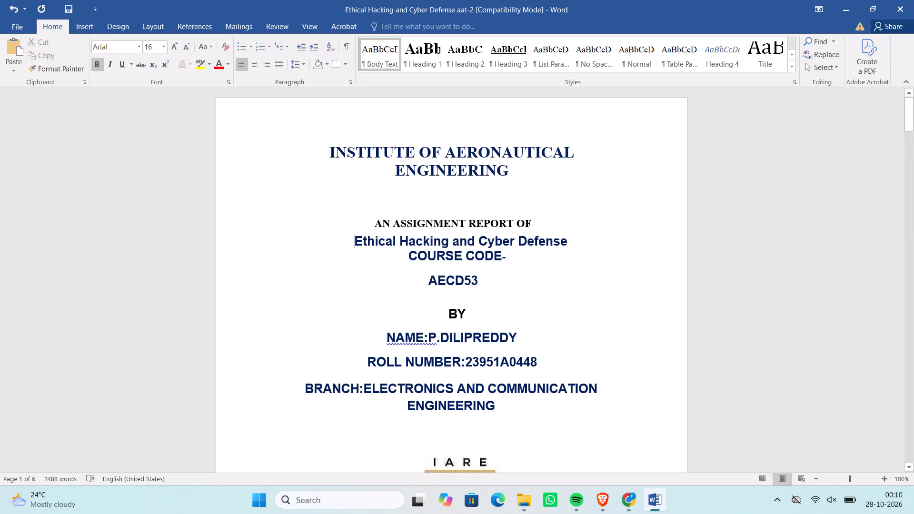
Add one blank line below the cover page's course title and one above it, after "AN ASSIGNMENT REPORT OF".
key("Right")
key("Right")
key("Right")
key("Right")
key("Right")
key("Right")
key("Right")
left_click(569, 237)
key("Return")
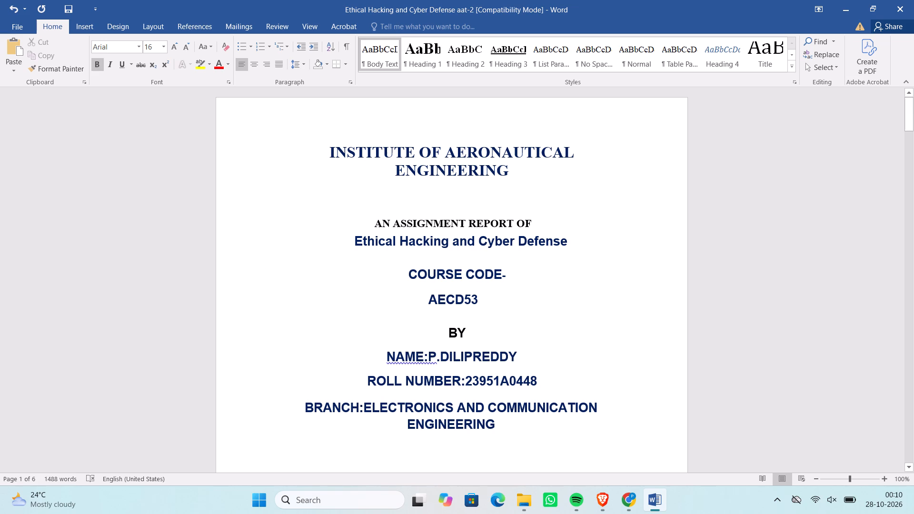
left_click(536, 227)
key("Return")
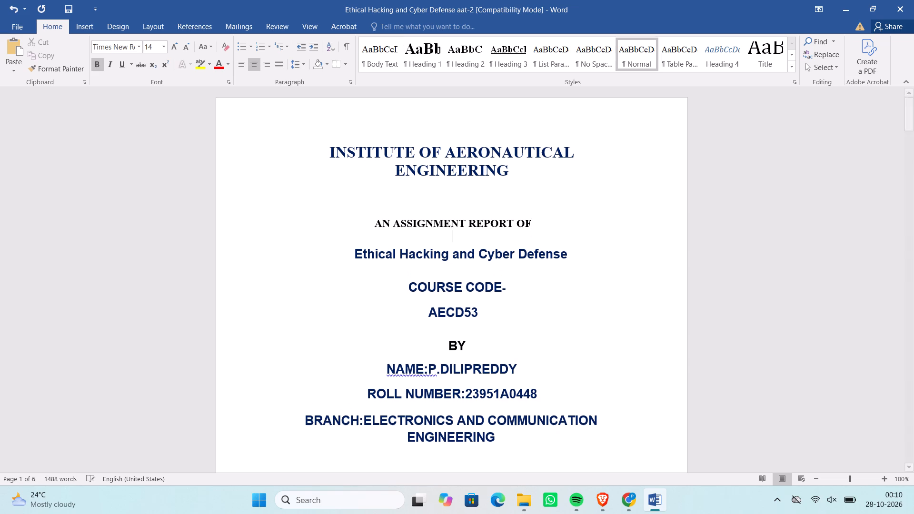
Change the course code on the cover page to ACSD53.
left_click(455, 313)
key("BackSpace")
key("BackSpace")
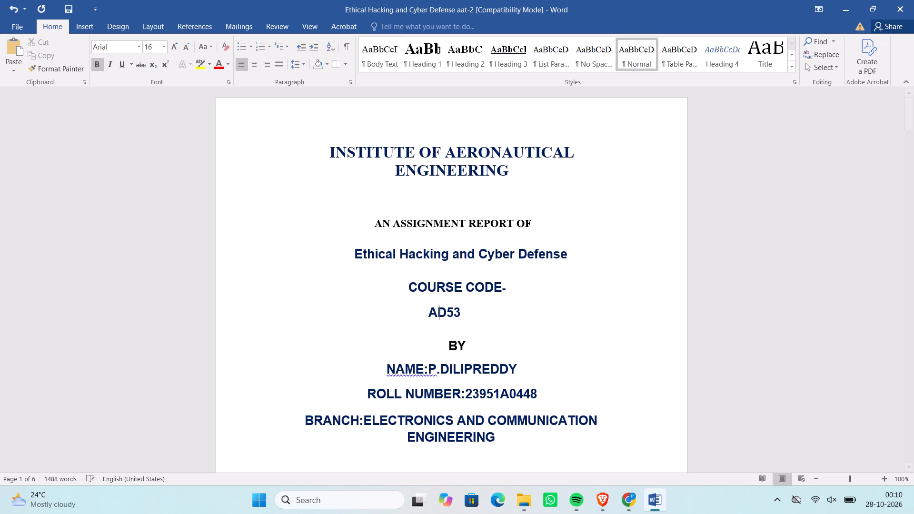
type("cs")
key("BackSpace")
key("BackSpace")
type("CS")
Check the course code against the AAT-I student page in Brave and return to the Word document.
key("alt+Tab")
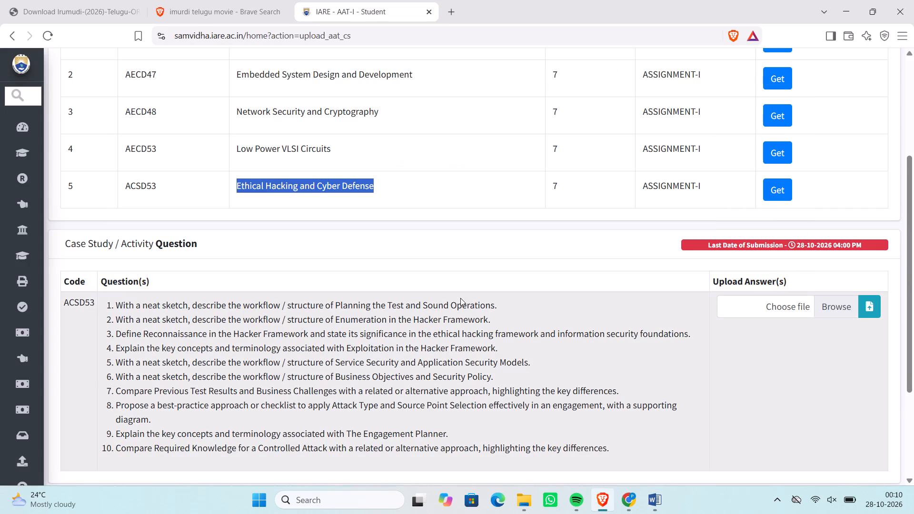
key("alt+Tab")
key("alt+Tab")
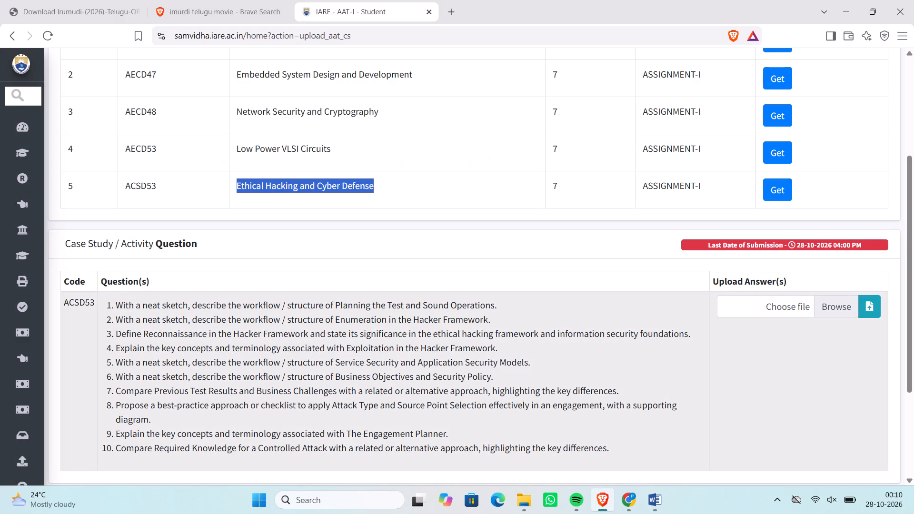
key("alt+Tab")
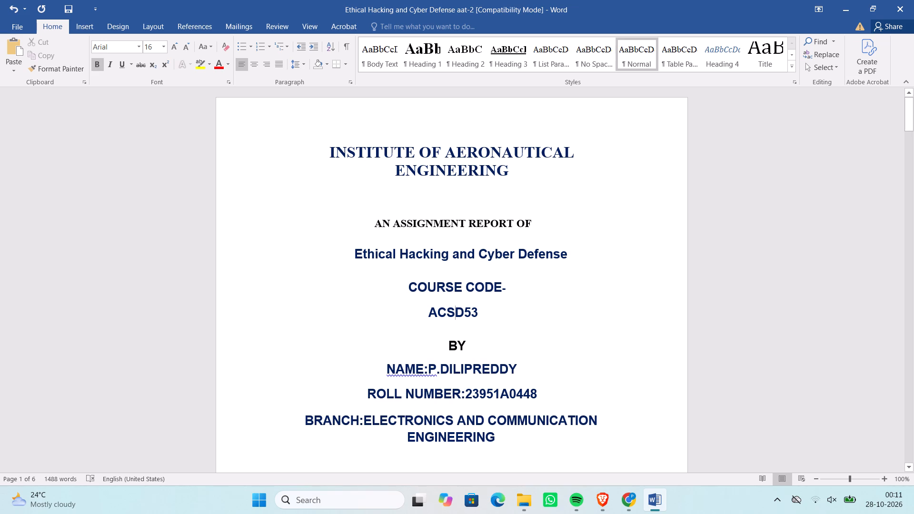
Replace "Low Power VLSI Circuits" under the AAT-2 heading with the copied course title, merging its formatting.
scroll(550, 346, "down", 15)
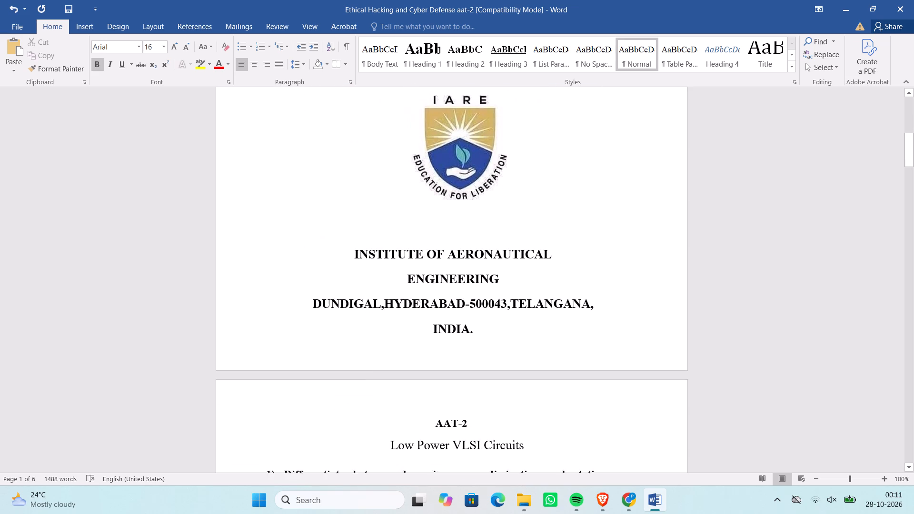
left_click_drag(525, 406, 437, 420)
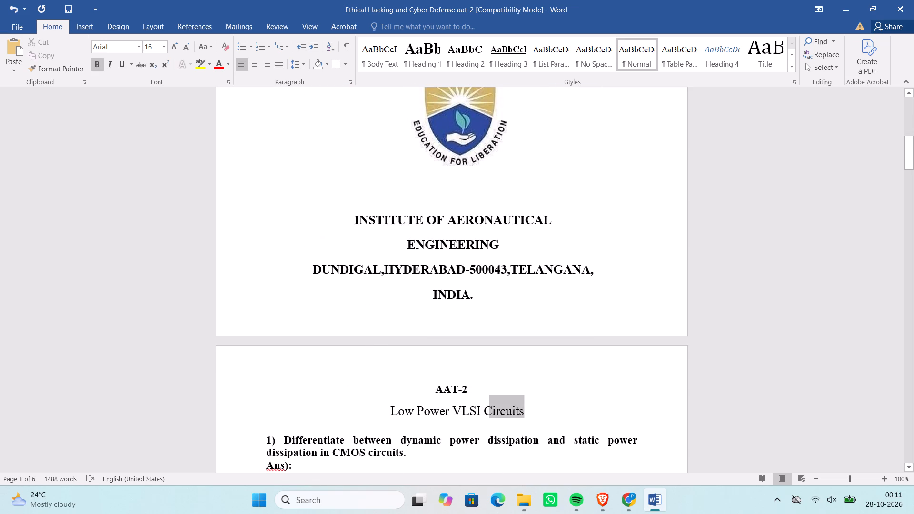
left_click_drag(437, 420, 387, 414)
key("ctrl+v")
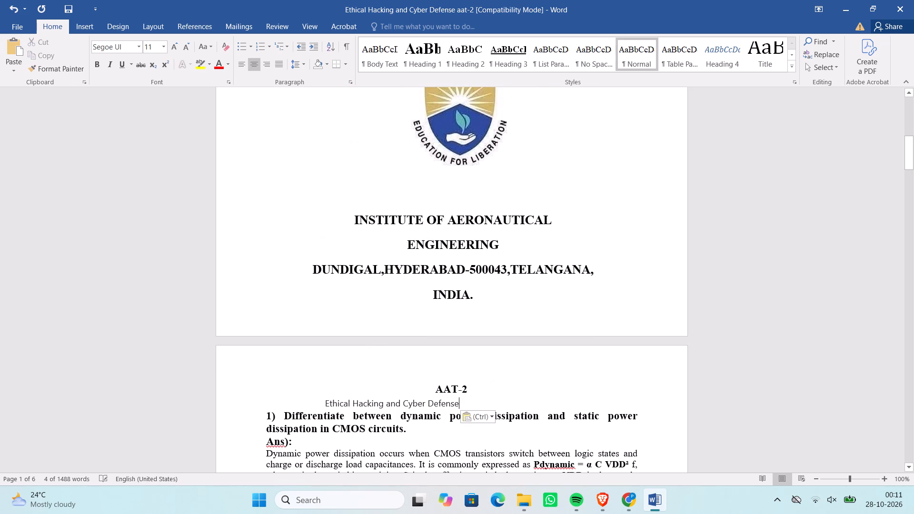
left_click(473, 414)
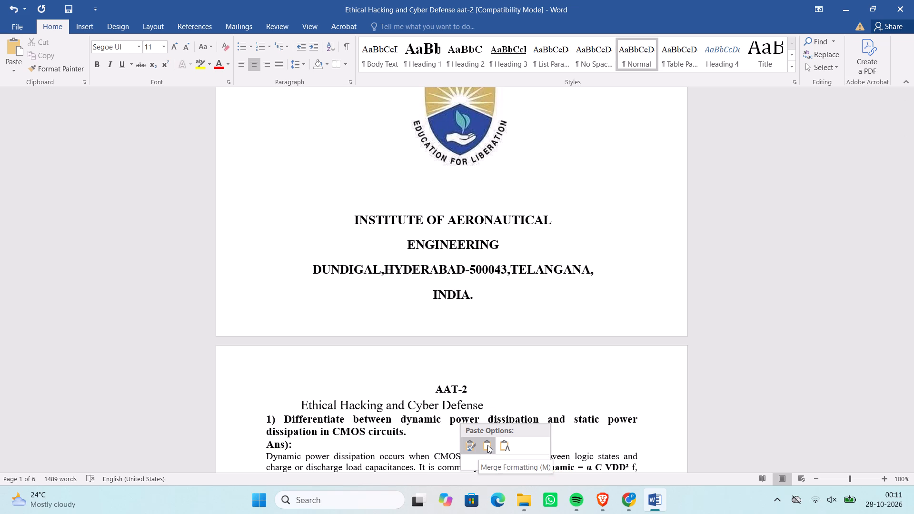
left_click(487, 445)
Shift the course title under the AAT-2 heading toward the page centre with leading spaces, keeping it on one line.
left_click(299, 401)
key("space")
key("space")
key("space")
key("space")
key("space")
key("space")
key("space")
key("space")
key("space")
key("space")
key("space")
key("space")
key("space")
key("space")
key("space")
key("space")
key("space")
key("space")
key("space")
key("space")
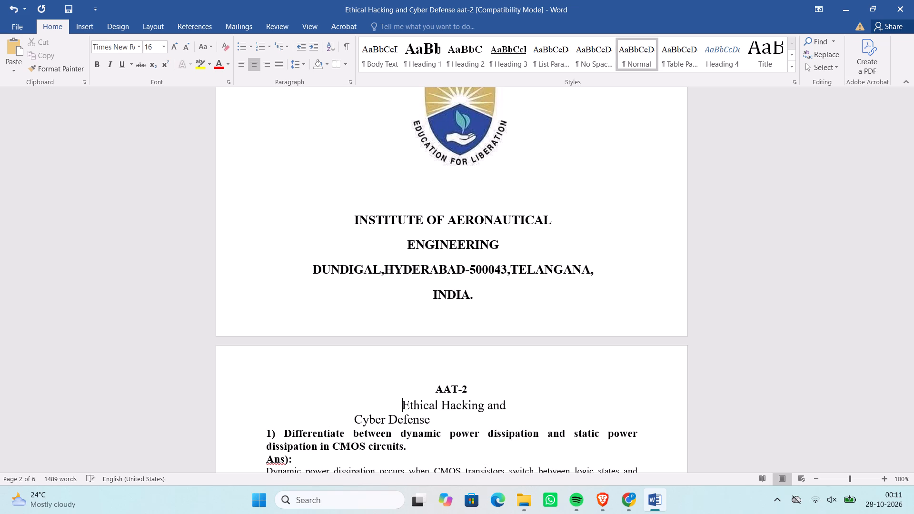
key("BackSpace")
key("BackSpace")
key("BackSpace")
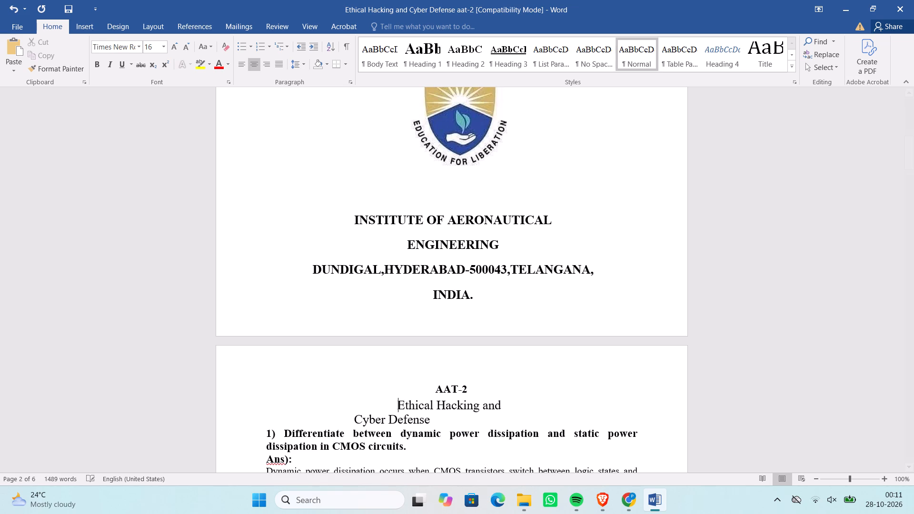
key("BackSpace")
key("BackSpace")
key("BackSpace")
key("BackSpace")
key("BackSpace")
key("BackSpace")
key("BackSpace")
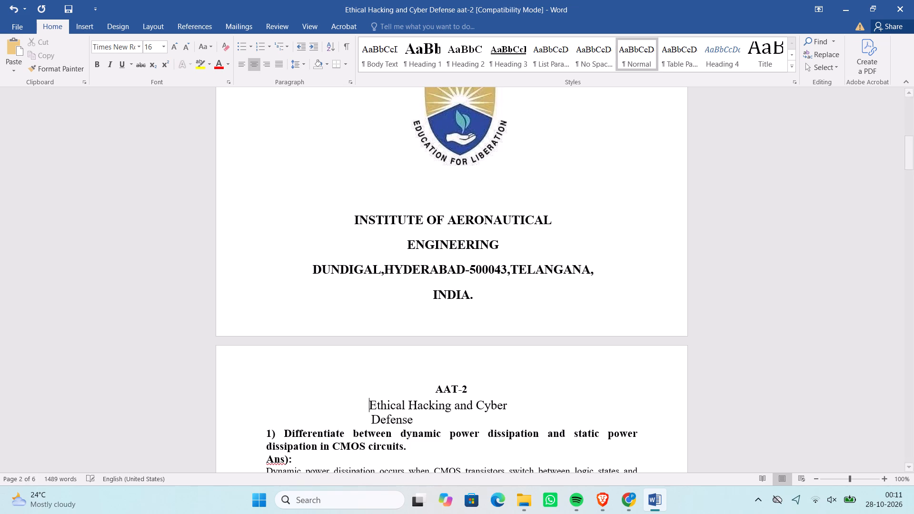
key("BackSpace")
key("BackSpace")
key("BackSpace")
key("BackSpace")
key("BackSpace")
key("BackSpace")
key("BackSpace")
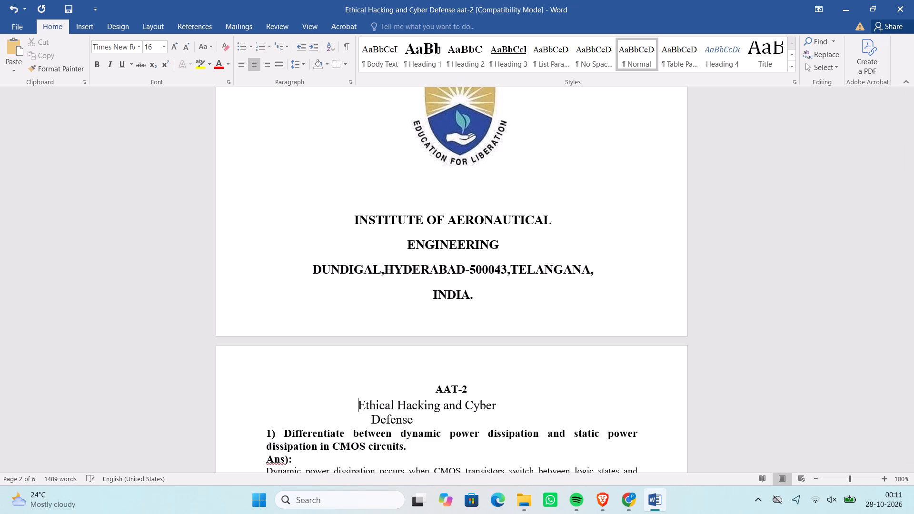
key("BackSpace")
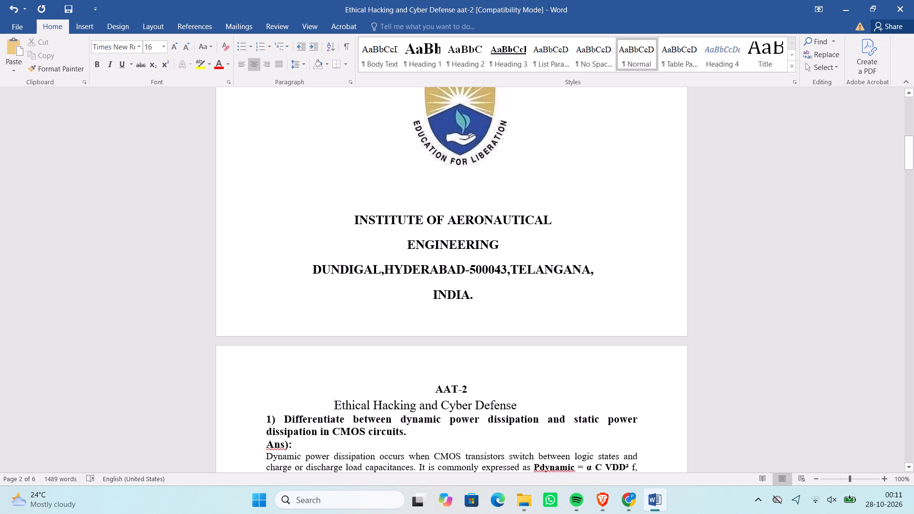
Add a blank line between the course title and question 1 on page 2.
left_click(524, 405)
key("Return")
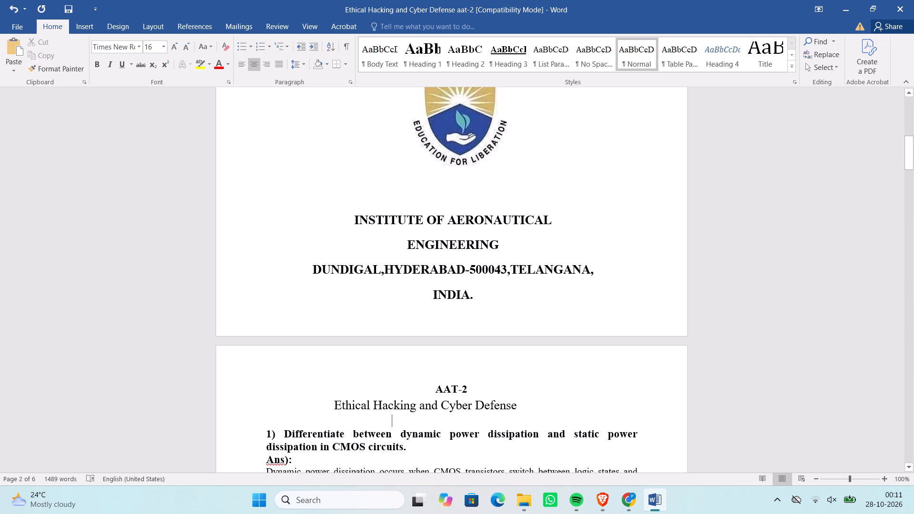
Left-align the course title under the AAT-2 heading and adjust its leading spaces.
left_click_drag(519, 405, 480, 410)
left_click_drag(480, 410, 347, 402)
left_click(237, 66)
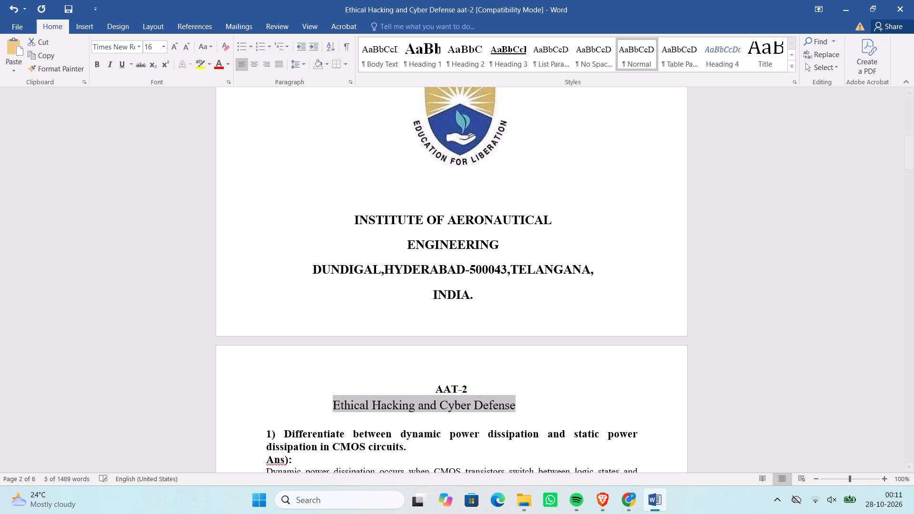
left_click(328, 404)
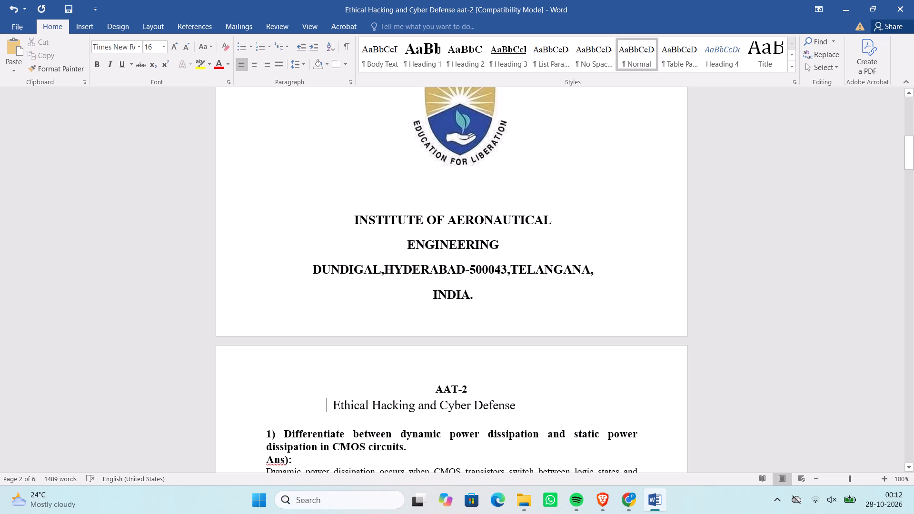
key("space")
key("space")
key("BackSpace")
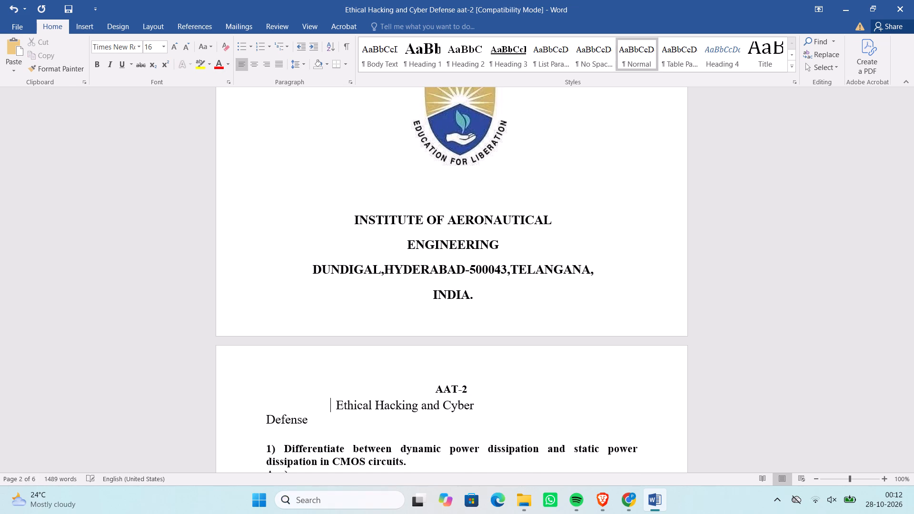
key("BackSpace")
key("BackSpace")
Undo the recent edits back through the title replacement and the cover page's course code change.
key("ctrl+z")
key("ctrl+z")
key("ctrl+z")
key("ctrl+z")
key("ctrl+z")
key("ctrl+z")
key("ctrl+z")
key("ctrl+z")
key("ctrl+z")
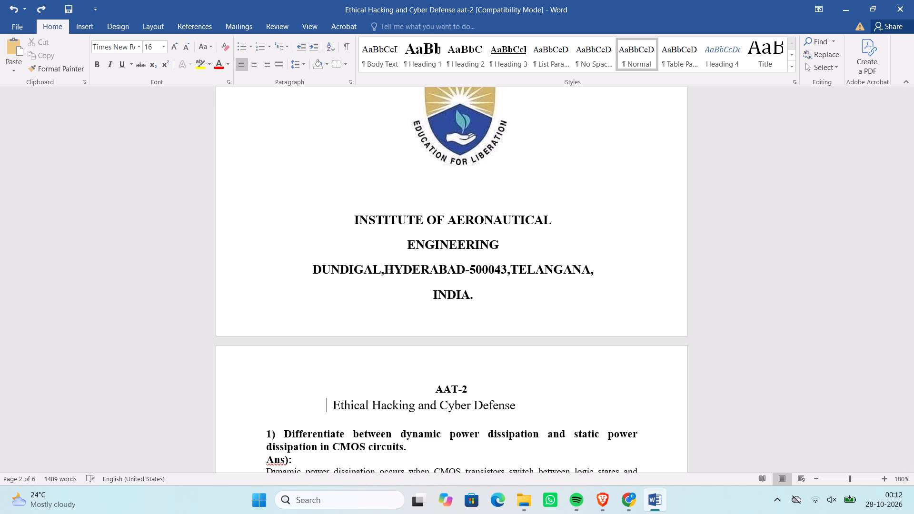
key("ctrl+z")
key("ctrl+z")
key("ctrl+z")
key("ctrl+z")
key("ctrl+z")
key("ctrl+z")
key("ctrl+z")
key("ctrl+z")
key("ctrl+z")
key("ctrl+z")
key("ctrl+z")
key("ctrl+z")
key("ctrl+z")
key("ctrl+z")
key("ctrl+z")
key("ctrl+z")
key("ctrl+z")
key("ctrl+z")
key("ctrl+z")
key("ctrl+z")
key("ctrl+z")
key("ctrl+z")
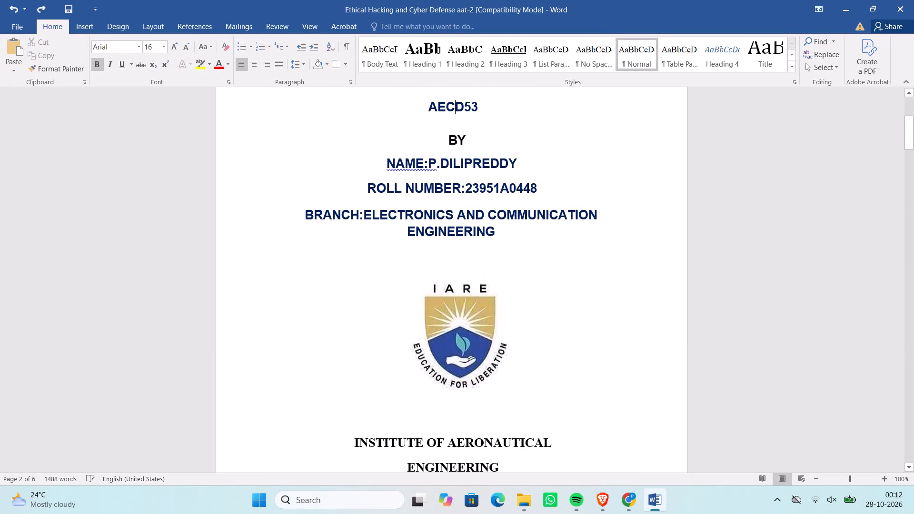
Change the course code on the cover page to ACSD53.
key("BackSpace")
key("BackSpace")
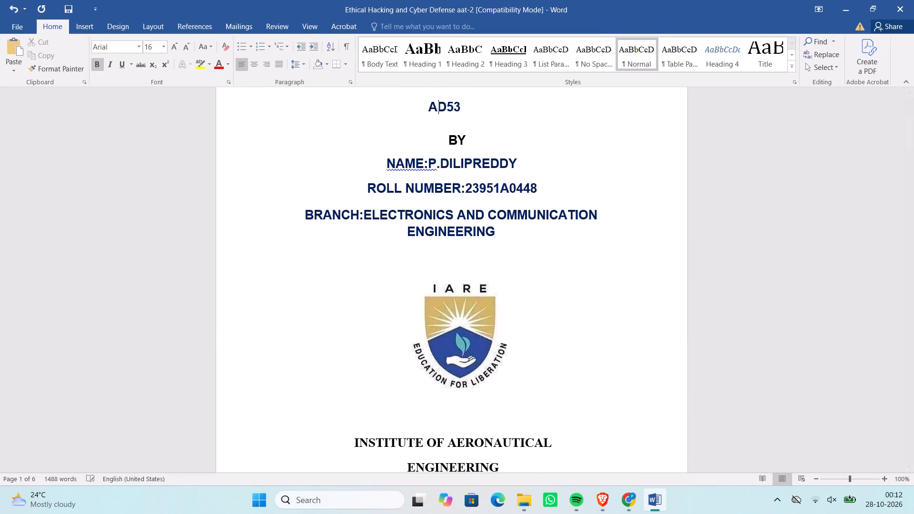
type("CS")
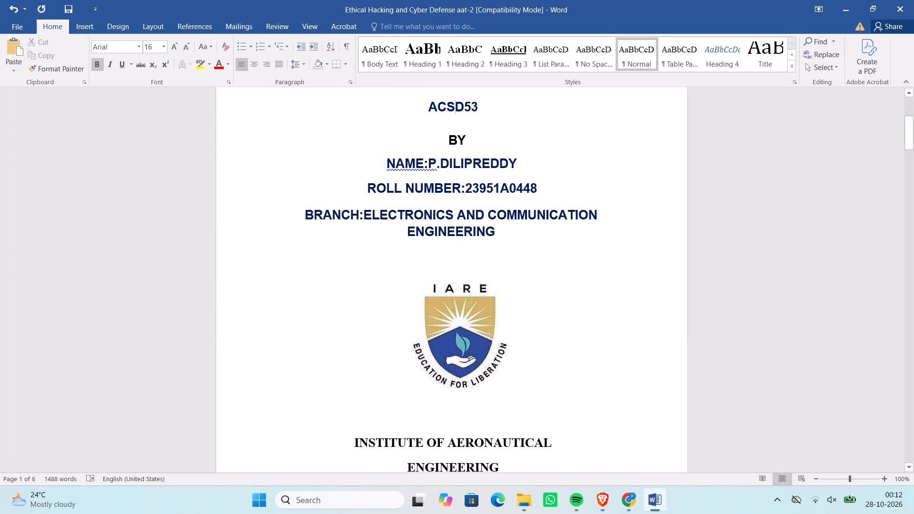
Replace "Low Power VLSI Circuits" under the AAT-2 heading with "Ethical Hacking", checking the cover page for the course title.
scroll(482, 334, "up", 5)
scroll(482, 334, "down", 7)
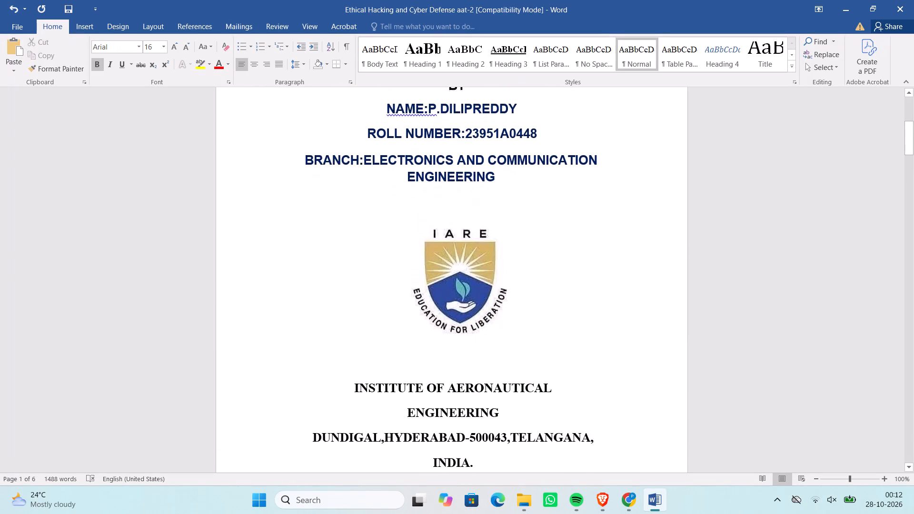
scroll(482, 334, "down", 7)
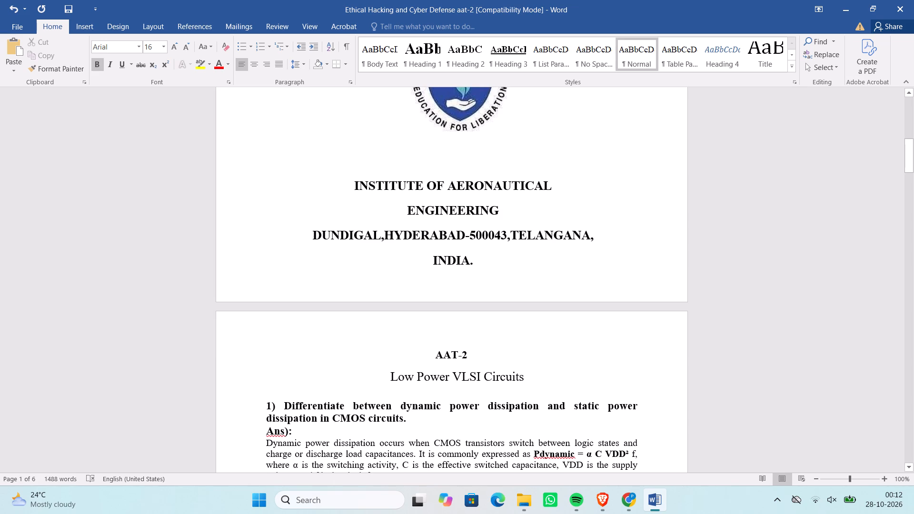
left_click(525, 378)
key("BackSpace")
key("BackSpace")
key("BackSpace")
key("BackSpace")
key("BackSpace")
key("BackSpace")
key("BackSpace")
key("BackSpace")
key("BackSpace")
key("BackSpace")
key("BackSpace")
key("BackSpace")
key("BackSpace")
key("BackSpace")
key("BackSpace")
key("BackSpace")
key("BackSpace")
key("BackSpace")
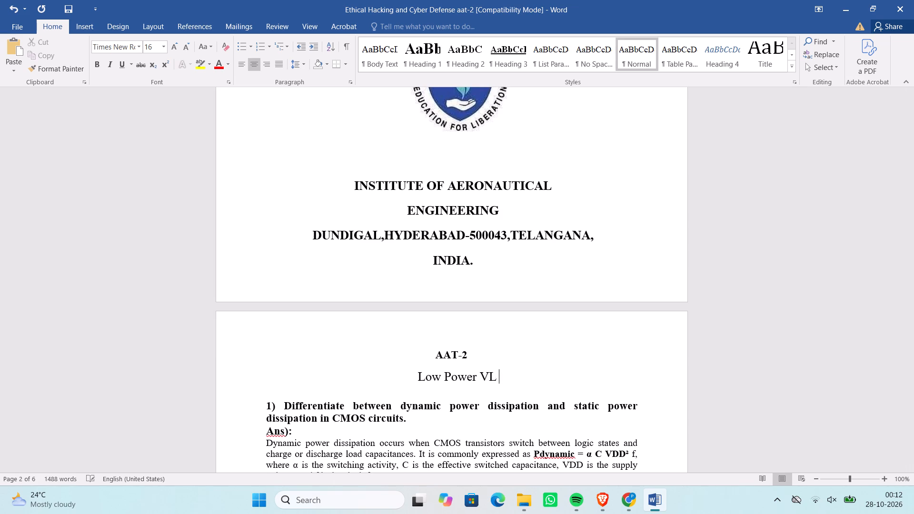
key("BackSpace")
key("BackSpace")
key("BackSpace")
key("BackSpace")
key("BackSpace")
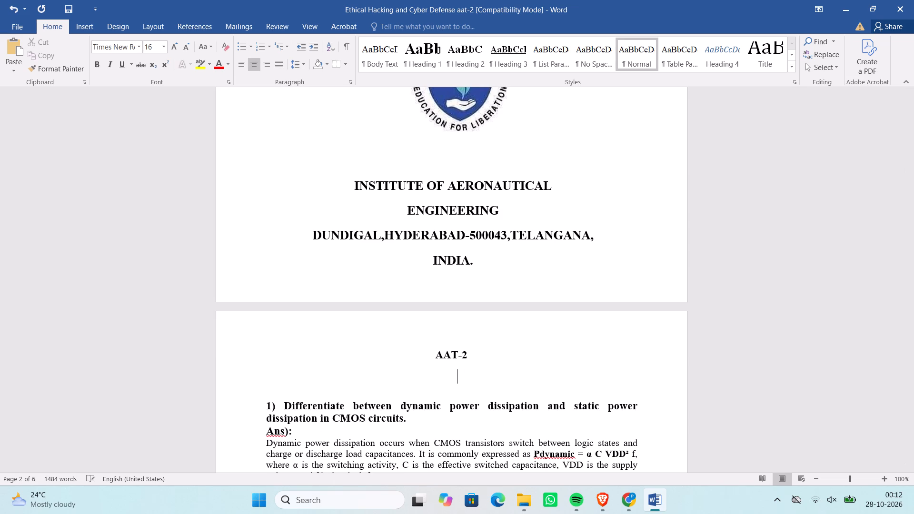
key("e")
type("th")
key("i")
type("cal")
key("space")
scroll(517, 371, "up", 12)
scroll(514, 363, "down", 2, "ctrl")
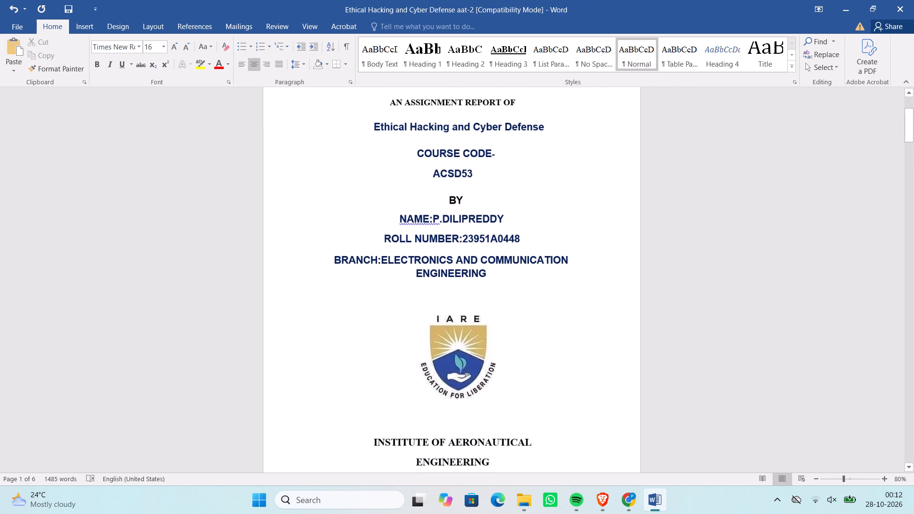
scroll(523, 355, "up", 4)
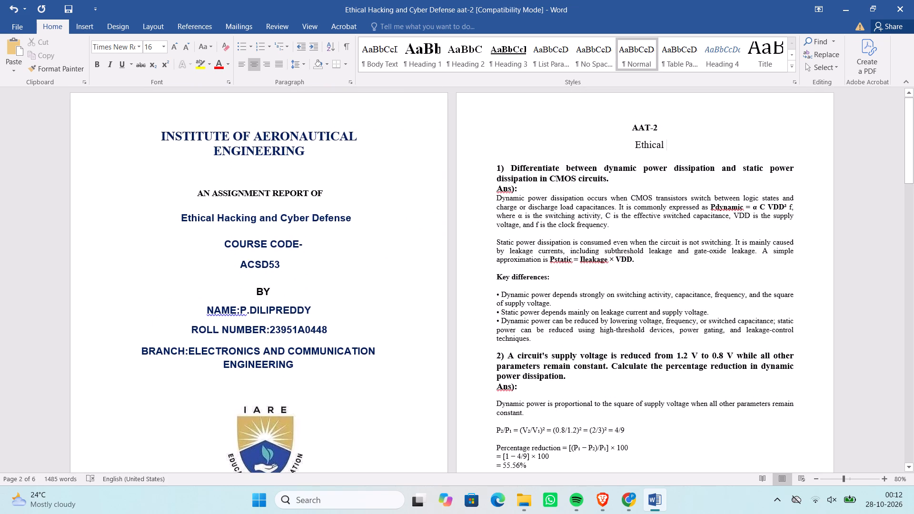
type("Hack")
key("i")
type("ng")
key("space")
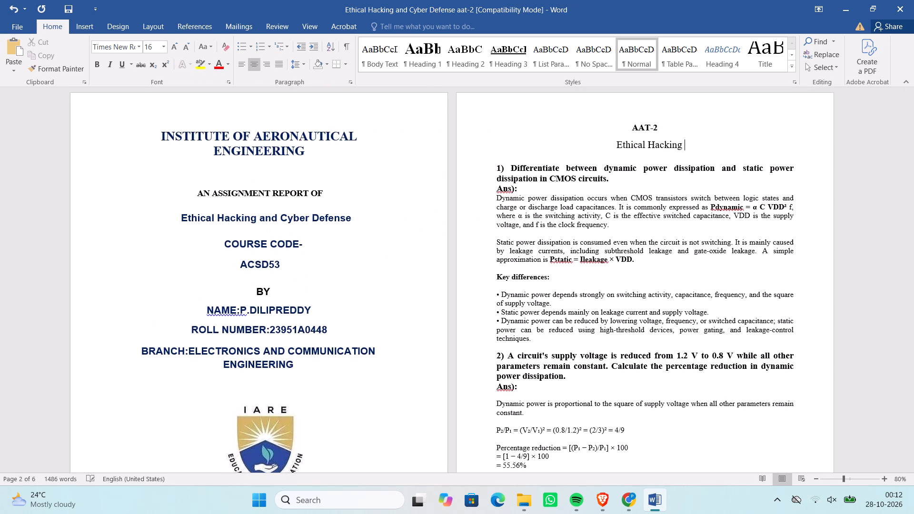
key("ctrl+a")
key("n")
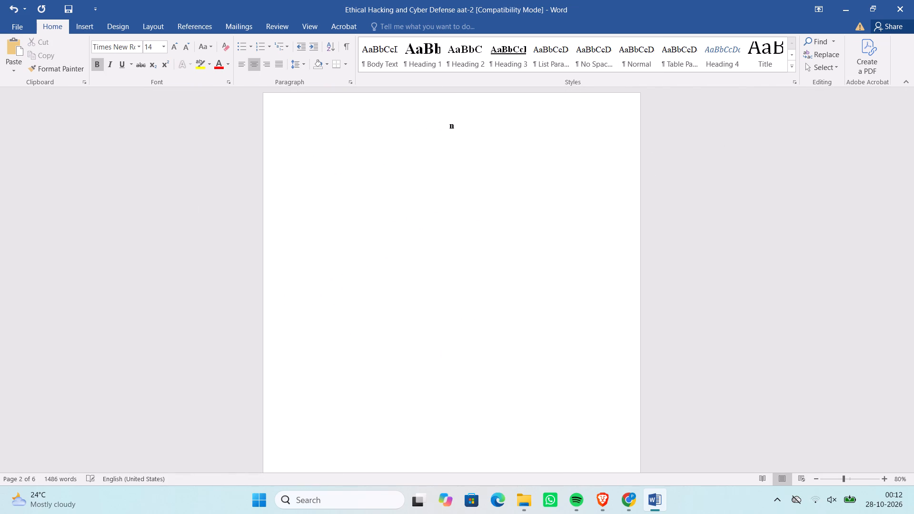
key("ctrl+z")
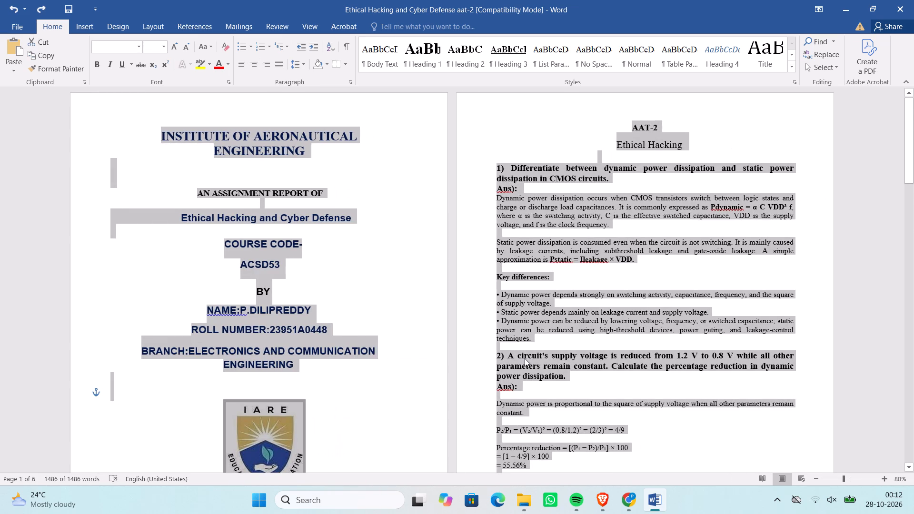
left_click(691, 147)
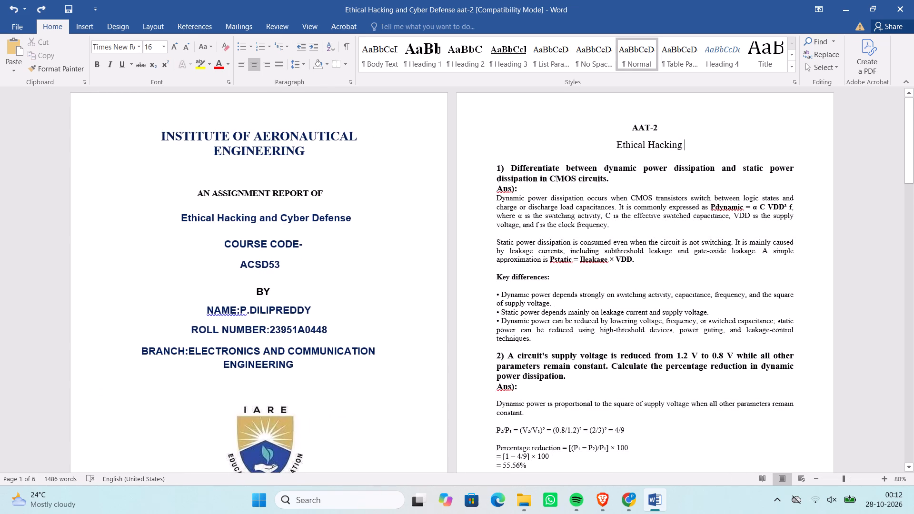
Complete the title under the AAT-2 heading by adding "And Cyber Defense".
key("shift+a")
key("n")
type("d")
key("space")
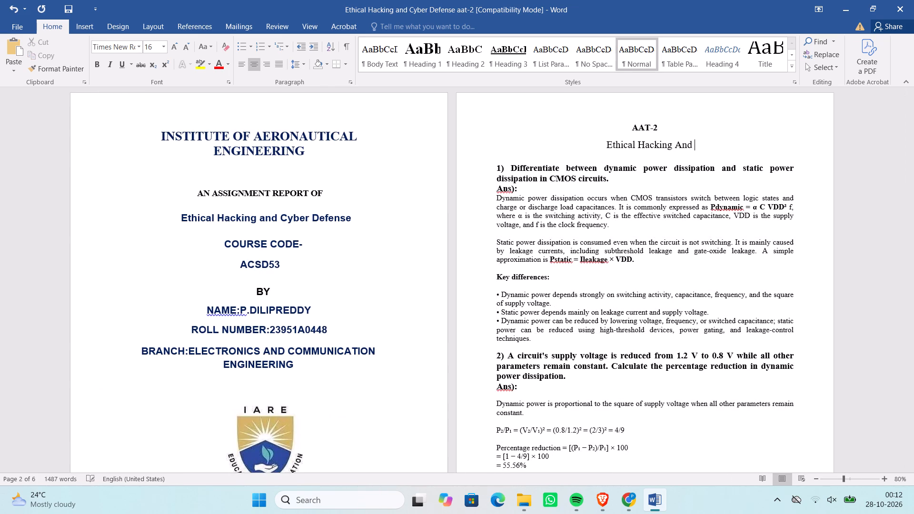
type("Cyber")
key("space")
type("De")
key("f")
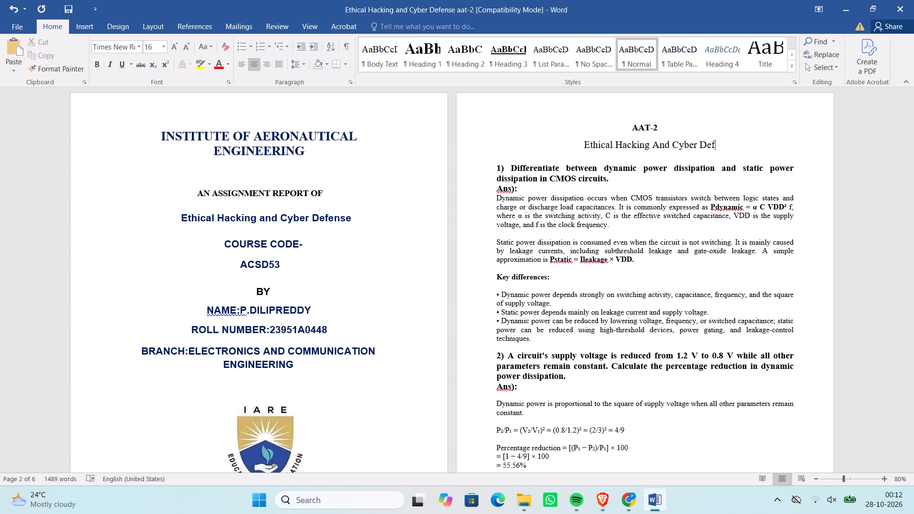
type("ense")
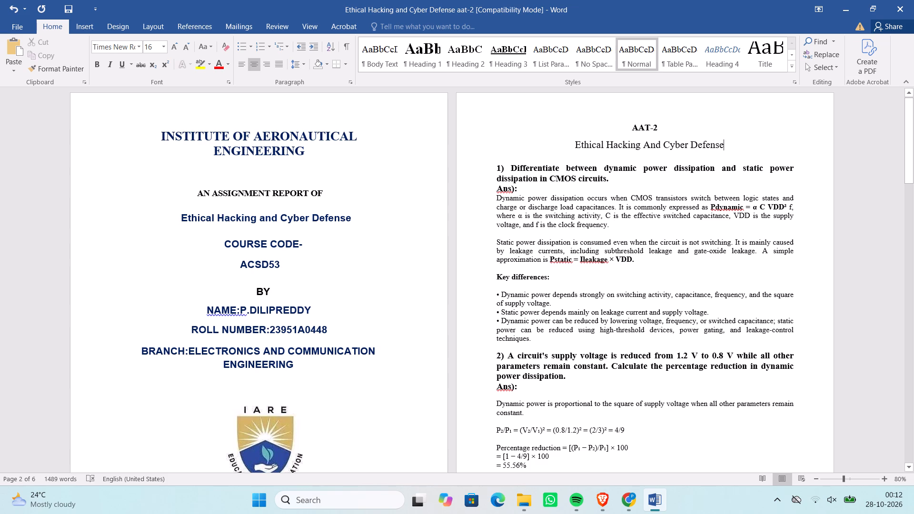
Make the "Ethical Hacking And Cyber Defense" title under the AAT-2 heading bold.
scroll(690, 158, "up", 2, "ctrl")
left_click_drag(552, 151, 514, 151)
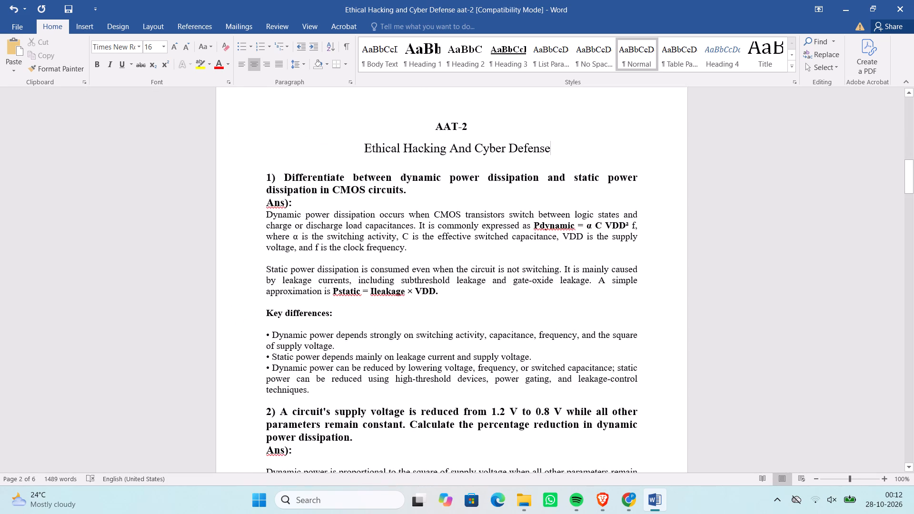
left_click_drag(514, 151, 371, 144)
key("ctrl+b")
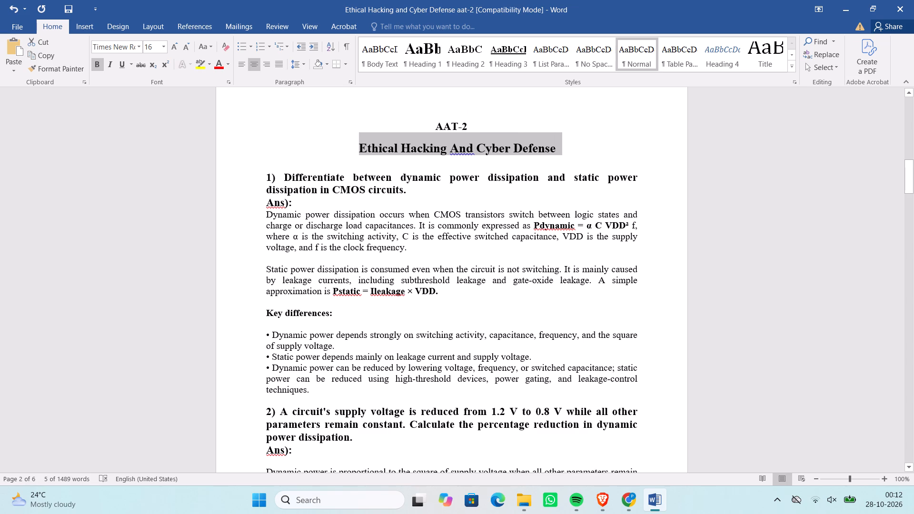
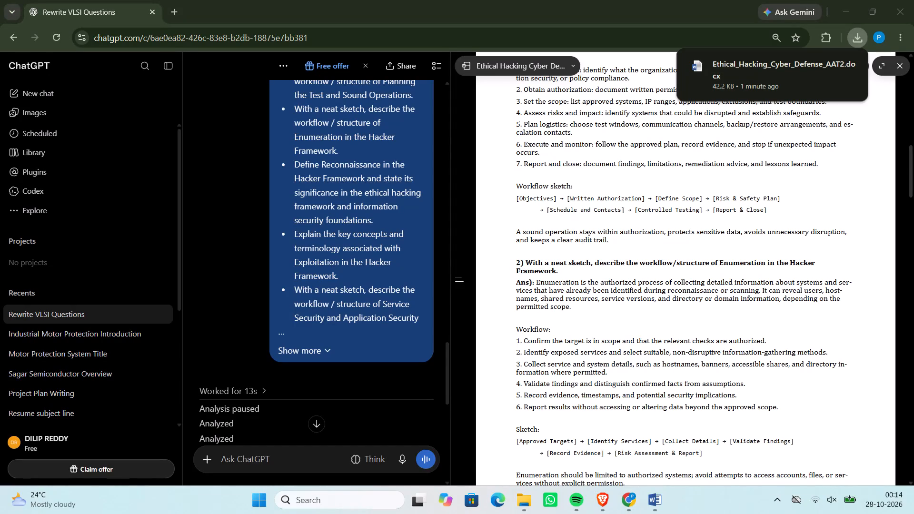
Open the downloaded Ethical_Hacking_Cyber_Defense_AAT2 report in Word and enable editing.
left_click(737, 68)
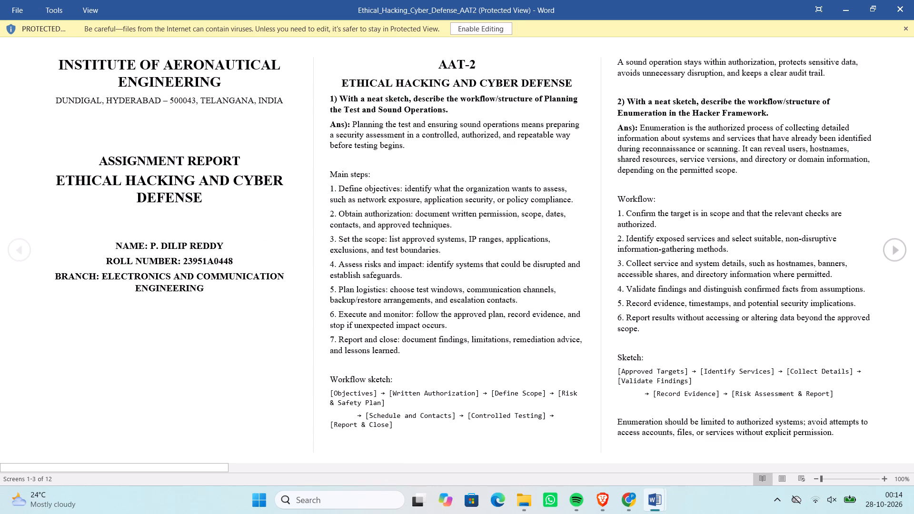
left_click(493, 31)
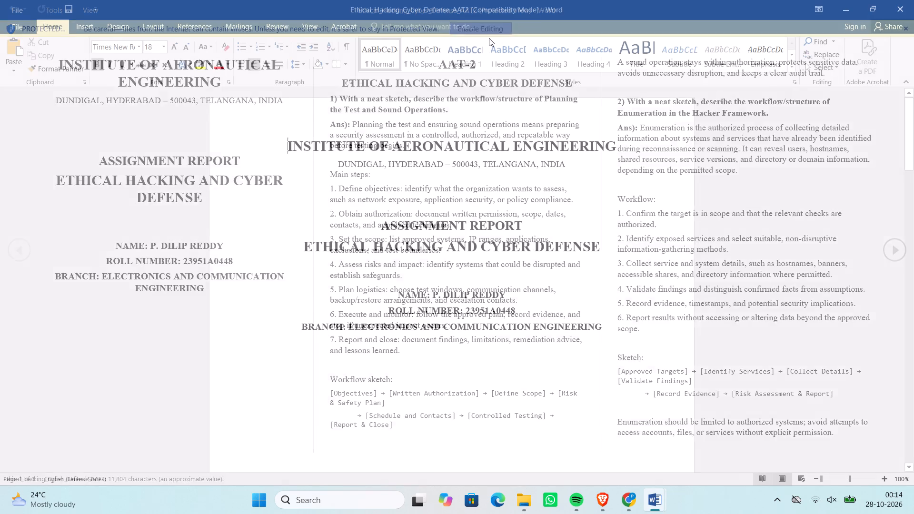
Copy all the questions and answers of the downloaded report, from question 1 to the end of answer 10.
scroll(447, 316, "down", 20)
scroll(447, 316, "down", 1)
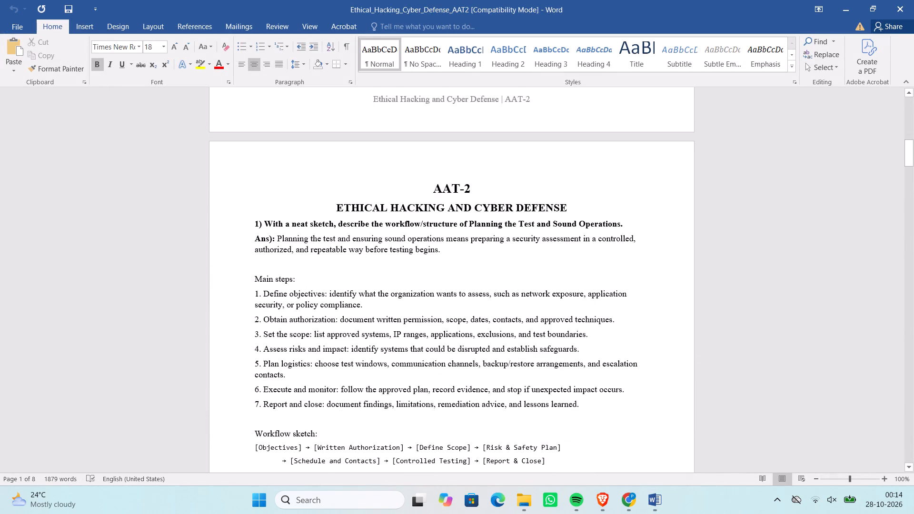
left_click_drag(256, 215, 298, 266)
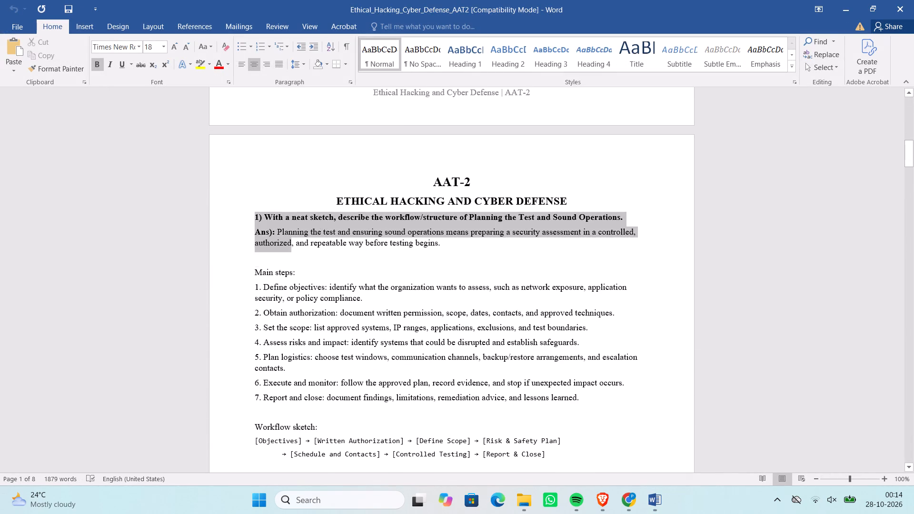
left_click_drag(298, 266, 290, 224)
scroll(298, 266, "down", 5)
scroll(292, 231, "down", 20)
scroll(292, 231, "down", 12)
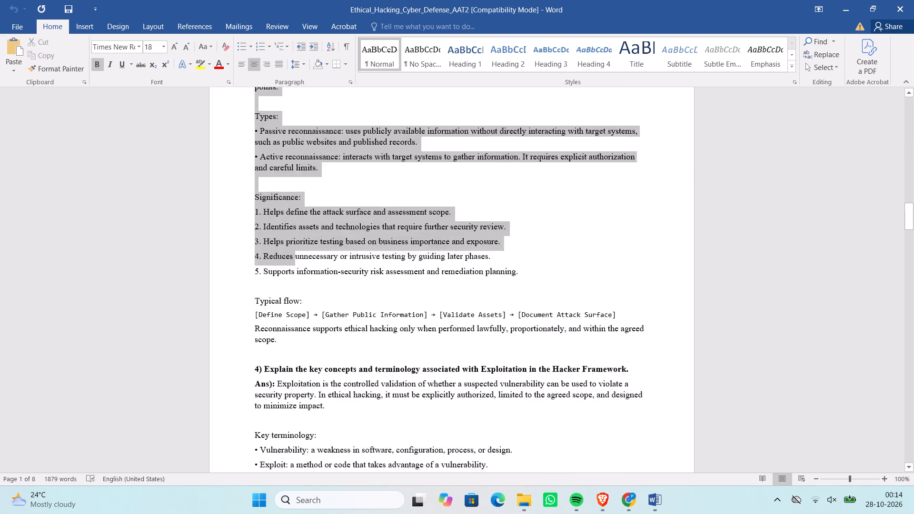
scroll(290, 224, "down", 20)
scroll(290, 224, "down", 20)
scroll(290, 224, "down", 3)
left_click_drag(290, 224, 290, 224)
scroll(290, 224, "down", 20)
scroll(290, 224, "down", 20)
scroll(290, 224, "down", 2)
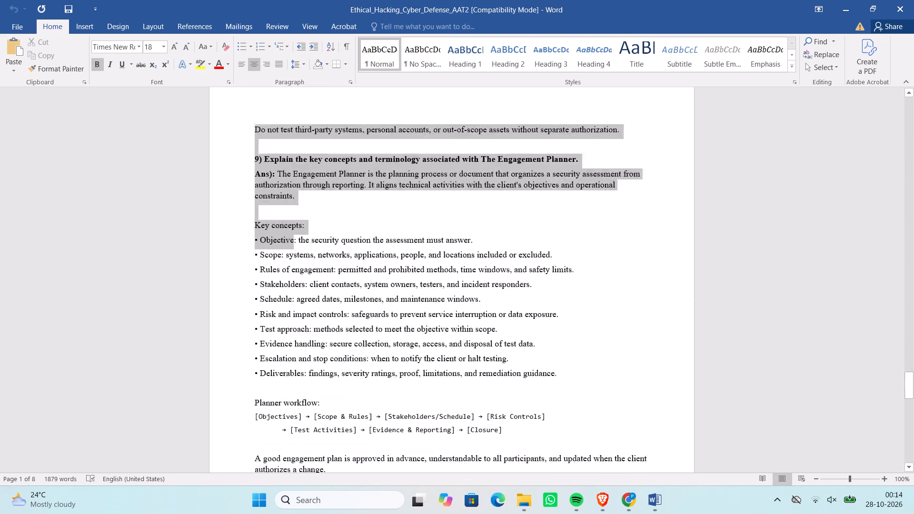
scroll(290, 224, "down", 20)
scroll(290, 224, "down", 3)
left_click_drag(290, 224, 293, 223)
scroll(293, 223, "up", 4)
scroll(293, 223, "down", 4, "ctrl")
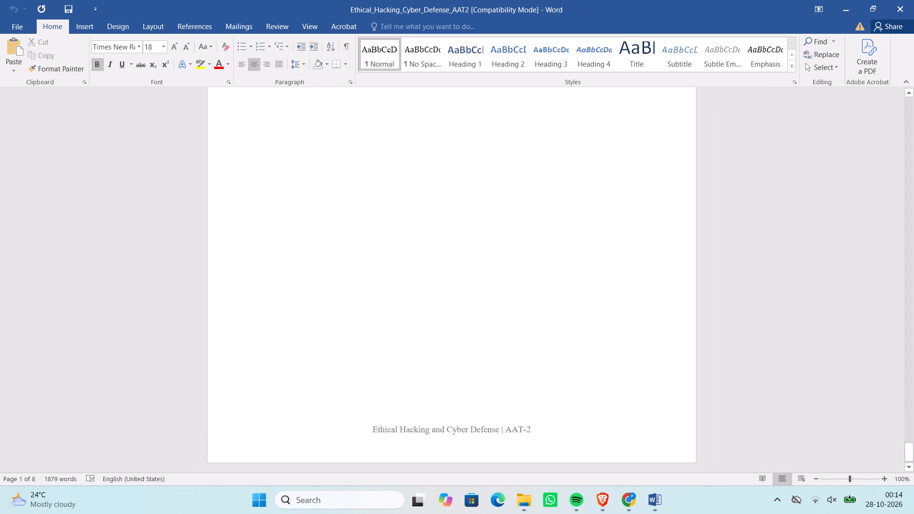
left_click_drag(293, 223, 388, 217)
scroll(298, 226, "up", 4)
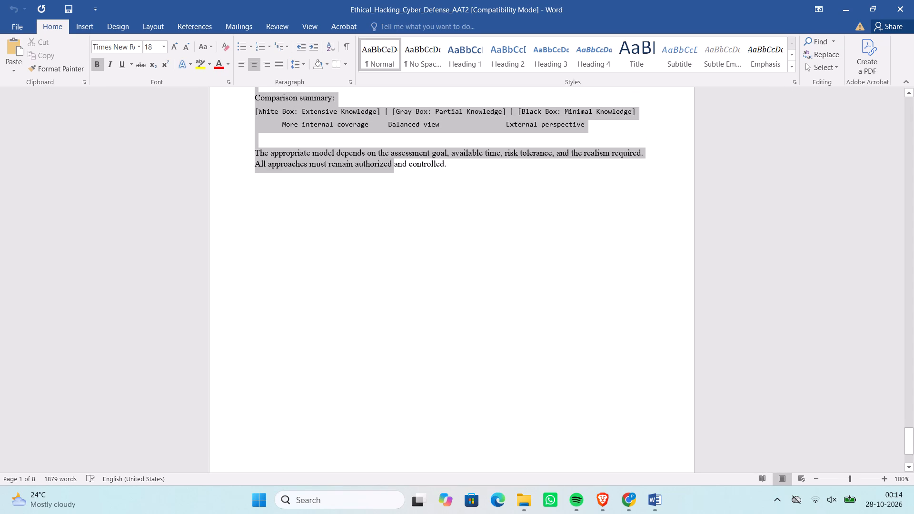
left_click_drag(388, 217, 471, 208)
key("ctrl+c")
key("ctrl+c")
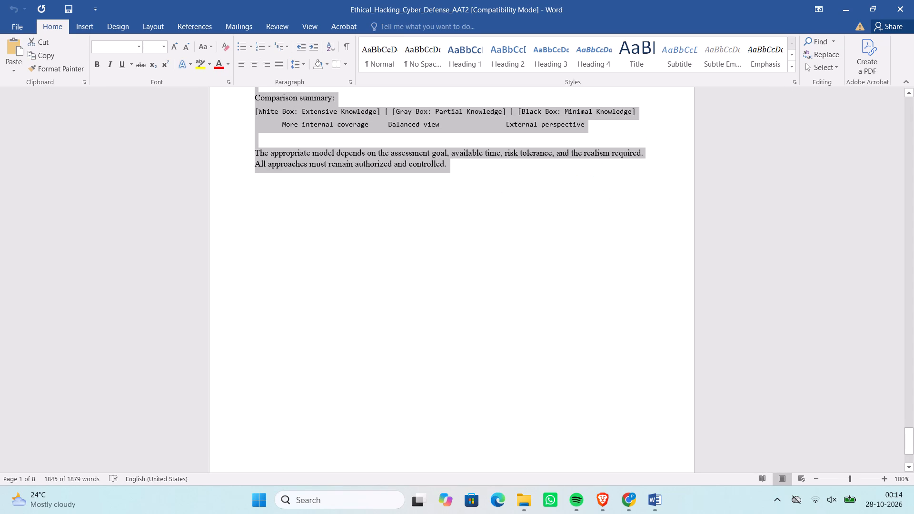
key("ctrl+c")
In the "Ethical Hacking and Cyber Defense aat-2" document, replace all VLSI questions and answers above the closing asterisk line with the copied content.
key("alt+Tab")
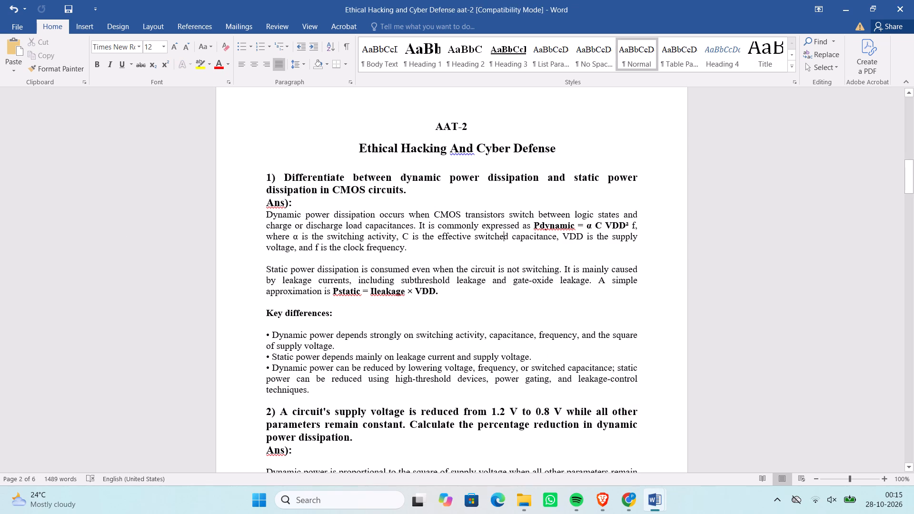
left_click_drag(261, 178, 329, 192)
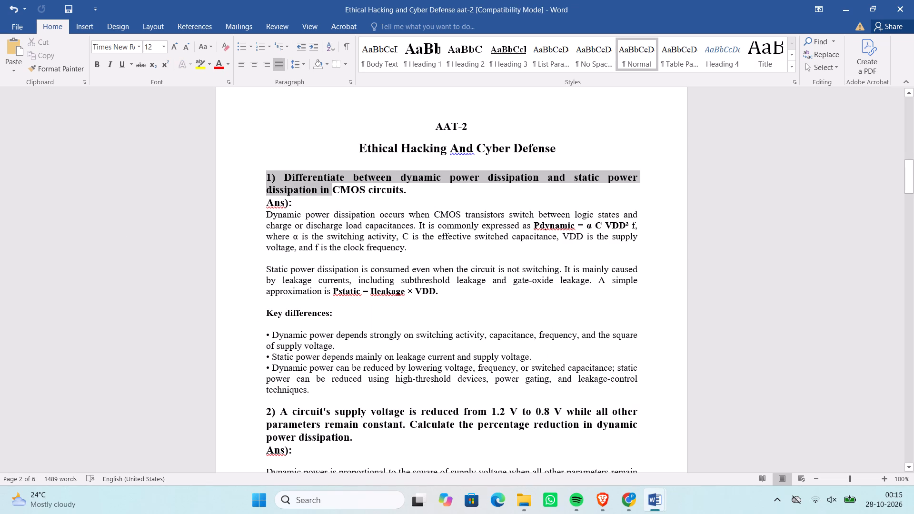
left_click_drag(329, 192, 329, 187)
scroll(329, 192, "down", 20)
scroll(329, 192, "down", 20)
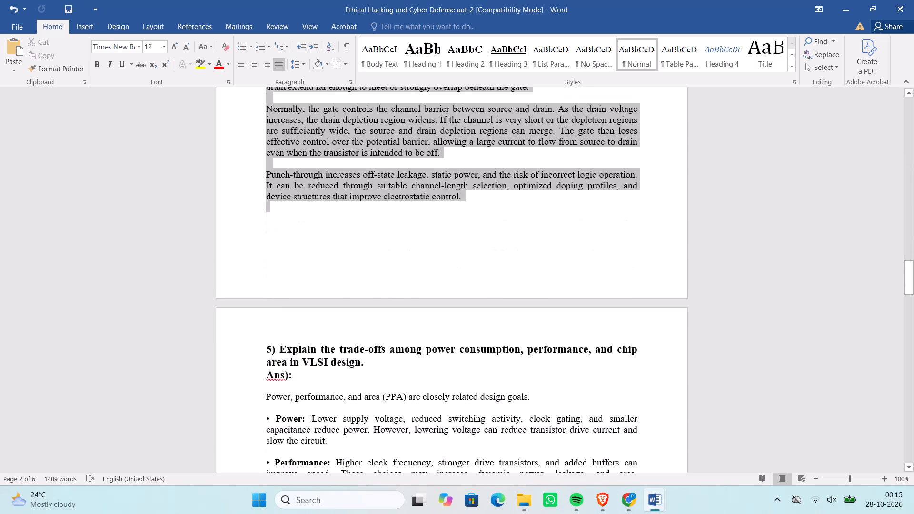
left_click_drag(329, 187, 318, 477)
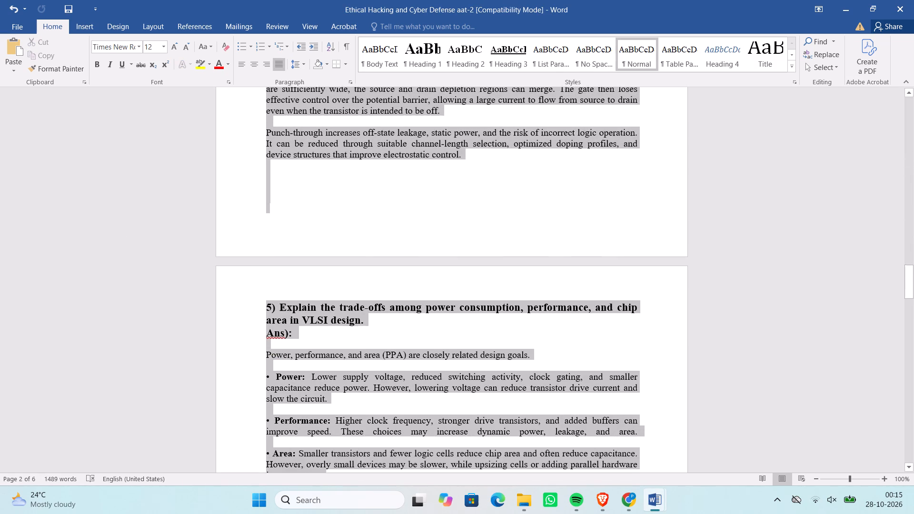
left_click_drag(318, 477, 319, 492)
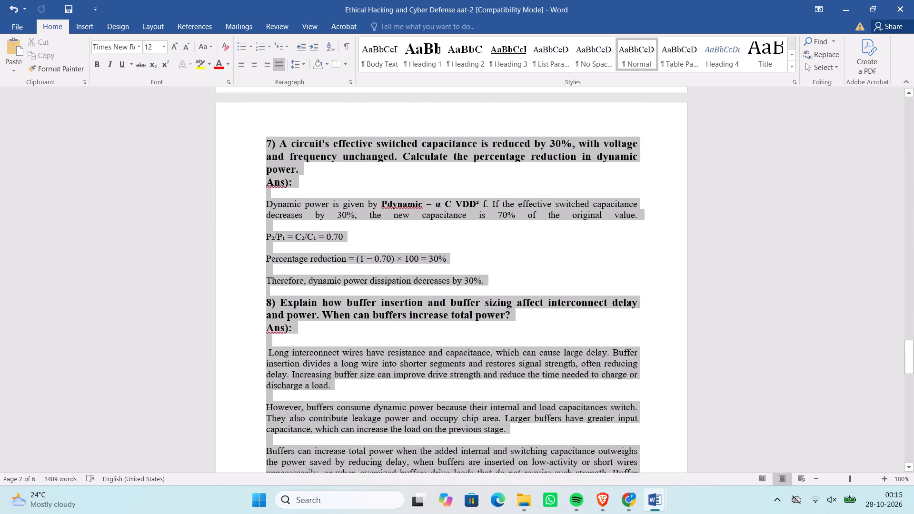
left_click_drag(319, 492, 426, 326)
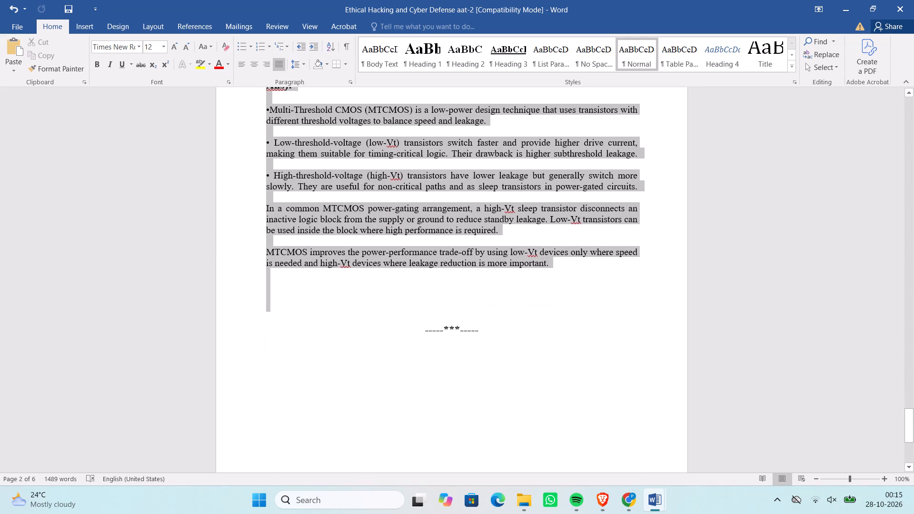
left_click_drag(426, 326, 645, 265)
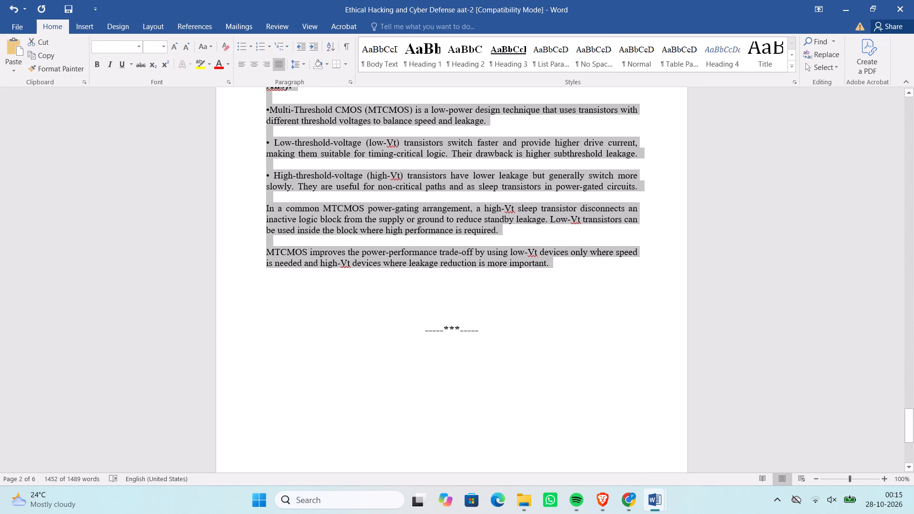
key("ctrl+v")
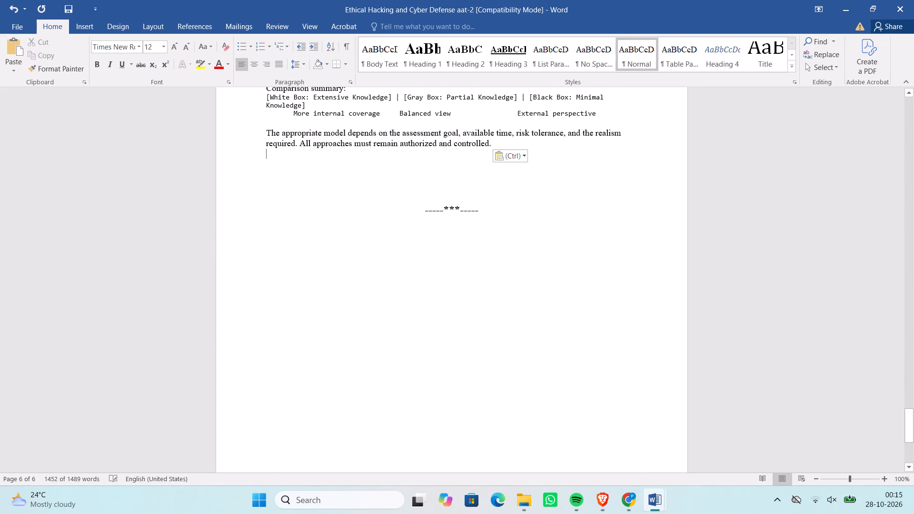
Look back through the pasted content and set question 1 and its "Ans):" label to 14 pt.
scroll(486, 226, "up", 7)
scroll(497, 295, "up", 11)
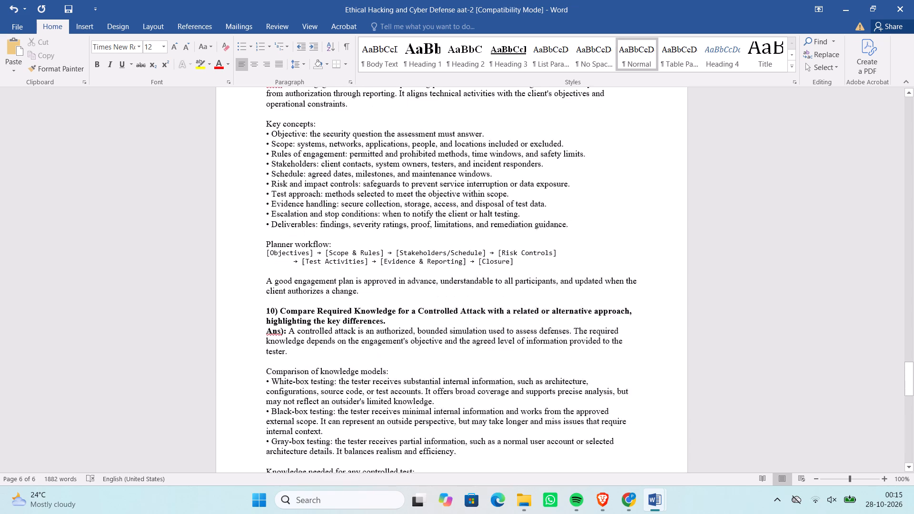
scroll(497, 296, "up", 20)
scroll(497, 296, "up", 20)
scroll(497, 296, "up", 1)
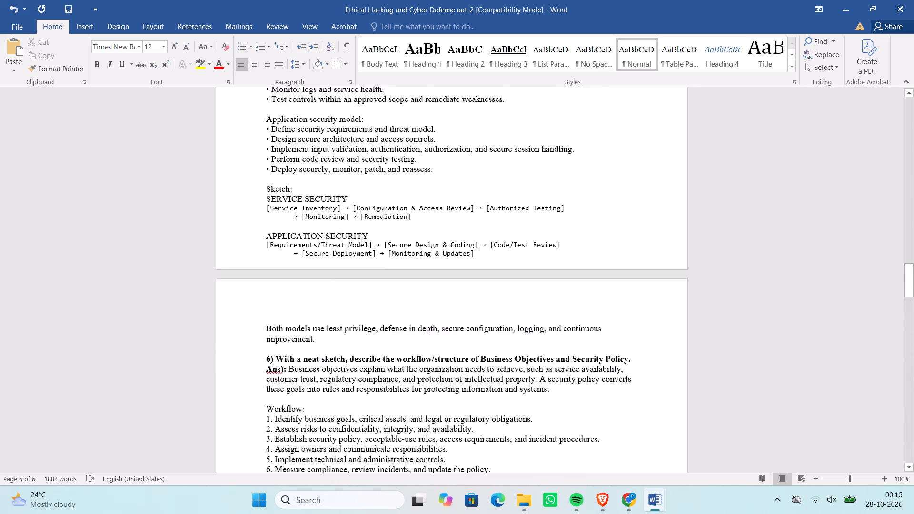
scroll(499, 299, "up", 20)
scroll(499, 299, "up", 20)
scroll(499, 299, "up", 1)
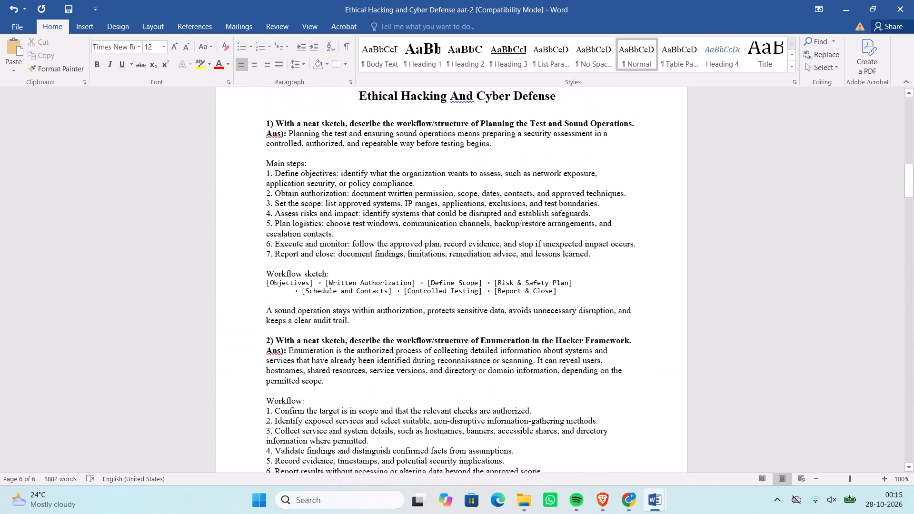
scroll(503, 299, "up", 1)
scroll(477, 312, "down", 2)
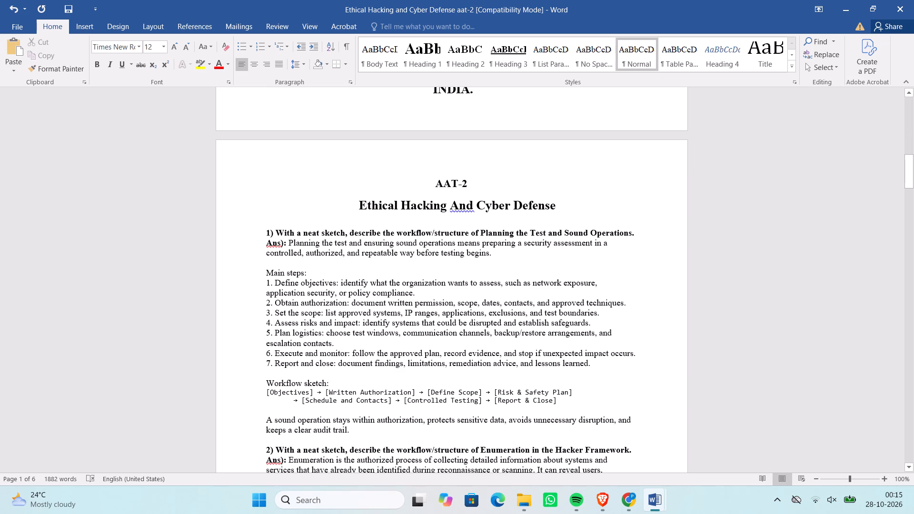
left_click_drag(287, 242, 267, 233)
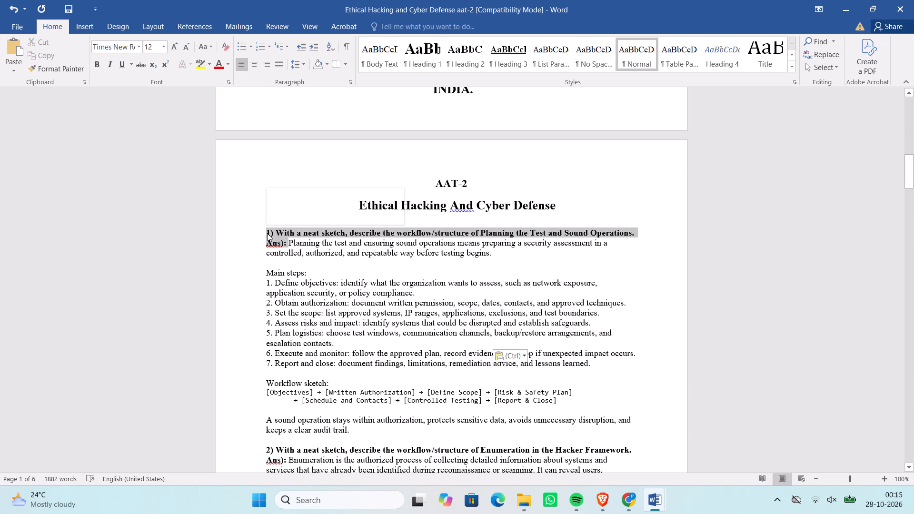
left_click(161, 50)
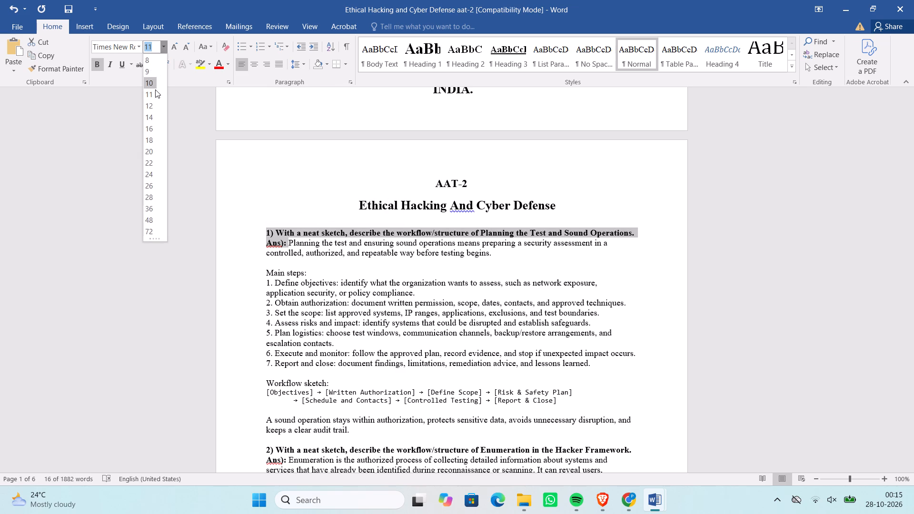
left_click(150, 117)
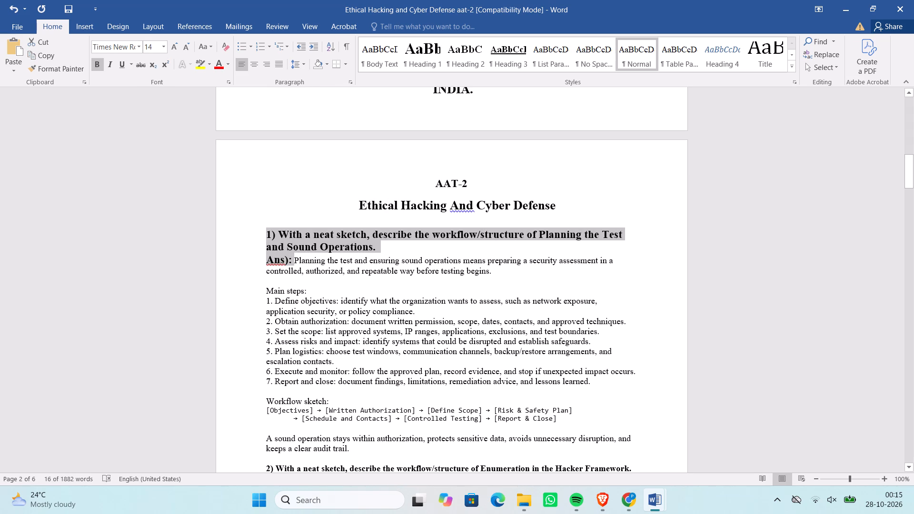
Move the first answer's text below its "Ans):" label, leaving a blank line between them.
left_click(295, 259)
key("Return")
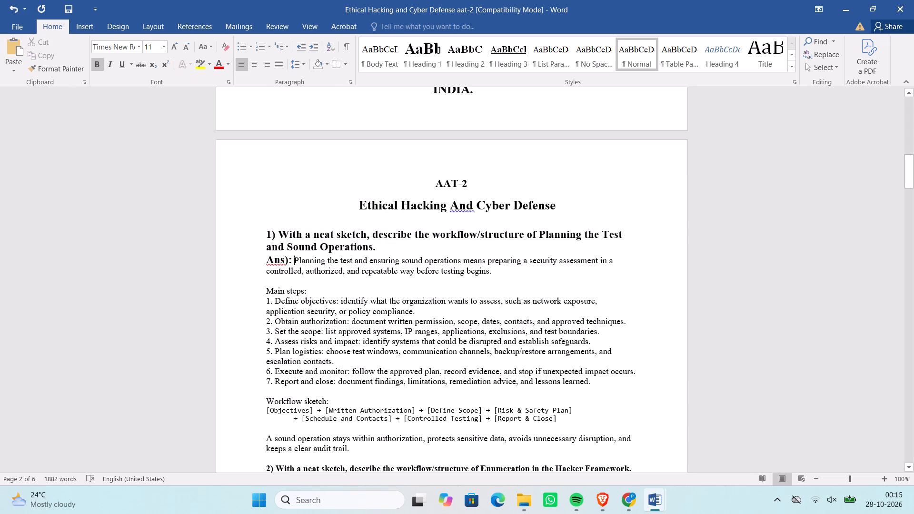
key("Return")
Format the whole first answer, including its workflow sketch, as Times New Roman, 12 pt, justified.
scroll(444, 413, "down", 3)
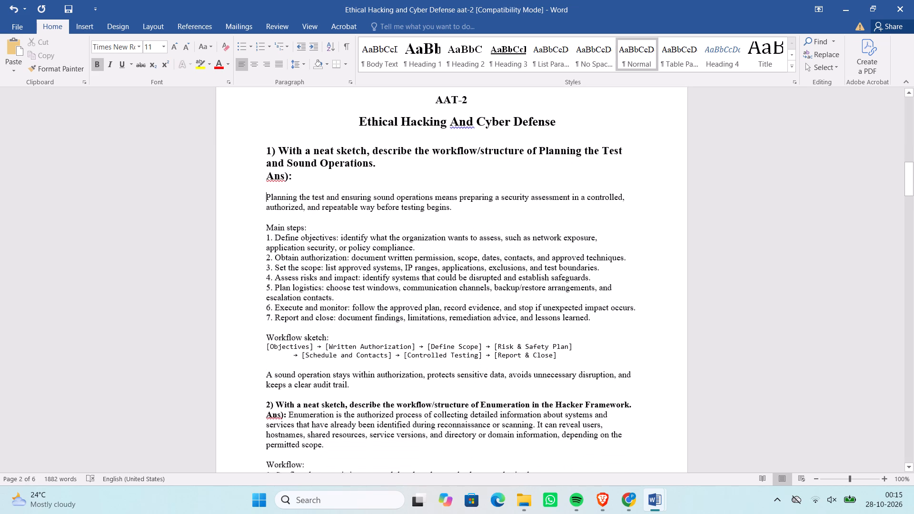
left_click_drag(353, 382, 269, 218)
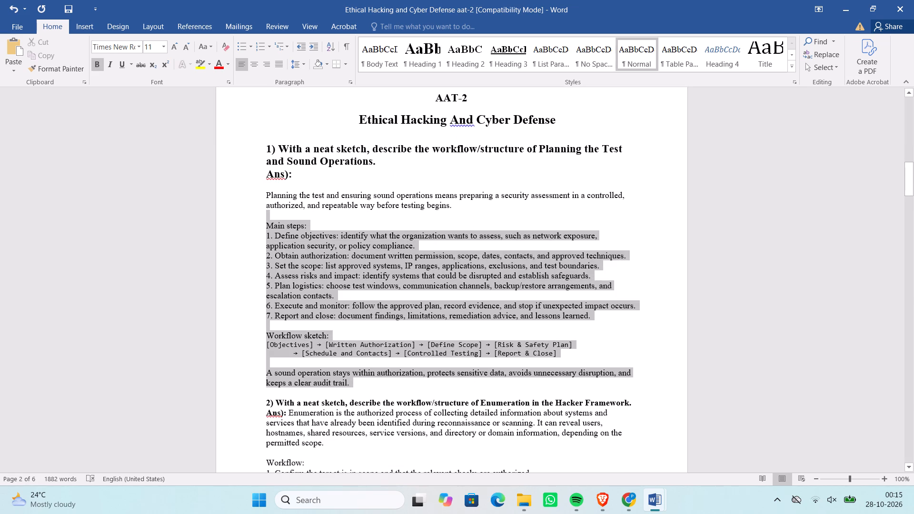
left_click_drag(269, 218, 264, 197)
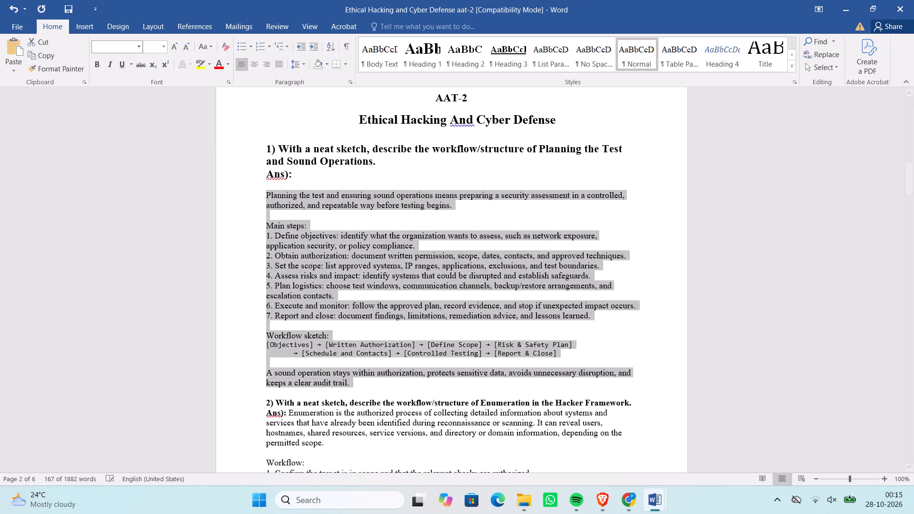
left_click(139, 48)
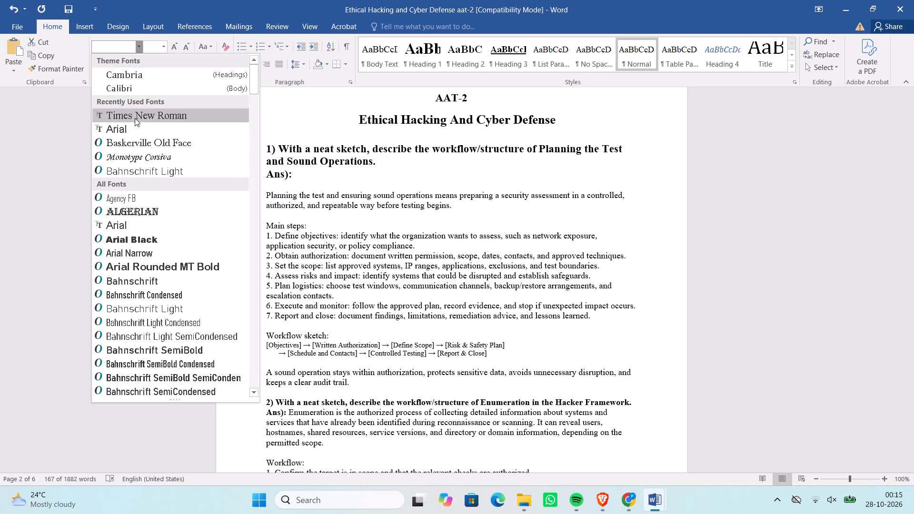
left_click(135, 118)
left_click(163, 51)
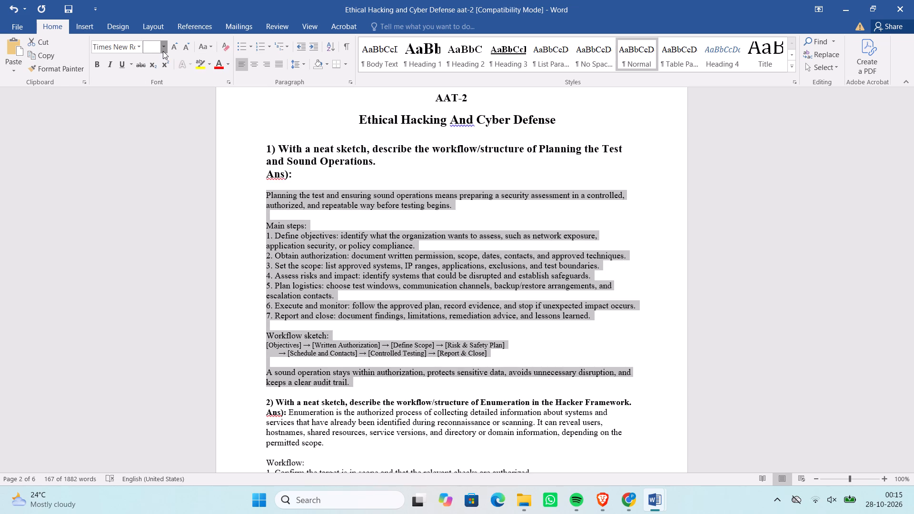
left_click(152, 103)
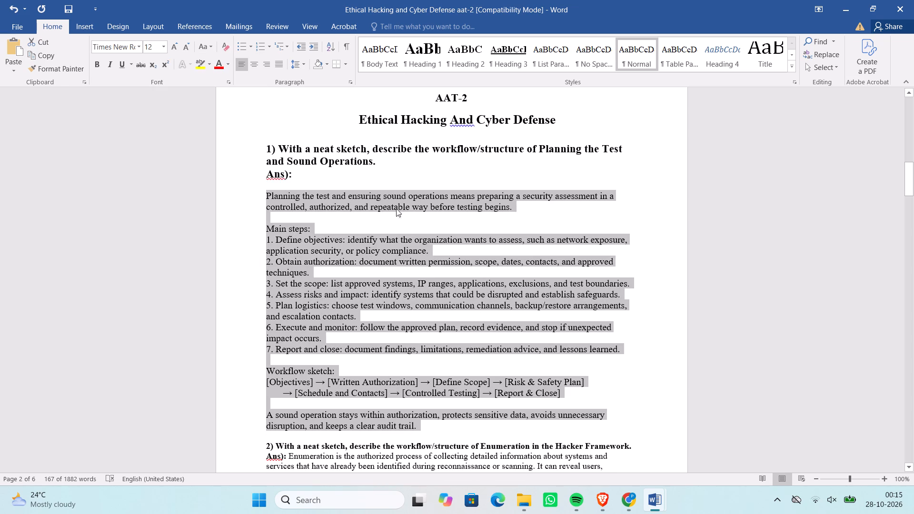
left_click(280, 66)
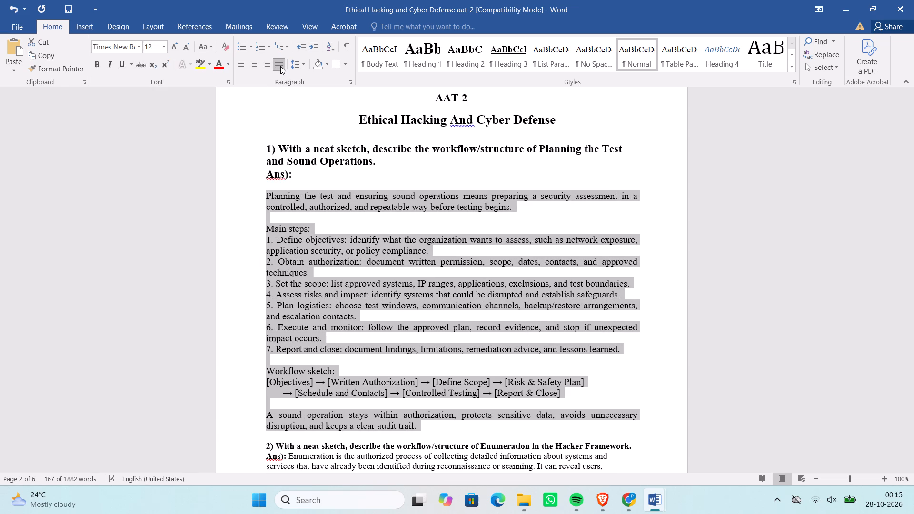
Justify all text from question 1 down to just above the closing asterisk line.
left_click(388, 163)
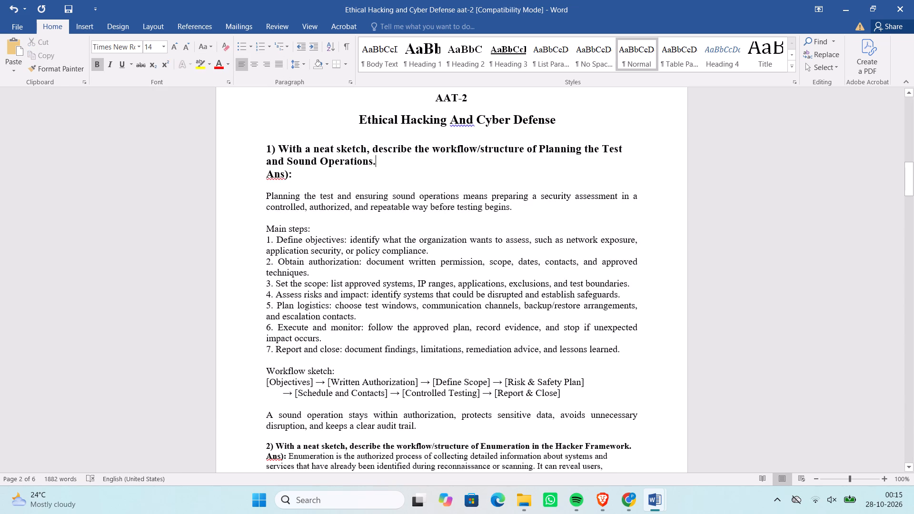
left_click_drag(388, 163, 364, 163)
left_click_drag(264, 143, 522, 335)
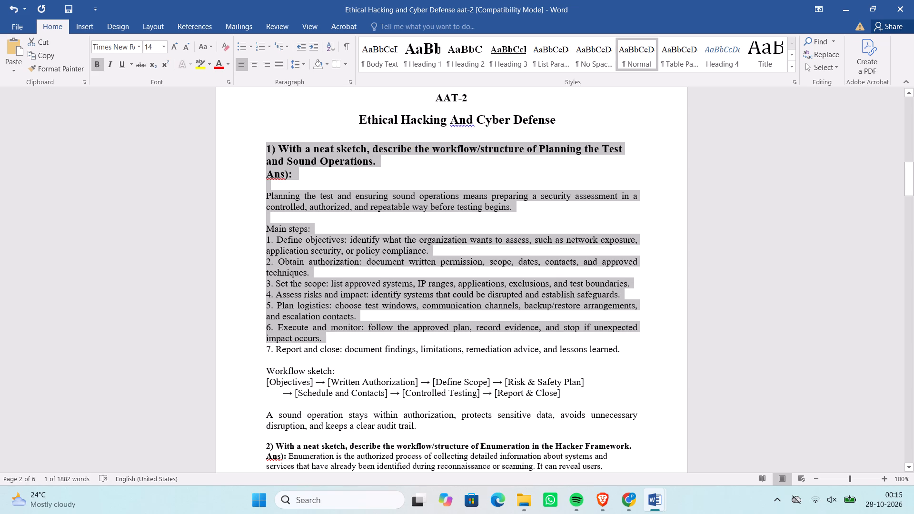
left_click_drag(522, 335, 545, 513)
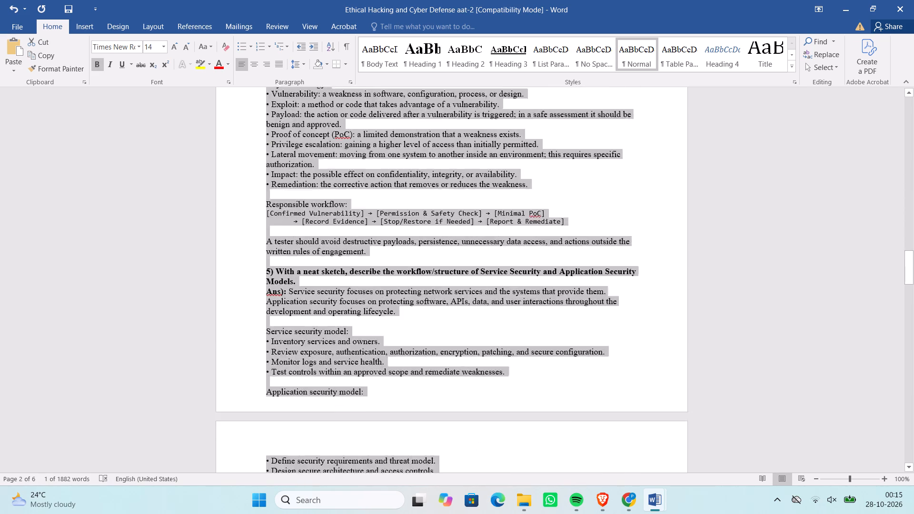
left_click_drag(545, 513, 499, 323)
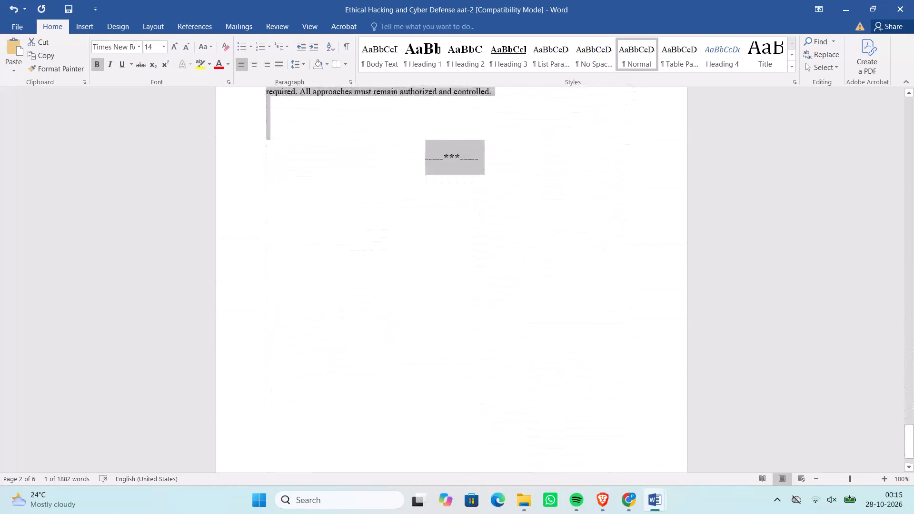
left_click_drag(499, 323, 504, 88)
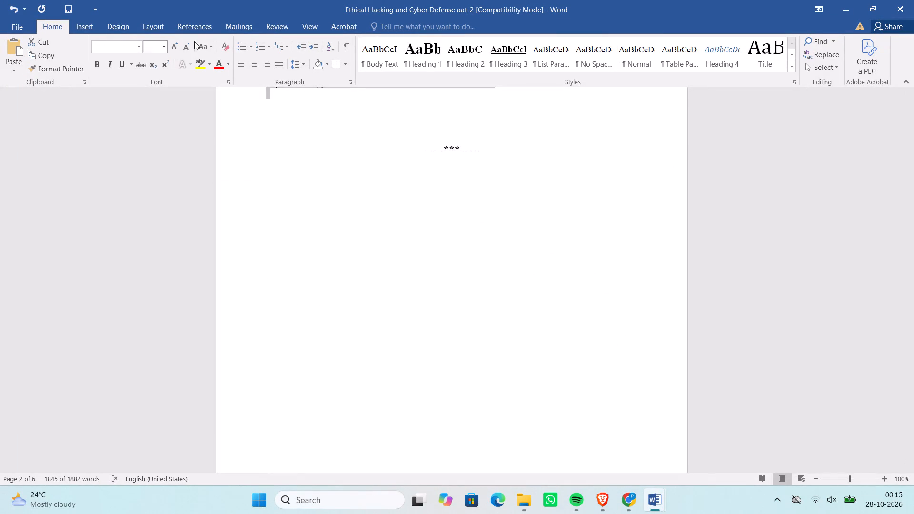
left_click(279, 67)
scroll(547, 281, "up", 20)
scroll(547, 281, "up", 2)
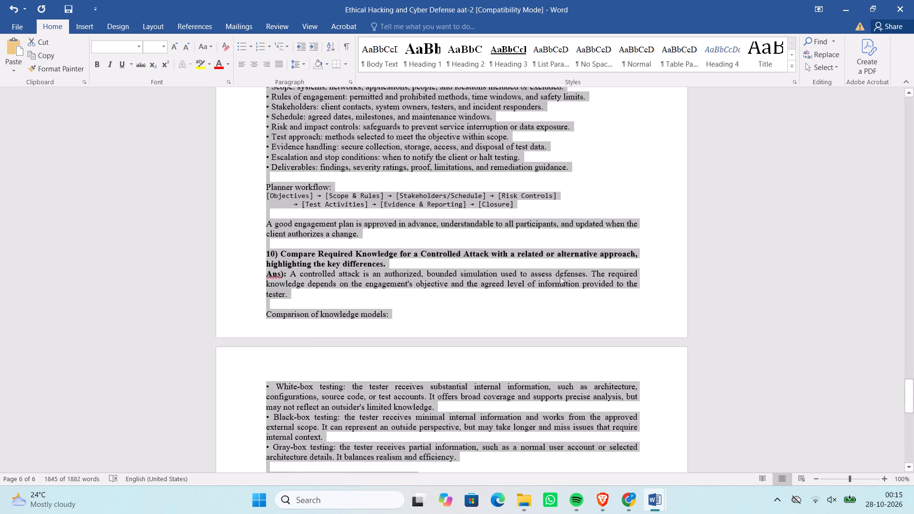
scroll(560, 277, "up", 20)
scroll(560, 277, "up", 15)
scroll(566, 275, "up", 11)
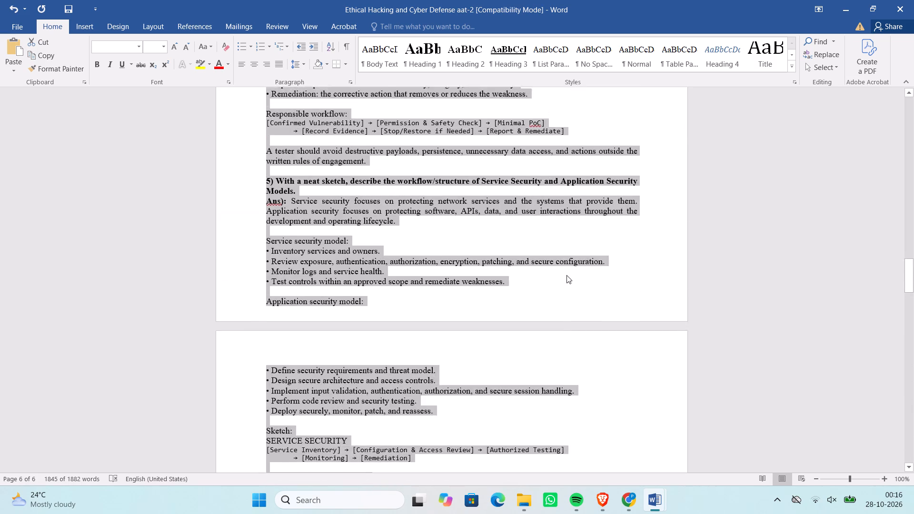
scroll(566, 275, "up", 13)
left_click(569, 274)
Make the first answer's "Workflow sketch:" heading bold and insert a blank line beneath it.
scroll(571, 274, "up", 15)
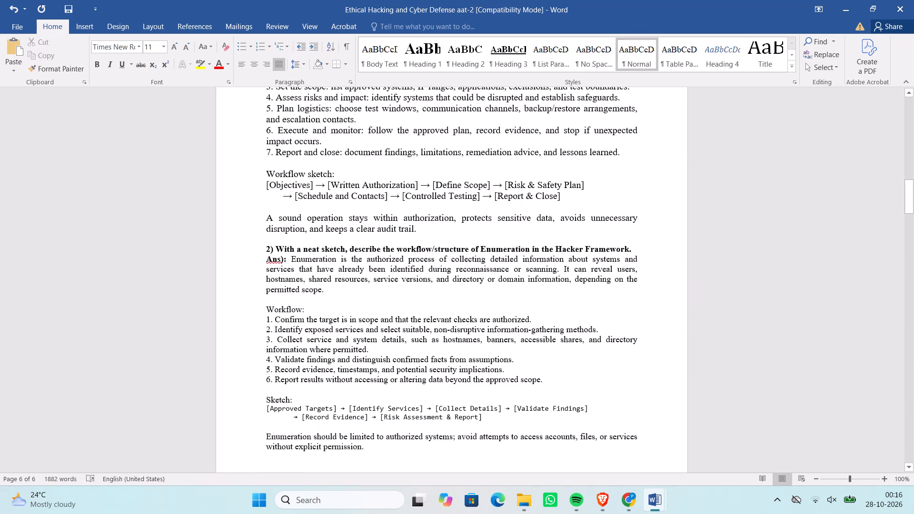
scroll(575, 273, "up", 7)
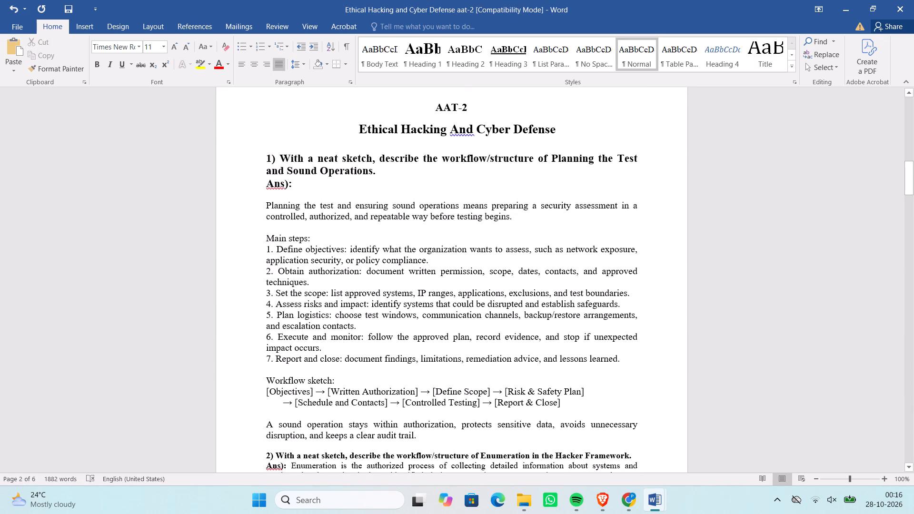
scroll(545, 249, "down", 2)
scroll(403, 374, "down", 1)
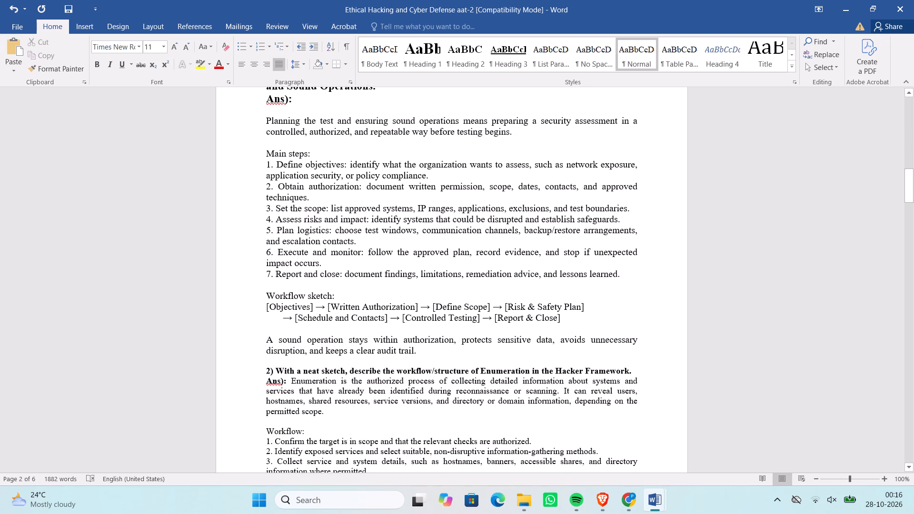
left_click_drag(336, 296, 305, 295)
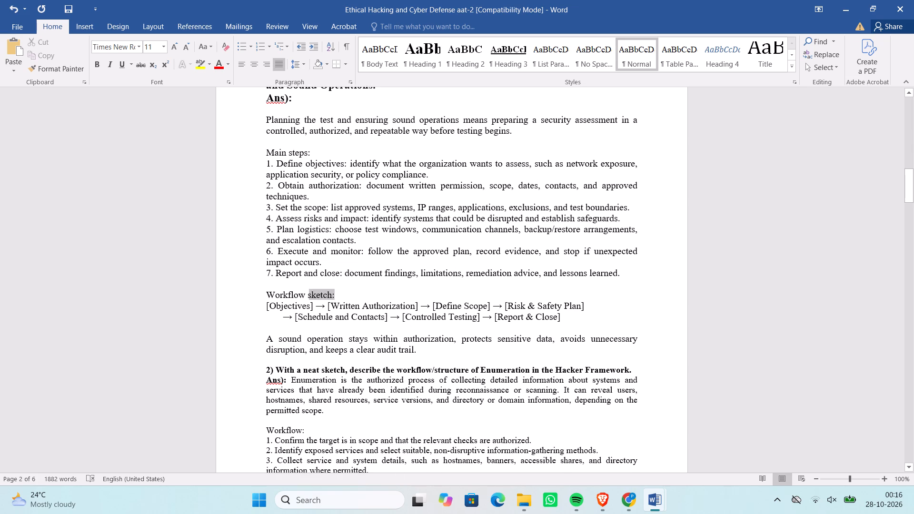
left_click_drag(305, 295, 286, 295)
key("ctrl+b")
left_click(347, 291)
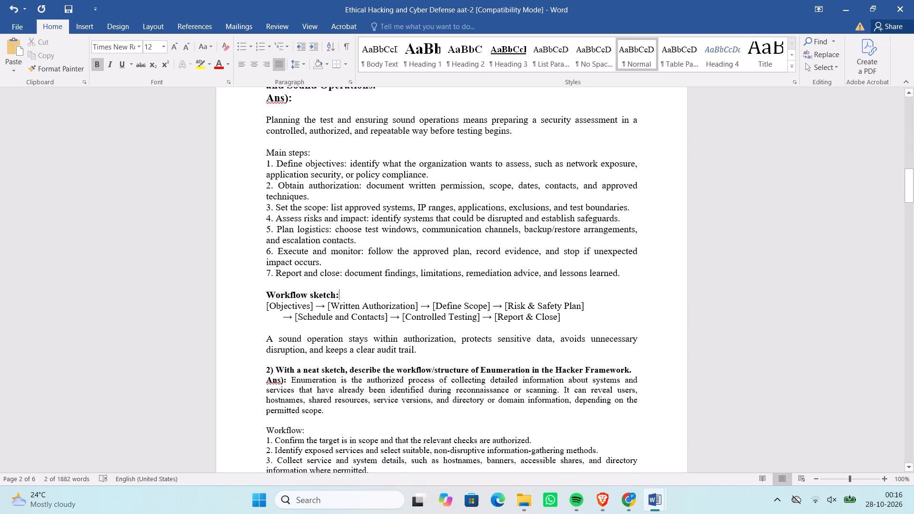
key("Return")
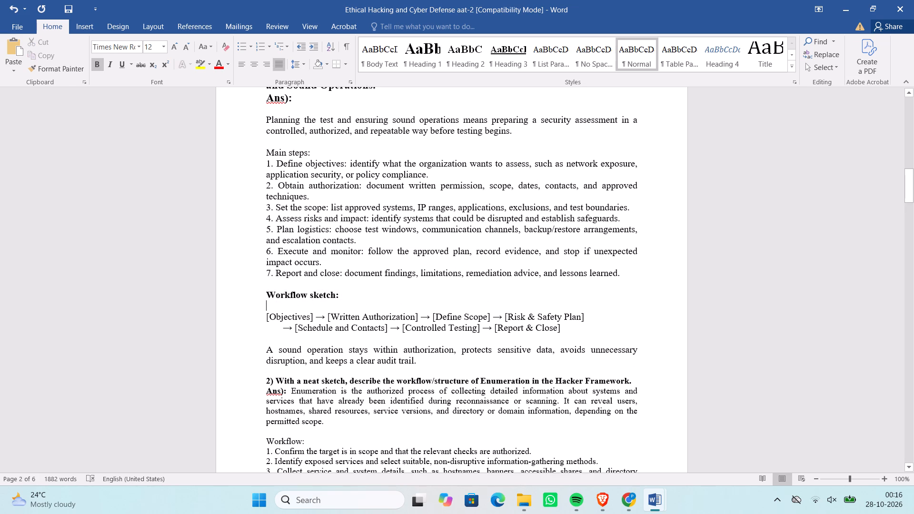
Make the "Main steps:" heading in the first answer bold.
scroll(377, 316, "down", 1)
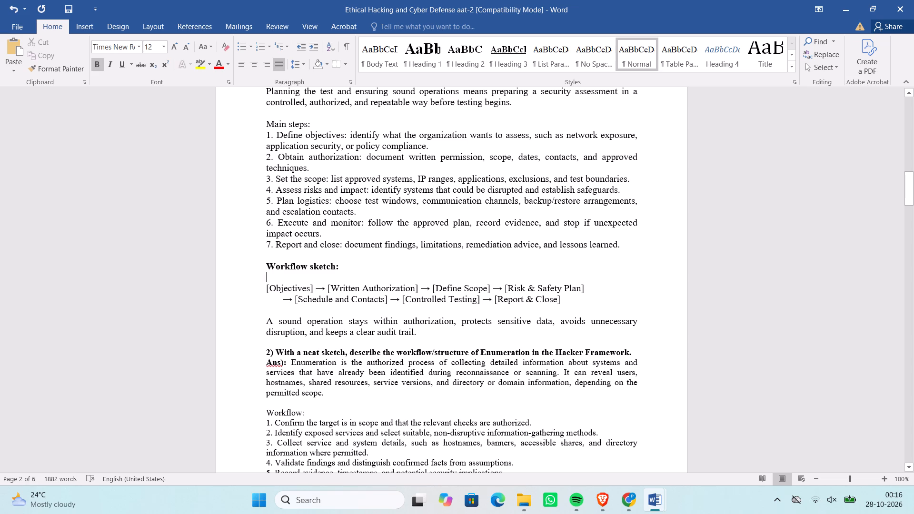
scroll(308, 296, "up", 1)
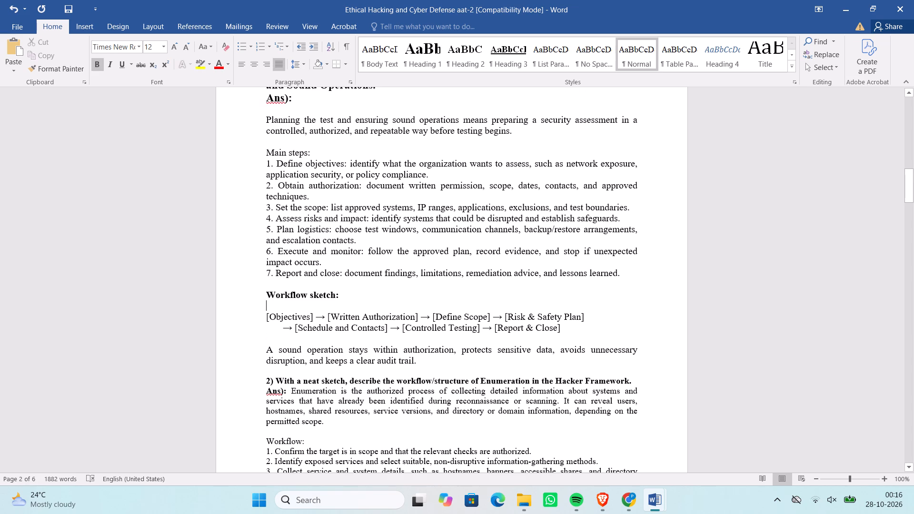
left_click_drag(313, 152, 268, 151)
key("ctrl+b")
Bold the labels "1. Define objectives:" and "2. Obtain authorization", including their numbers, in the first answer's main steps.
scroll(375, 284, "down", 1)
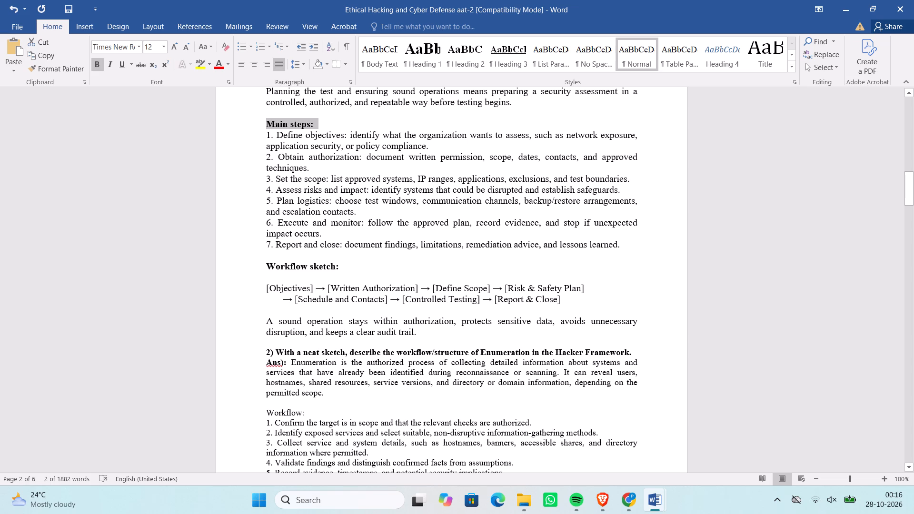
left_click_drag(348, 137, 299, 136)
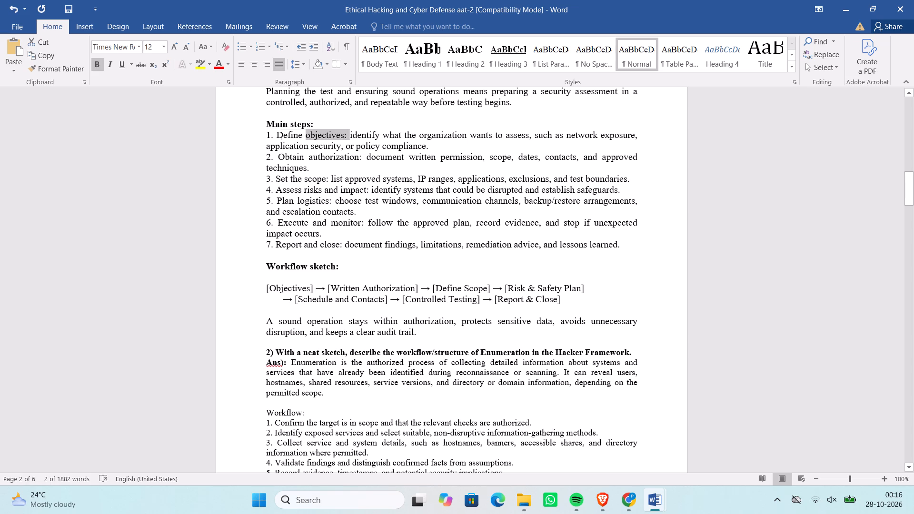
left_click_drag(299, 136, 287, 136)
key("ctrl+b")
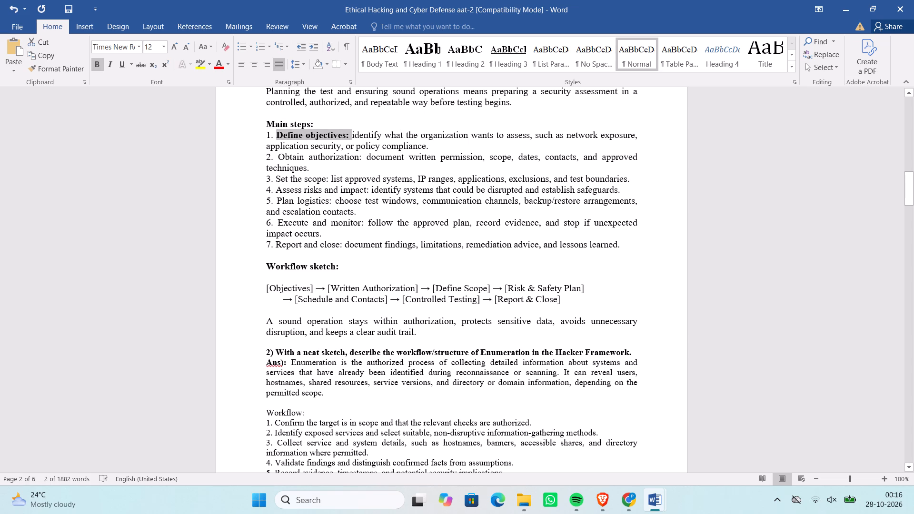
left_click_drag(361, 159, 256, 158)
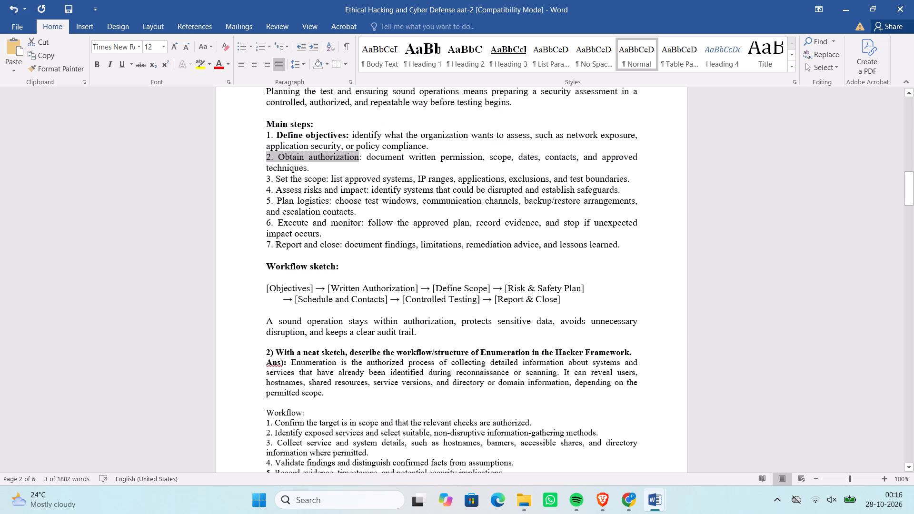
key("ctrl+b")
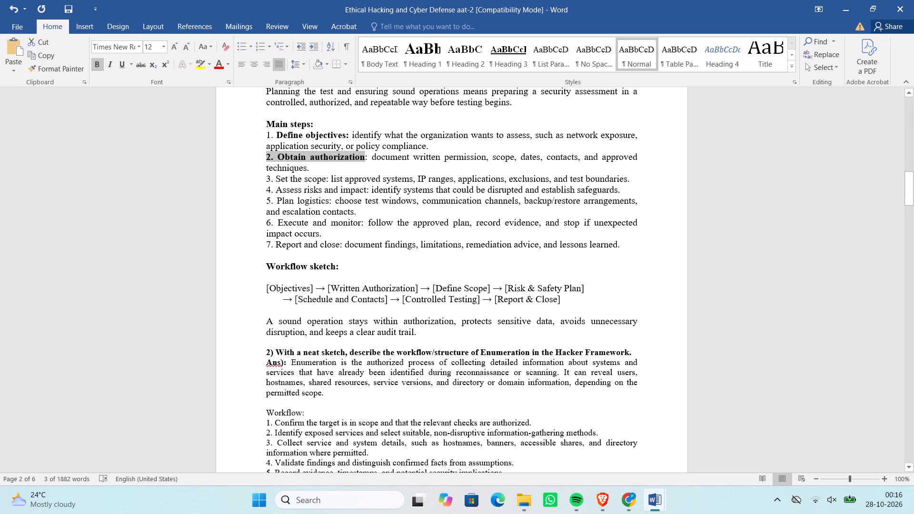
left_click_drag(263, 138, 334, 134)
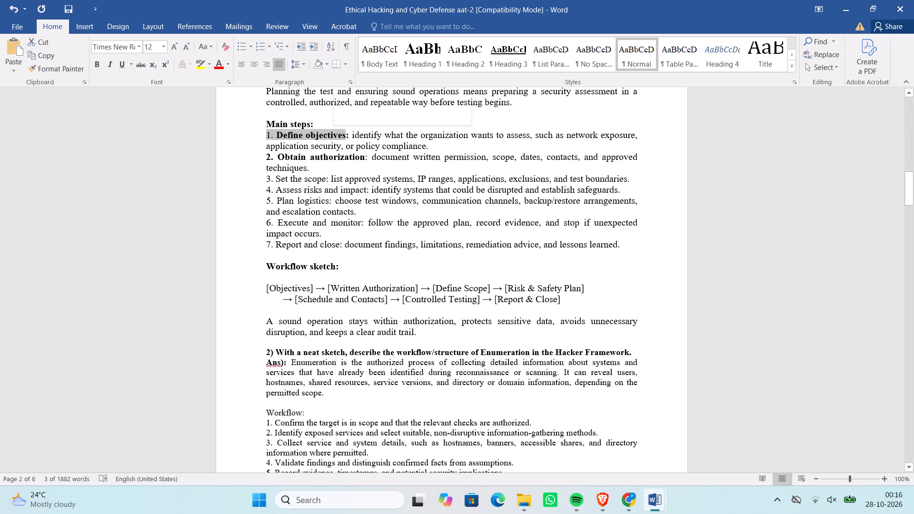
key("ctrl+b")
key("ctrl+b")
key("ctrl+b")
Bold the labels "3. Set the scope:" and "4. Assess risks and impact:" in the first answer's main steps.
left_click_drag(267, 180, 318, 182)
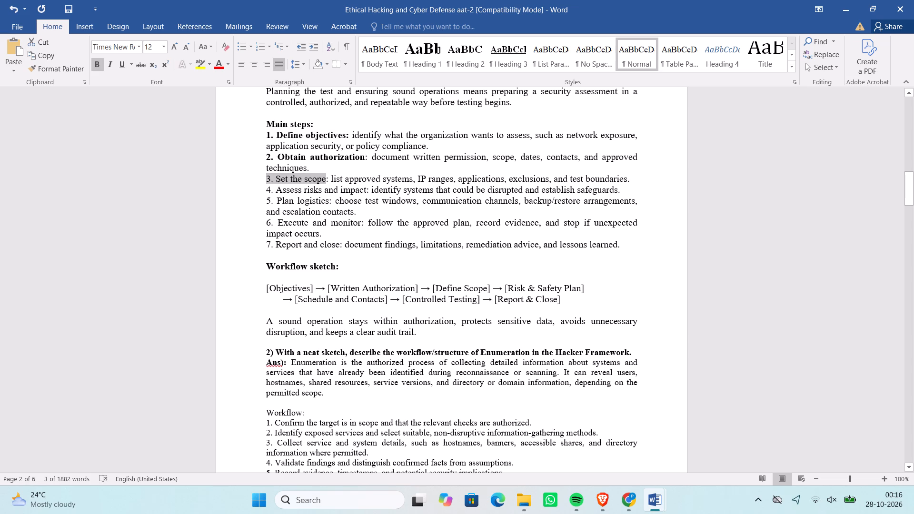
left_click_drag(318, 182, 328, 179)
left_click_drag(328, 179, 328, 178)
key("ctrl+b")
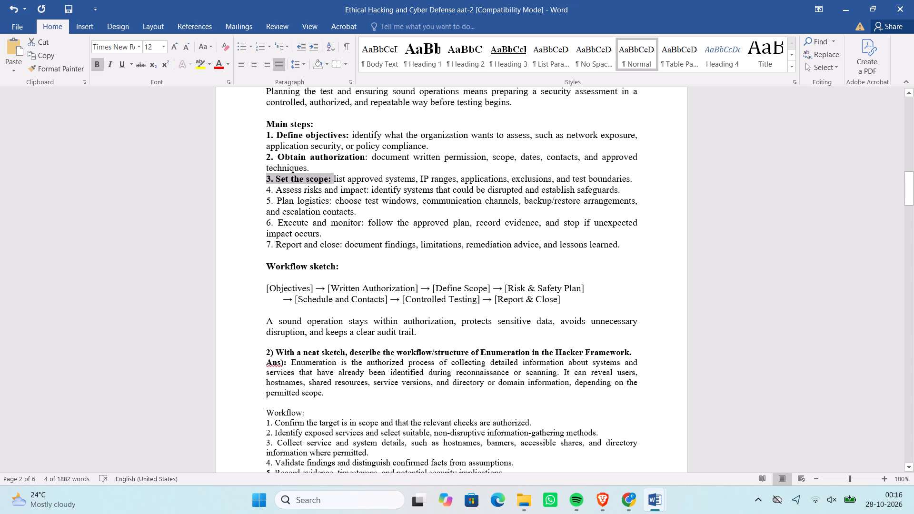
left_click_drag(267, 189, 351, 192)
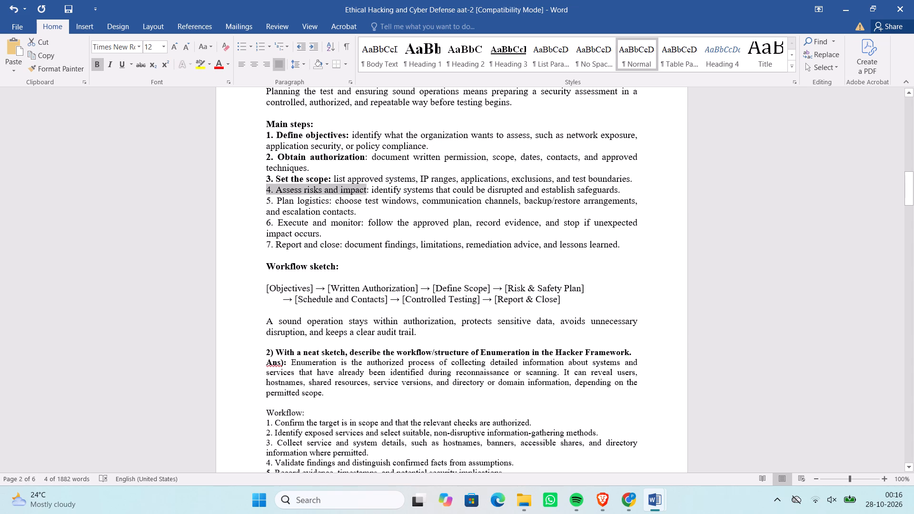
left_click_drag(351, 192, 368, 193)
key("ctrl+b")
Bold the labels "5. Plan logistics:" and "6. Execute and monitor:" in the first answer's main steps.
left_click_drag(268, 199, 343, 200)
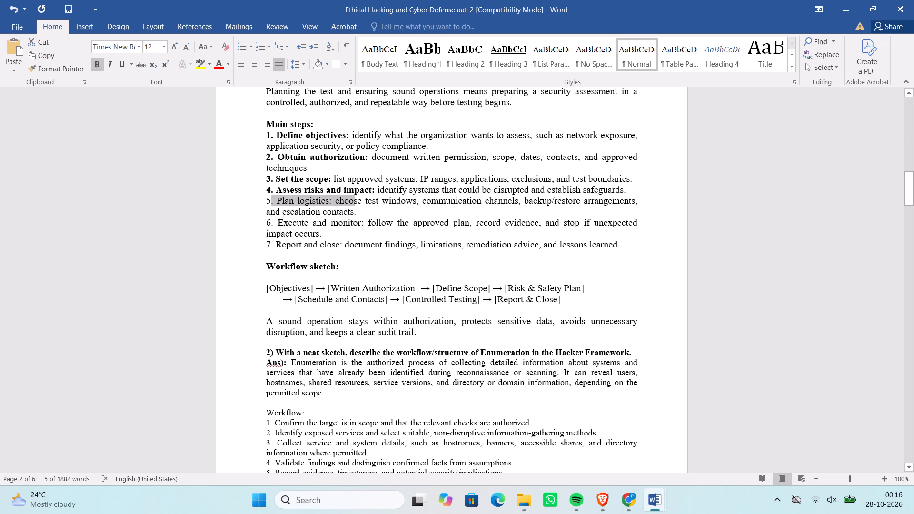
left_click_drag(343, 200, 378, 200)
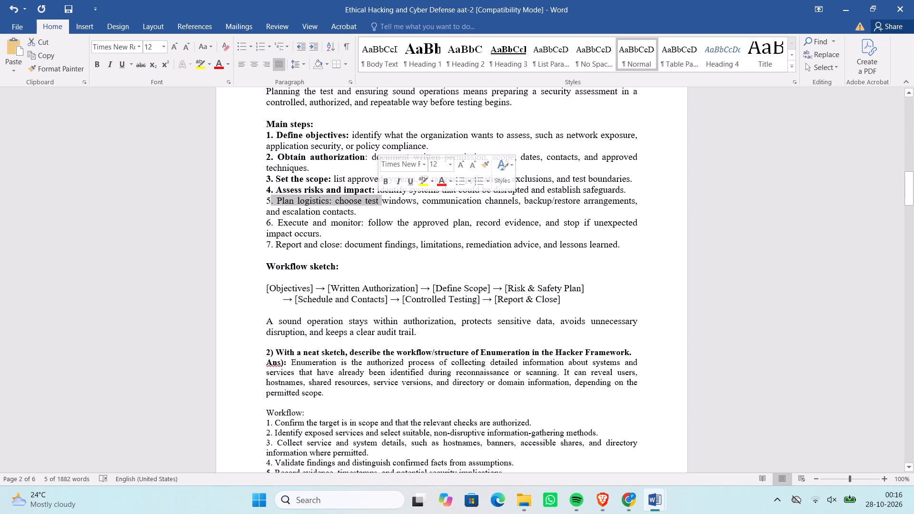
left_click(384, 210)
left_click_drag(333, 202, 332, 202)
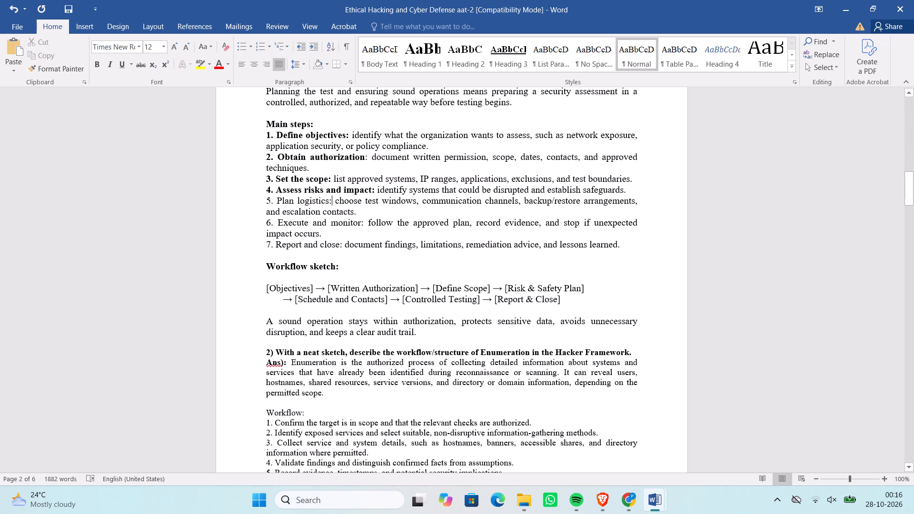
left_click_drag(332, 202, 268, 200)
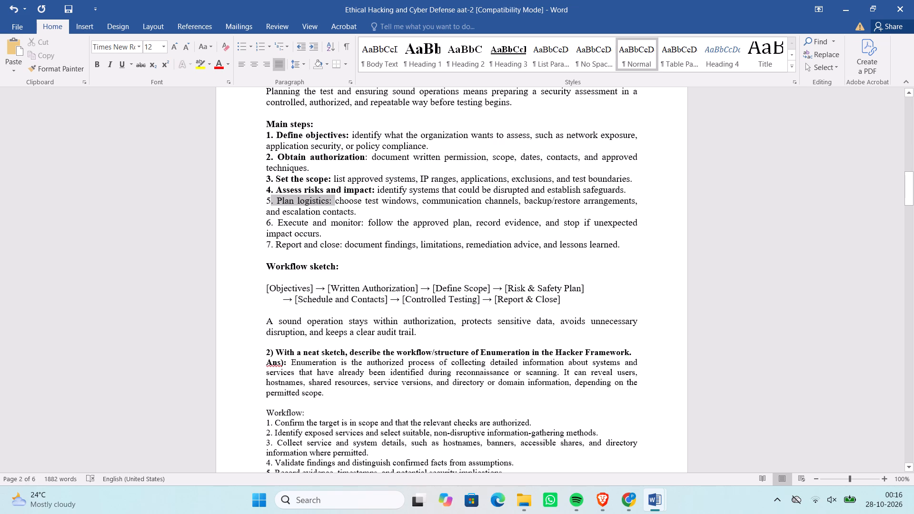
left_click_drag(268, 200, 266, 200)
key("ctrl+b")
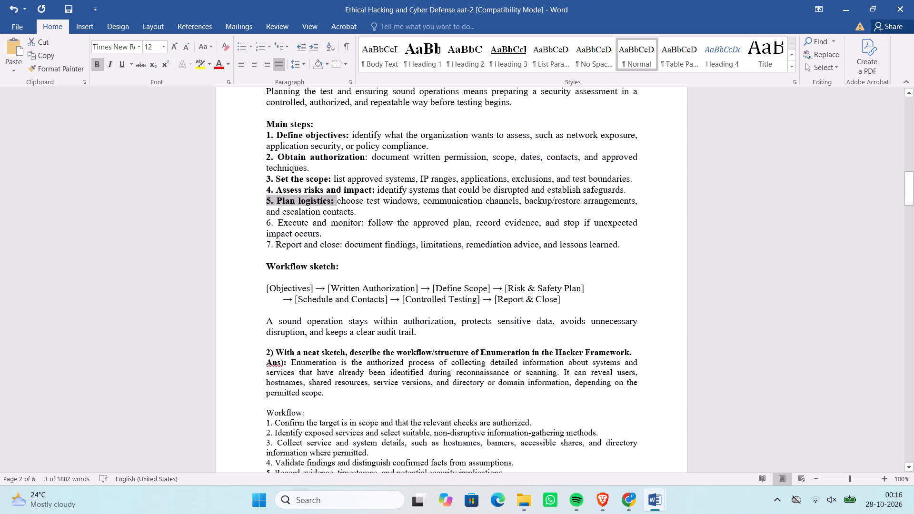
left_click_drag(363, 222, 304, 233)
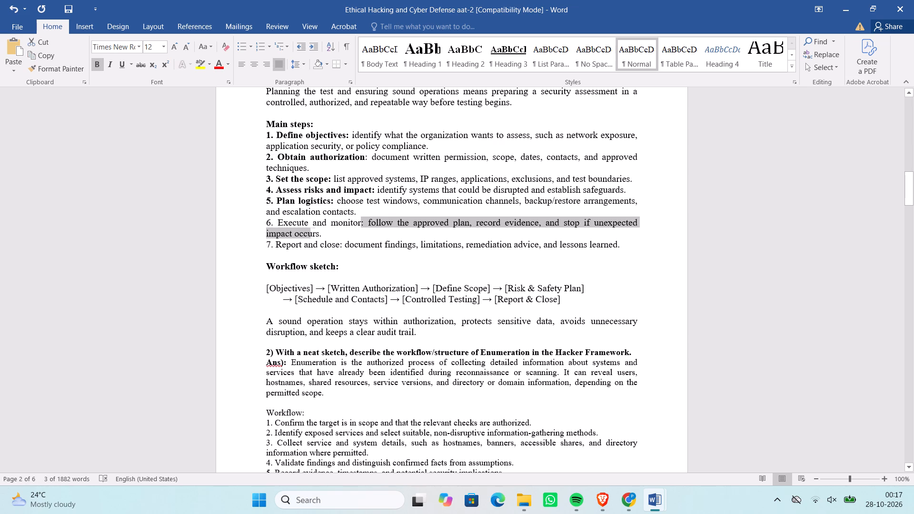
left_click_drag(304, 233, 267, 222)
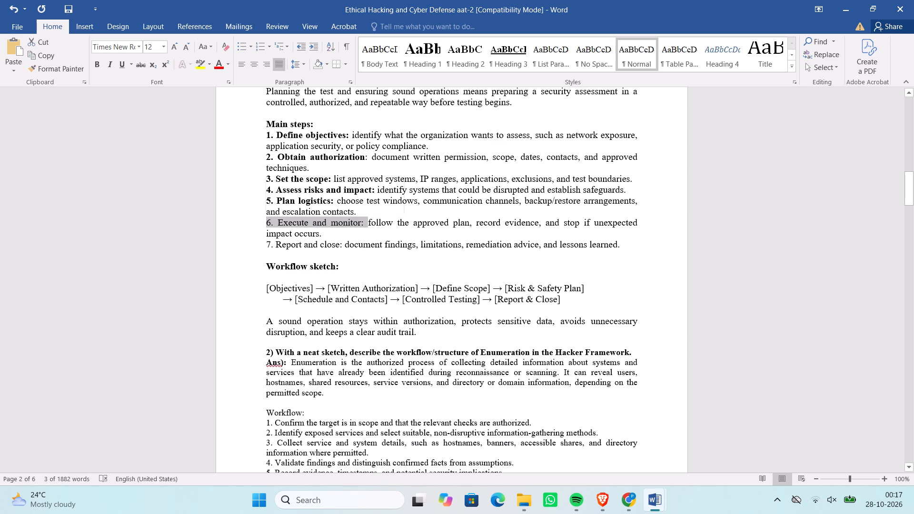
key("ctrl+b")
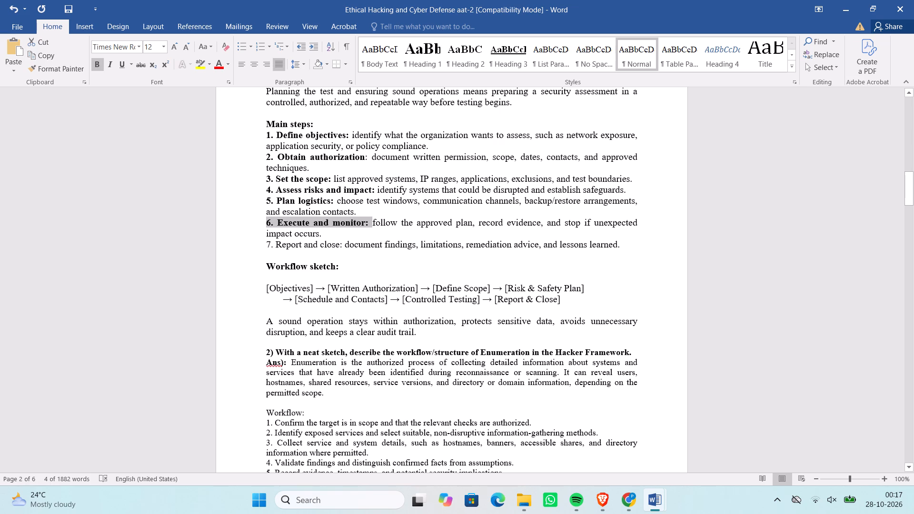
Bold the label "7. Report and close:", including its number, in the first answer's main steps.
left_click_drag(341, 246, 269, 241)
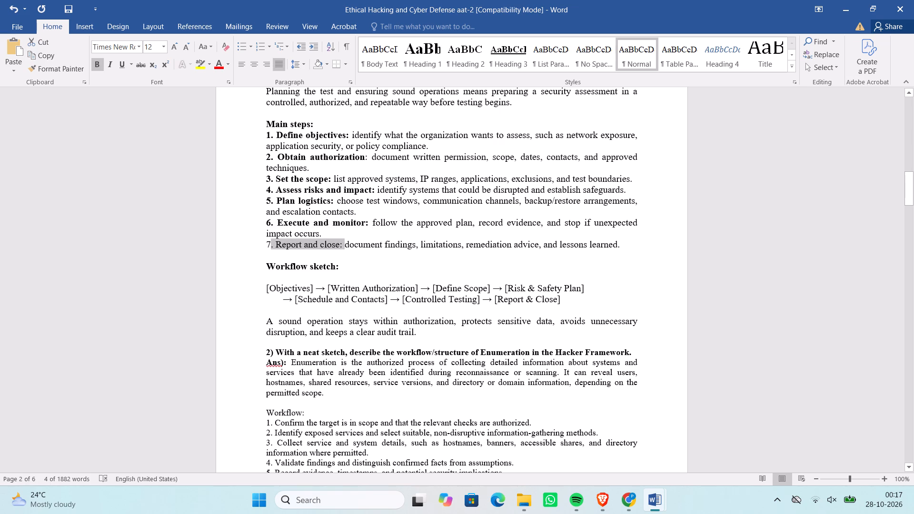
left_click_drag(269, 241, 268, 241)
key("ctrl+b")
Set the question 2 heading on Enumeration and its "Ans):" label to font size 14.
scroll(351, 274, "down", 2)
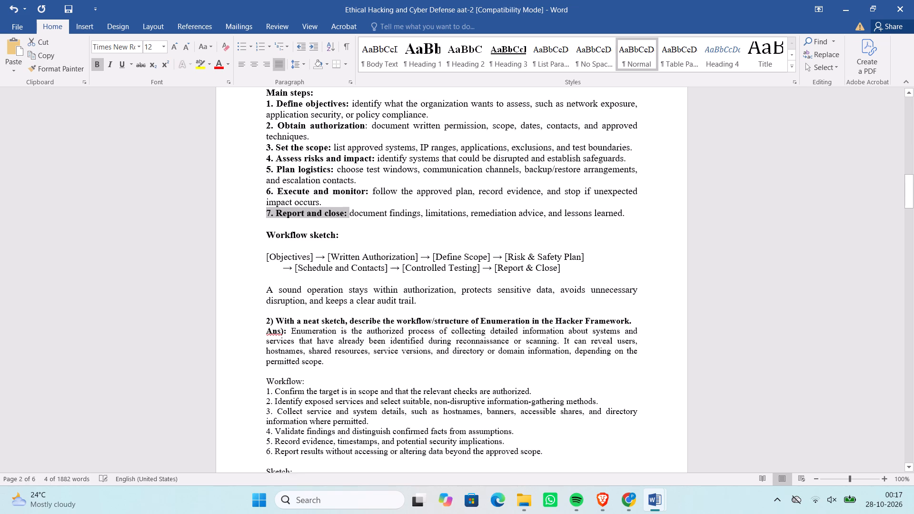
scroll(351, 284, "down", 2)
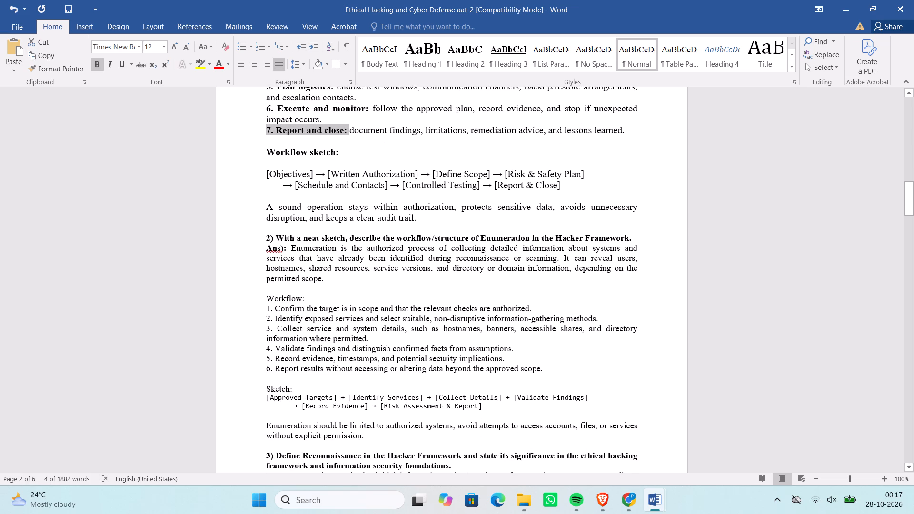
left_click_drag(286, 248, 265, 237)
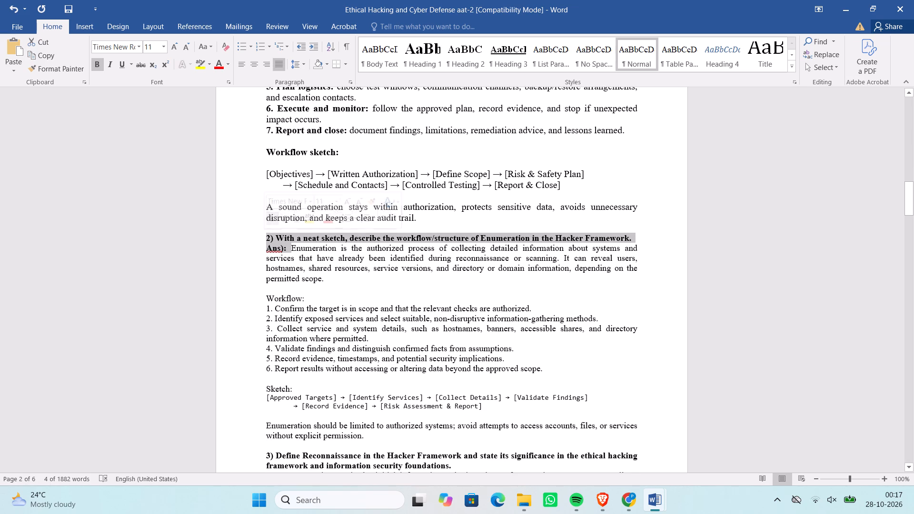
left_click(161, 45)
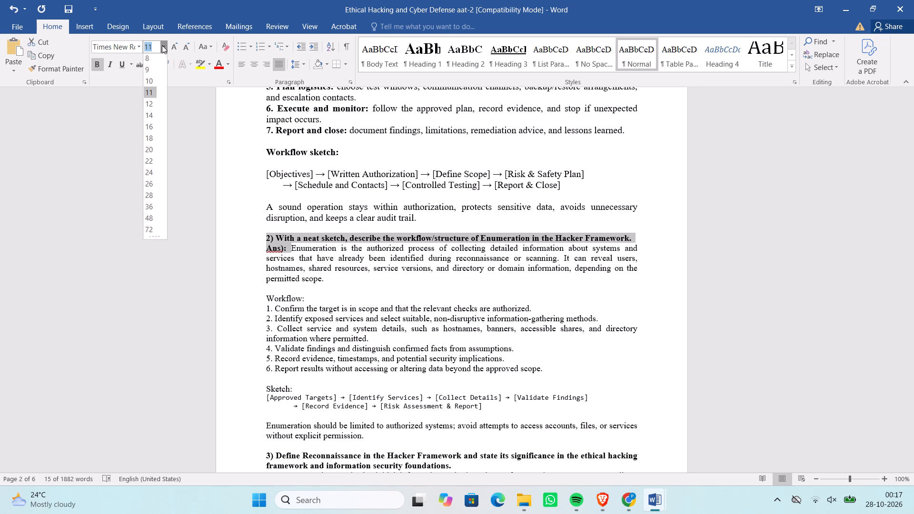
left_click(155, 115)
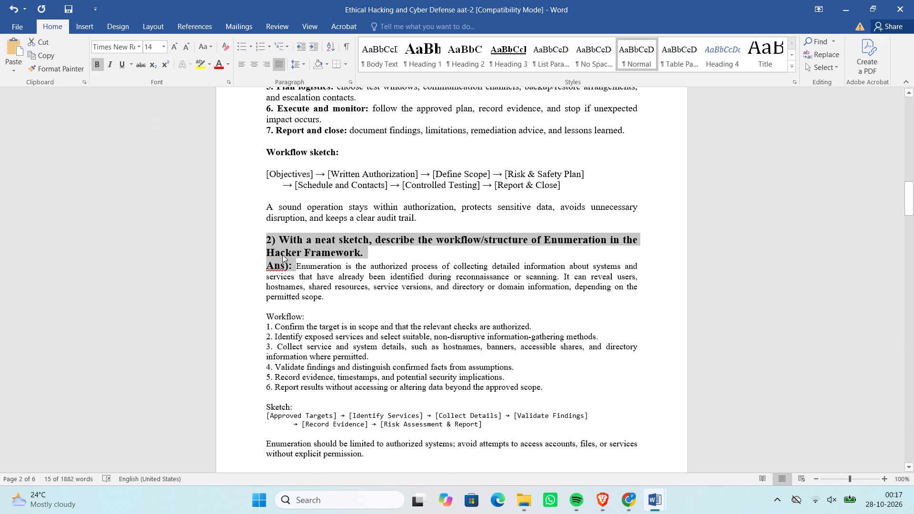
Move the second answer's text below its "Ans):" label, leaving one blank line between them.
left_click(297, 269)
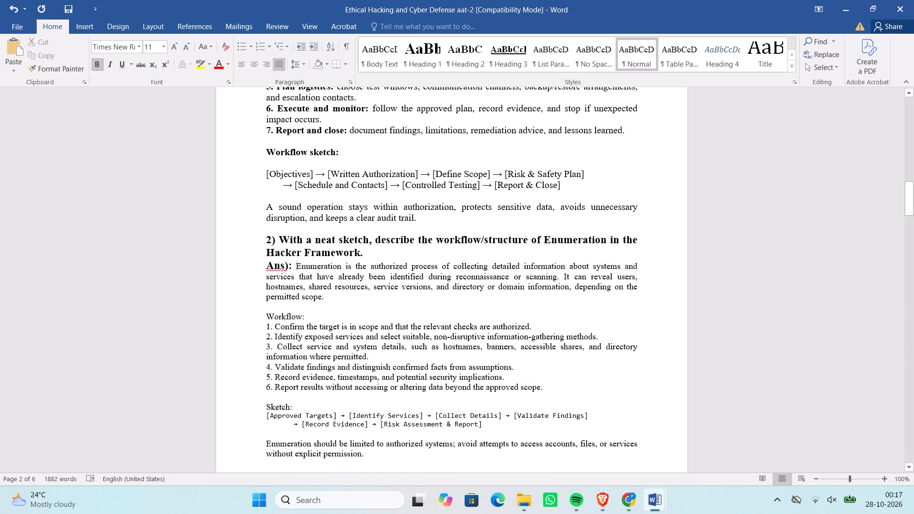
key("Return")
key("Return")
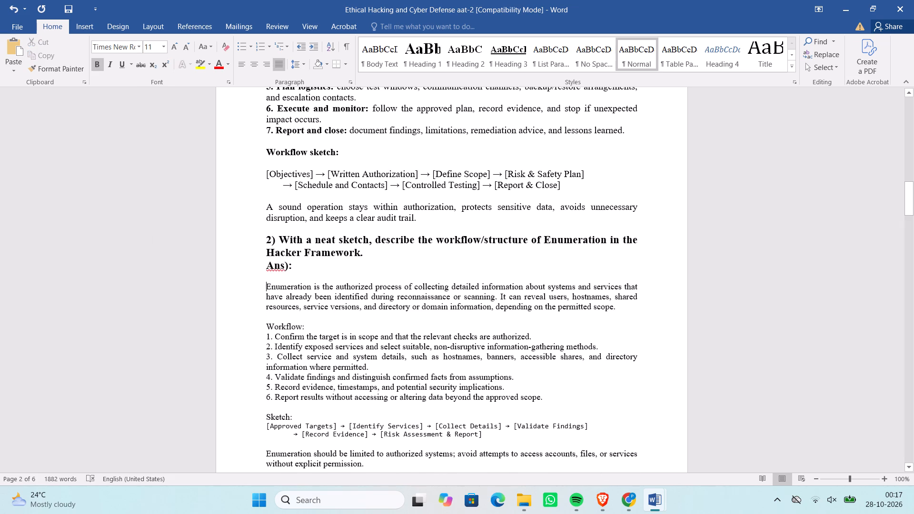
Bold the "Workflow:" and "Sketch:" headings in the second answer.
scroll(291, 250, "down", 2)
scroll(321, 299, "up", 2, "ctrl")
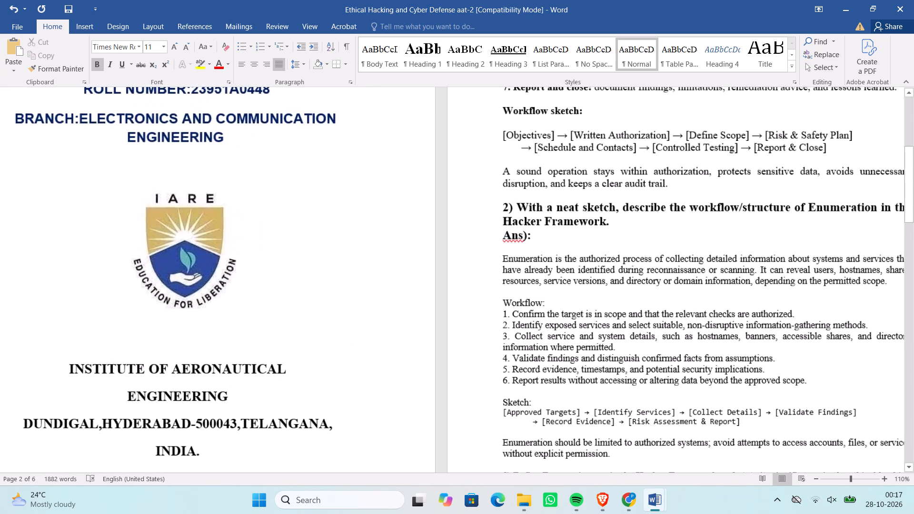
scroll(306, 301, "down", 3)
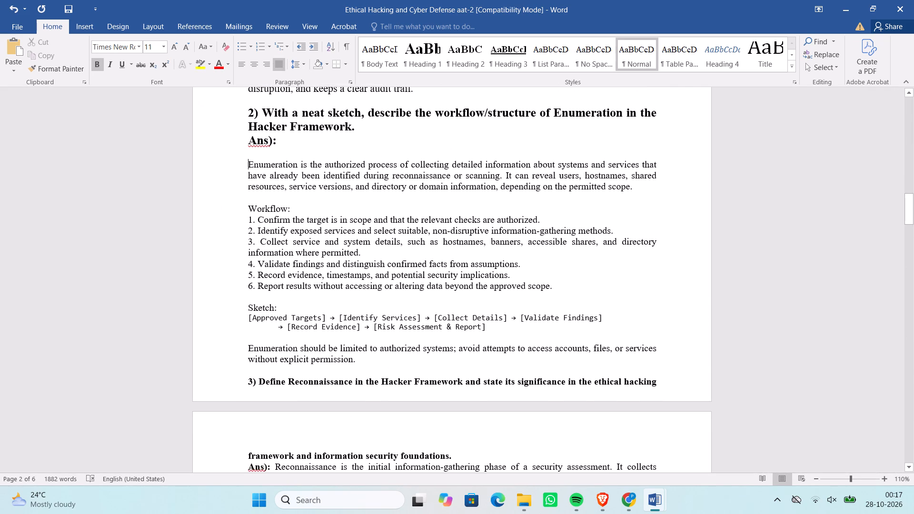
left_click_drag(301, 208, 255, 209)
key("ctrl+b")
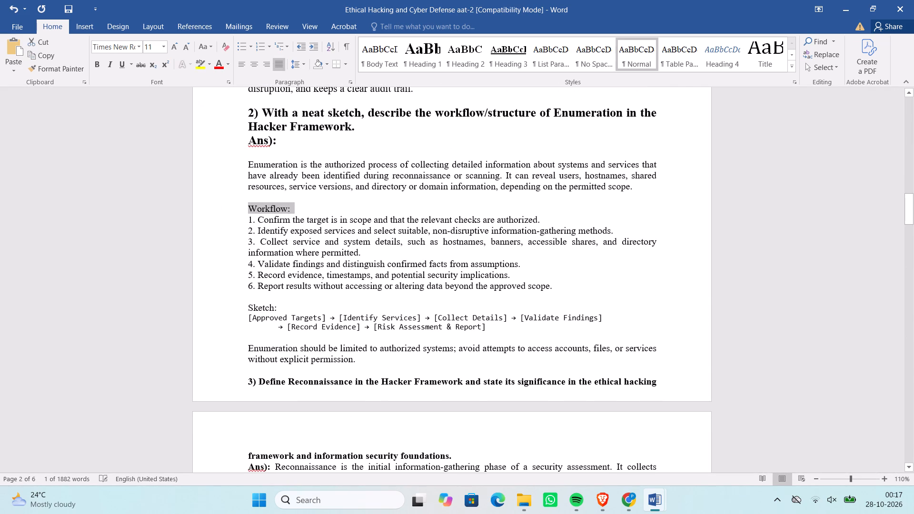
left_click_drag(284, 306, 281, 306)
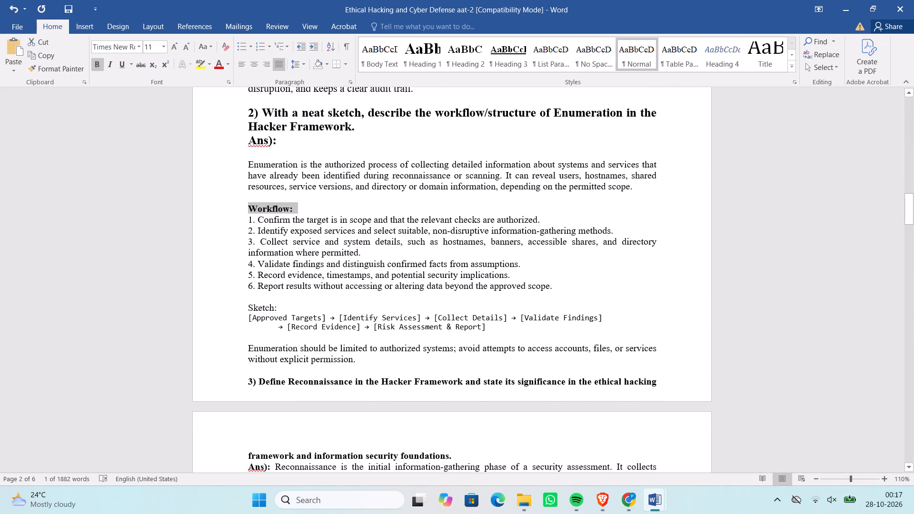
left_click_drag(281, 306, 254, 306)
key("ctrl+b")
Insert a blank line between the "Sketch:" heading and the flow diagram in the second answer.
left_click(308, 306)
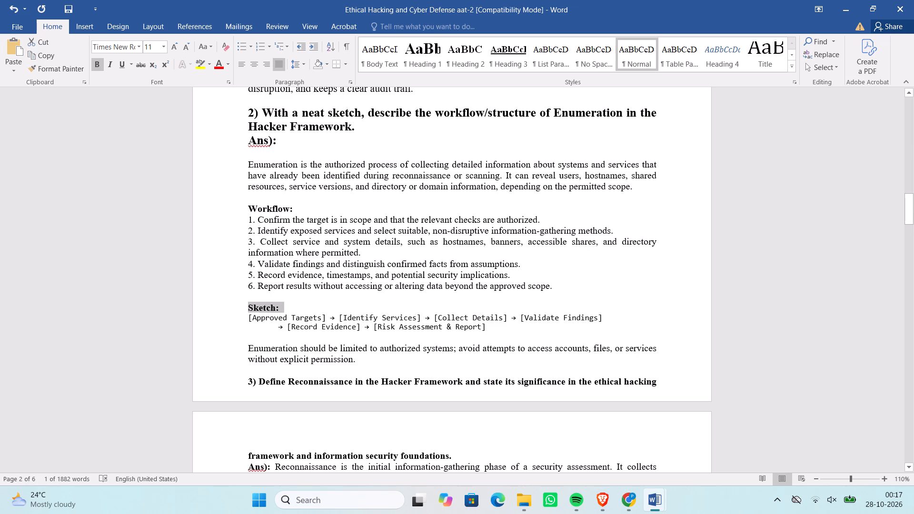
key("Return")
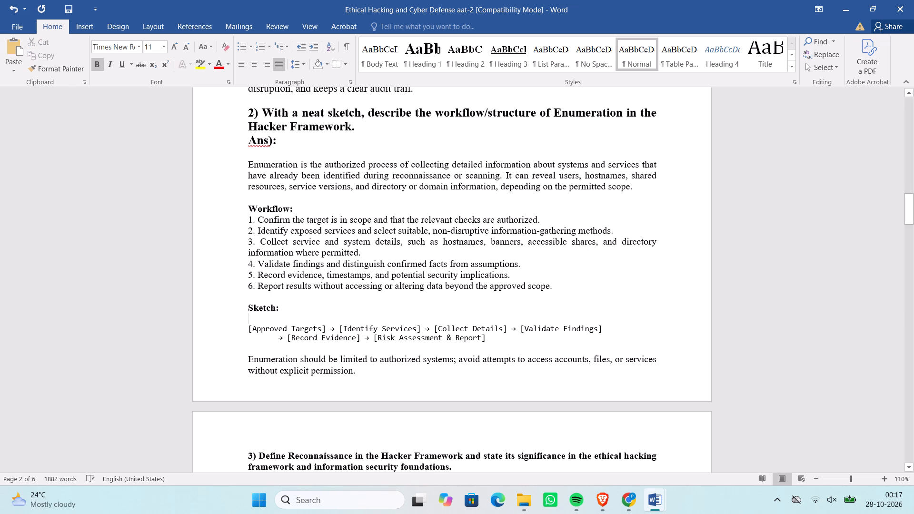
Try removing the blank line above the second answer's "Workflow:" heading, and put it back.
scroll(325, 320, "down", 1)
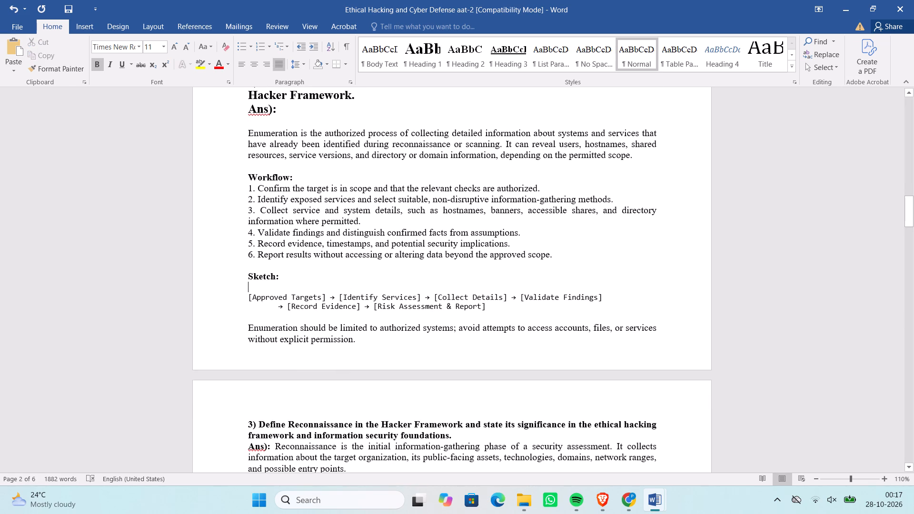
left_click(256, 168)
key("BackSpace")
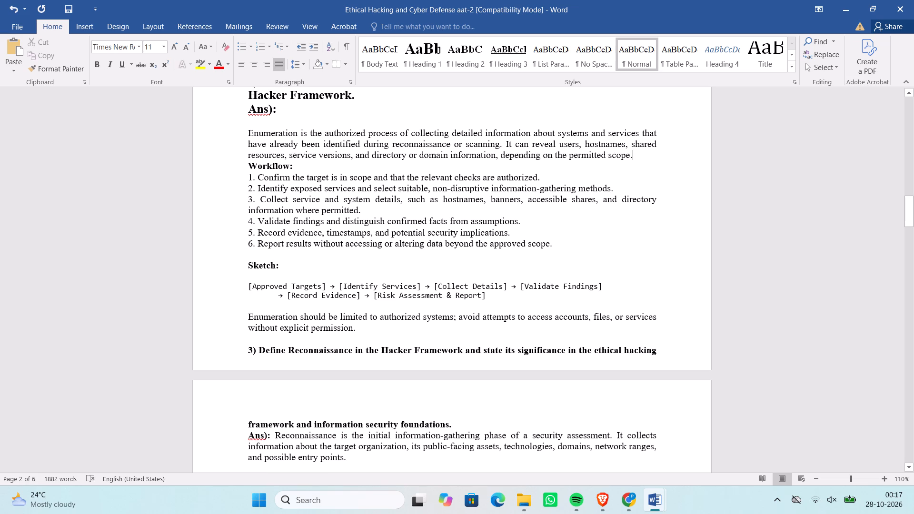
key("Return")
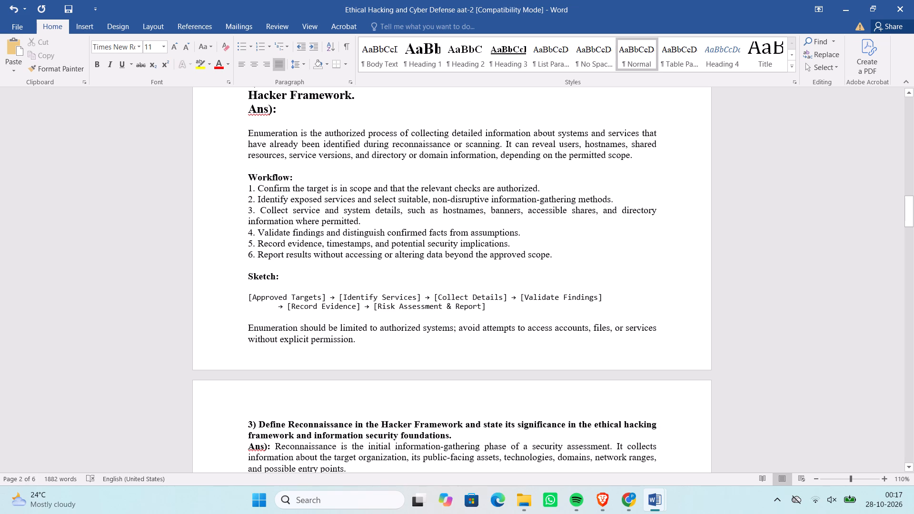
Remove the blank line between the second answer's "Ans):" label and its opening Enumeration paragraph.
scroll(310, 197, "up", 3)
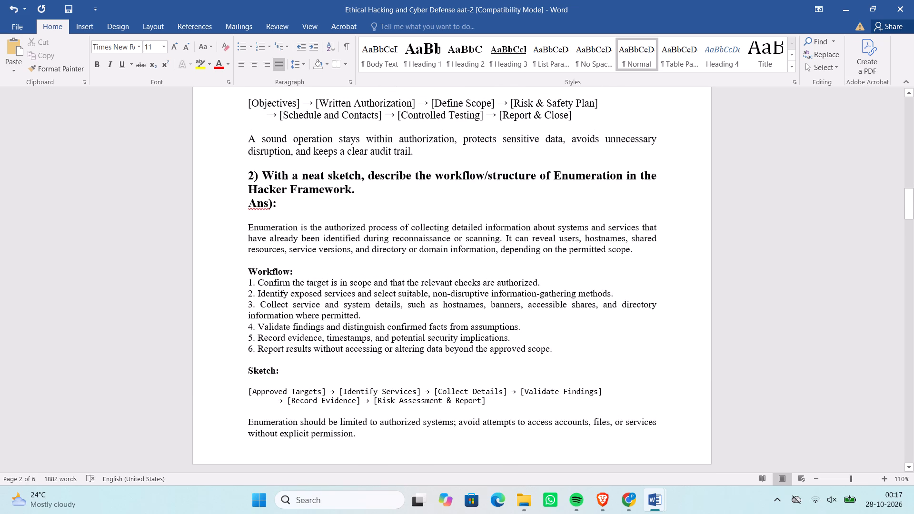
left_click(288, 213)
key("BackSpace")
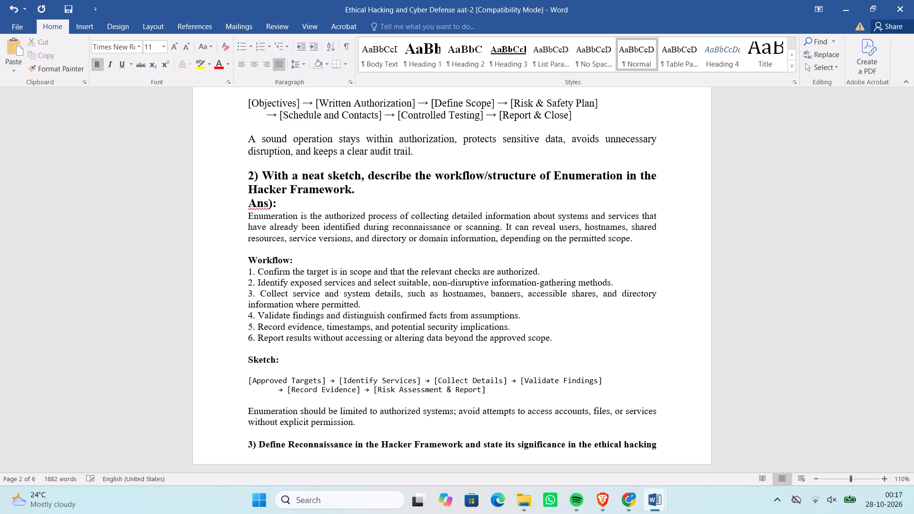
Add another blank line after the second answer's closing paragraph to push question 3 onto the next page.
left_click(421, 427)
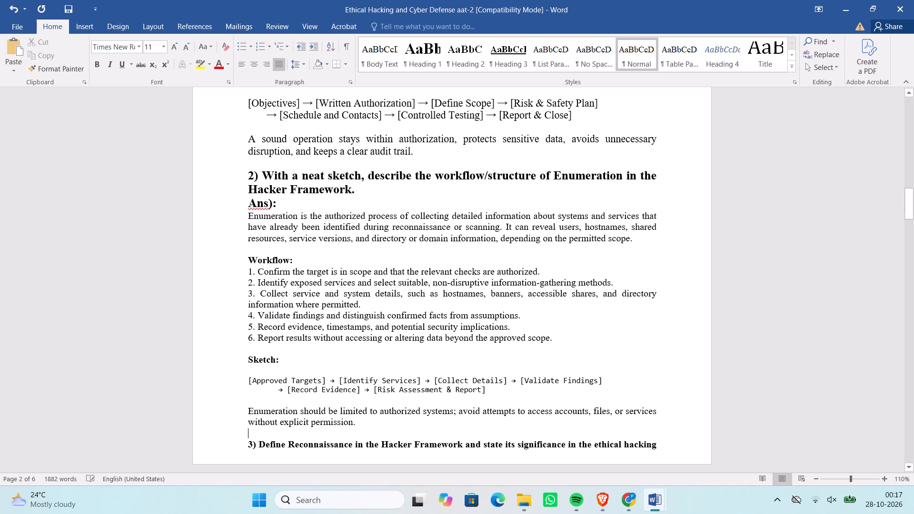
key("Return")
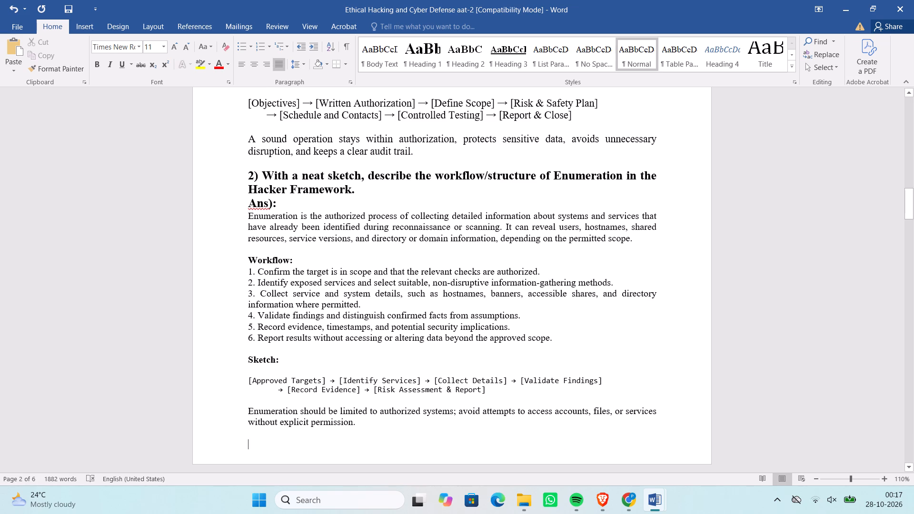
Set the question 3 heading on Reconnaissance and its "Ans):" label to font size 14.
scroll(468, 376, "down", 3)
scroll(454, 326, "down", 2)
scroll(492, 277, "down", 4)
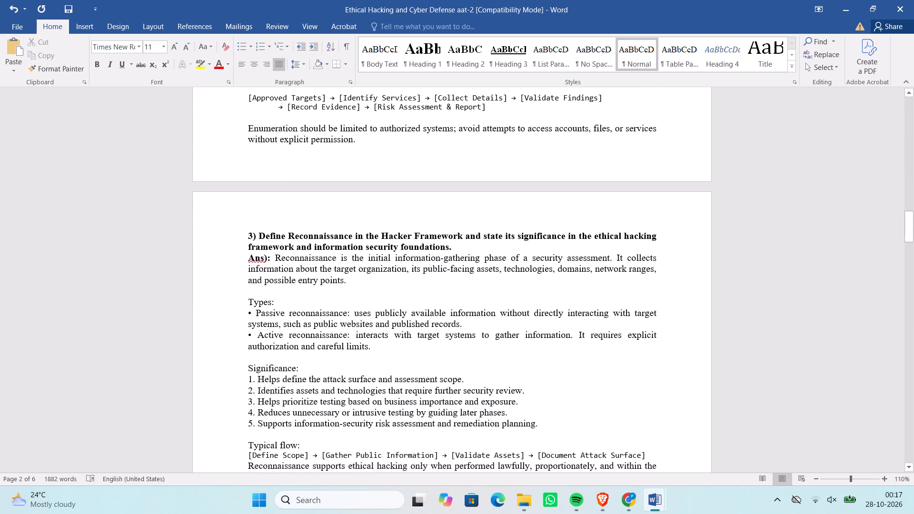
left_click_drag(271, 257, 245, 235)
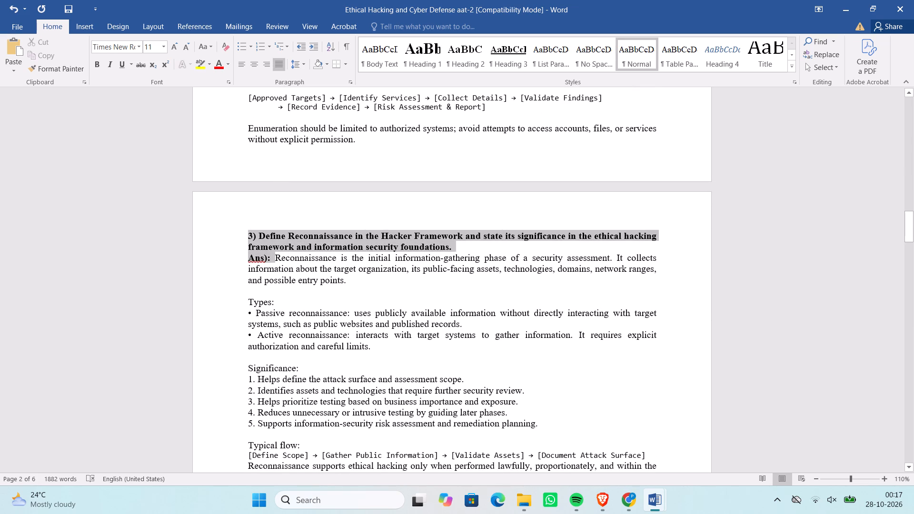
left_click(162, 48)
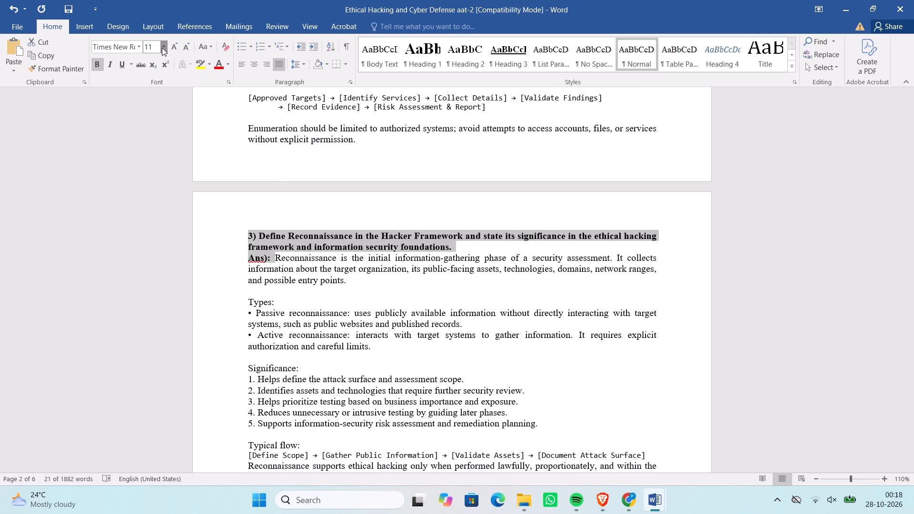
left_click(153, 116)
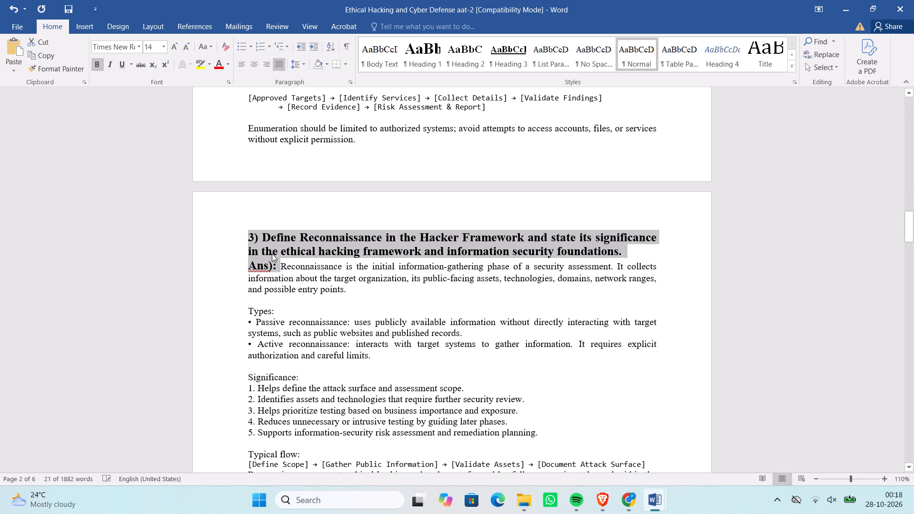
Move the third answer's text below its "Ans):" label, leaving one blank line between them.
left_click(279, 265)
key("Return")
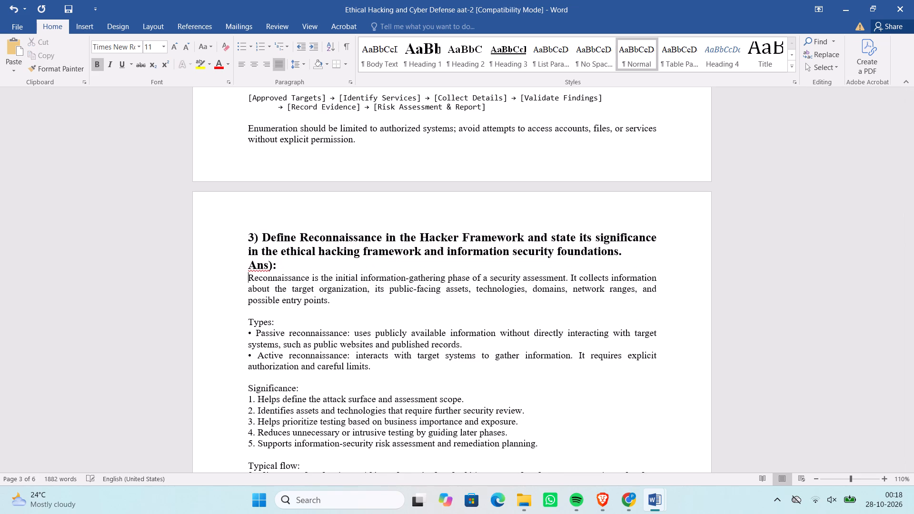
key("Return")
Make the "Typical flow:" heading in the third answer bold.
scroll(422, 343, "down", 3)
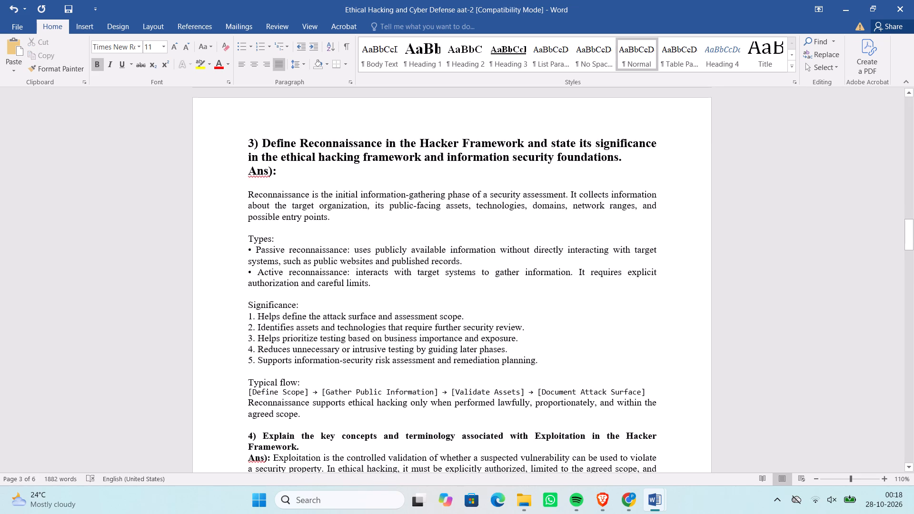
left_click_drag(303, 384, 255, 382)
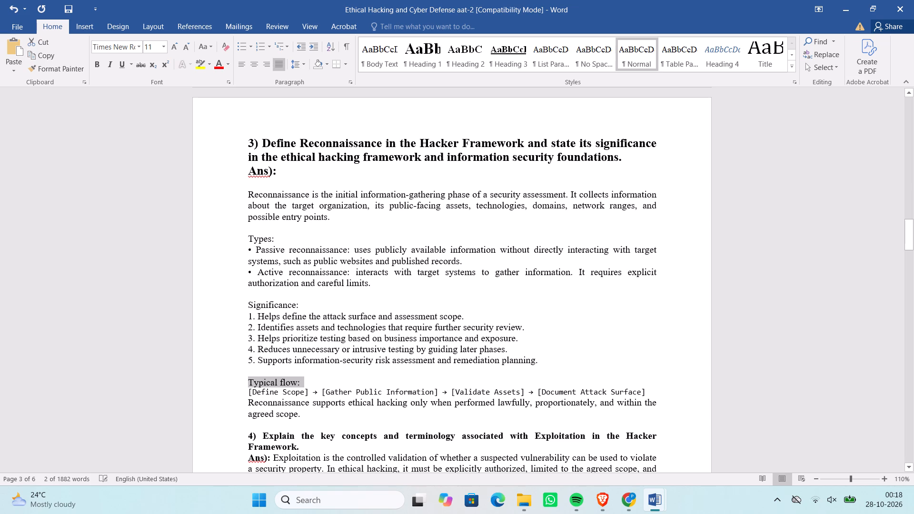
key("ctrl+b")
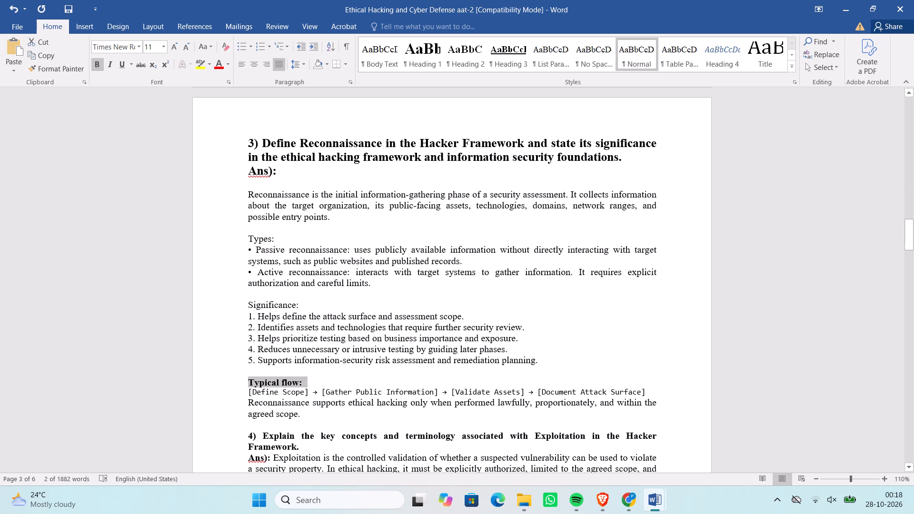
Insert one blank line above and one below the flow diagram line in the third answer.
key("Right")
key("Return")
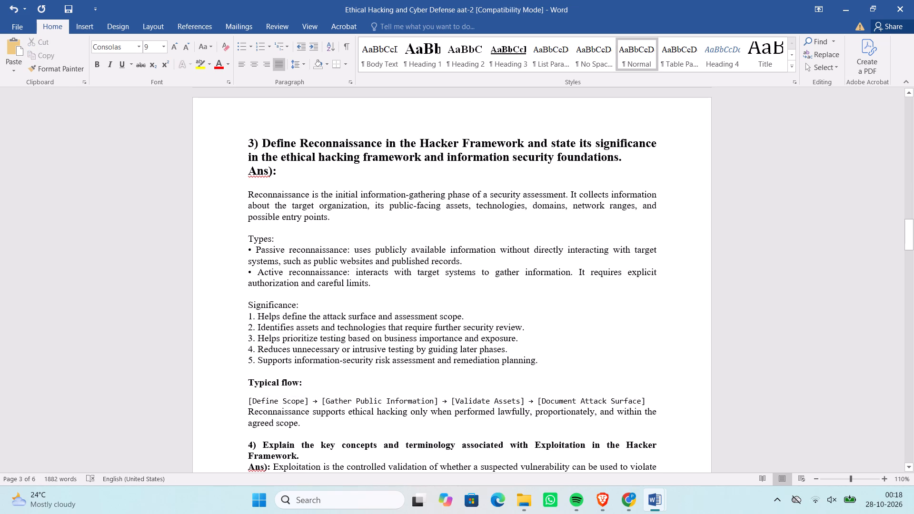
left_click(650, 401)
key("Return")
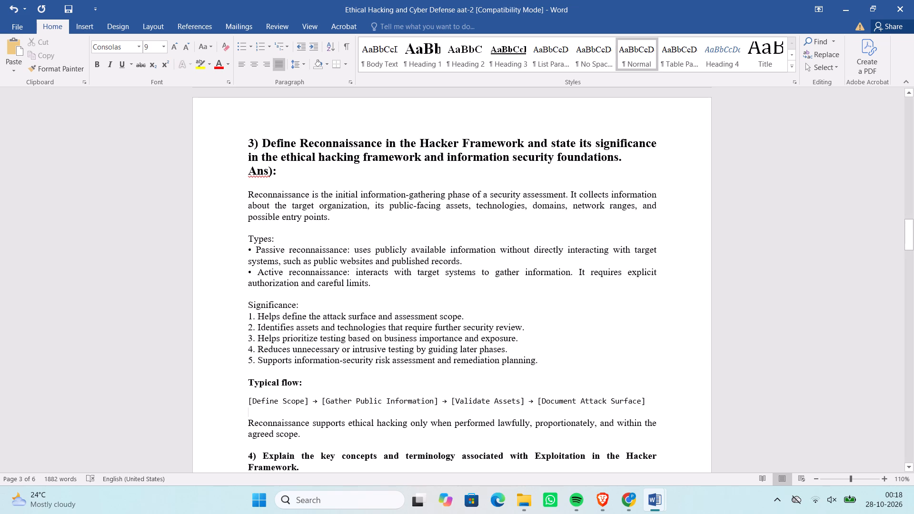
Make the "Types:" and "Significance:" headings in the third answer bold.
left_click_drag(304, 304, 252, 303)
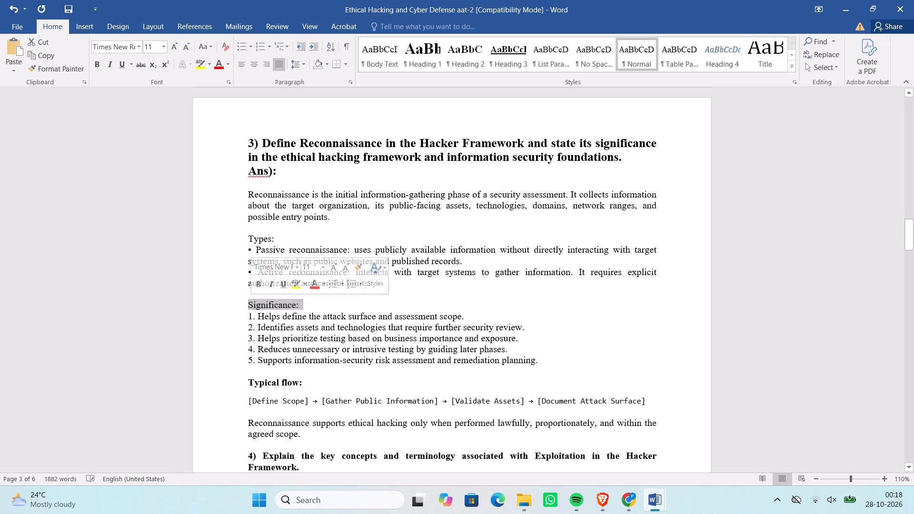
left_click_drag(278, 243, 250, 241, "ctrl")
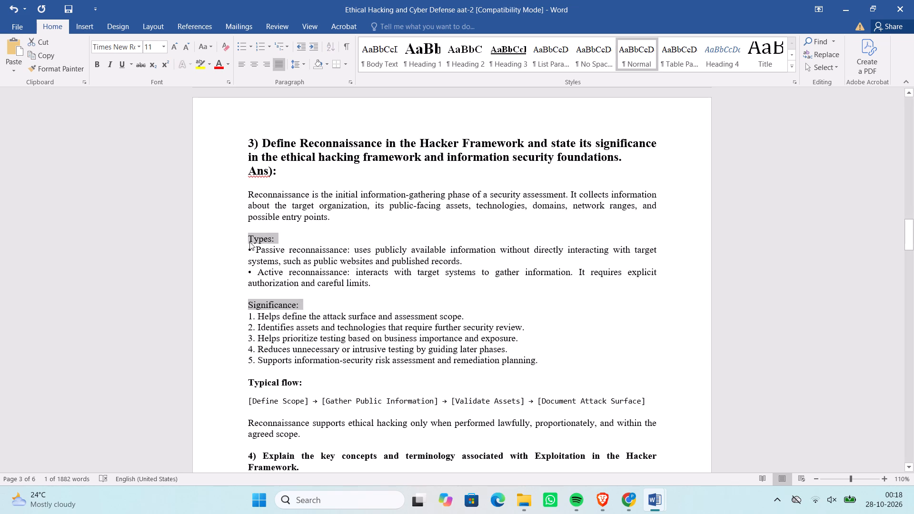
key("ctrl+b")
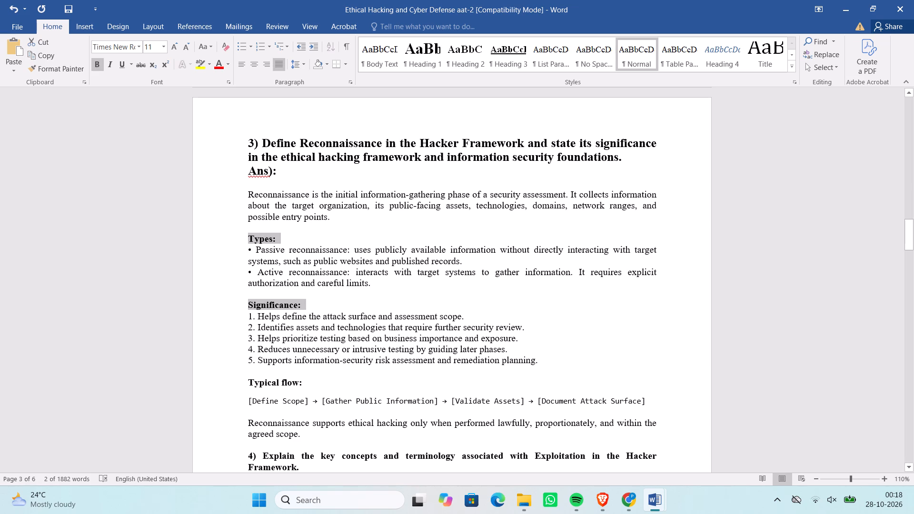
Set the whole body of the third answer, including its flow line, to Times New Roman at font size 12.
left_click_drag(249, 192, 831, 433)
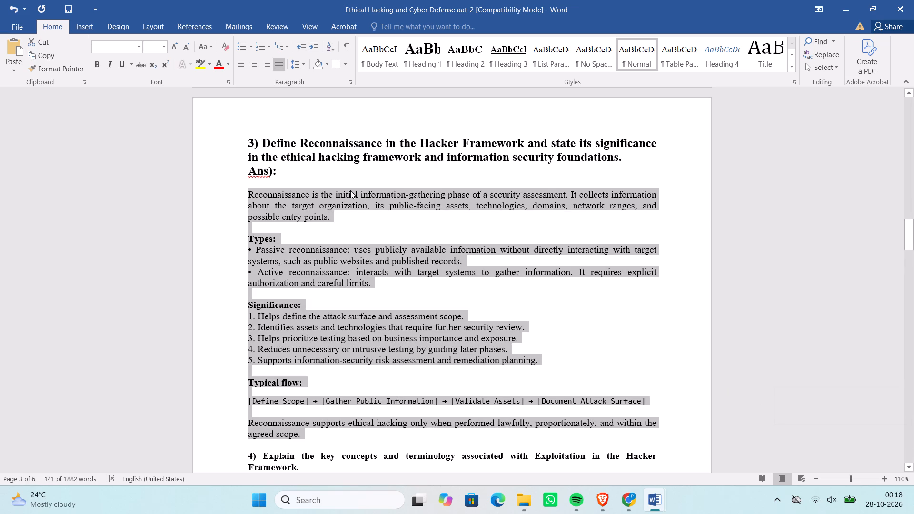
left_click(138, 44)
left_click(126, 115)
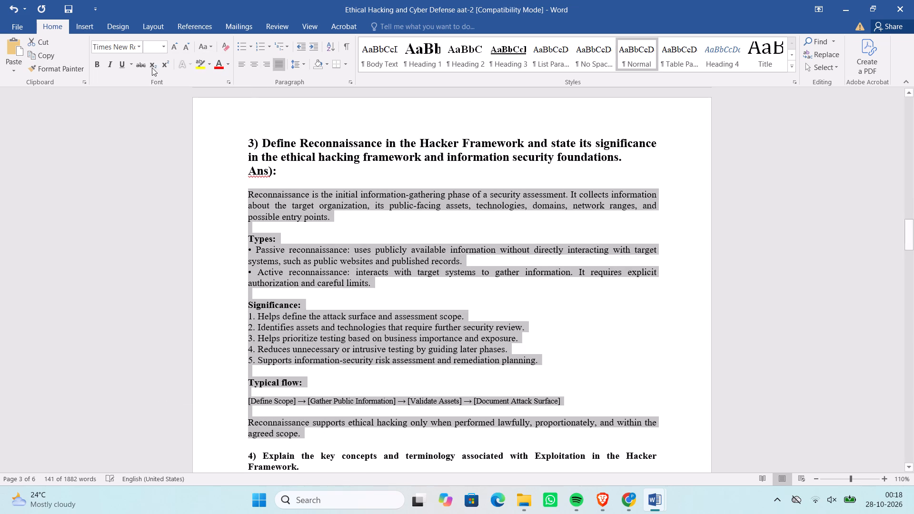
left_click(164, 51)
left_click(151, 107)
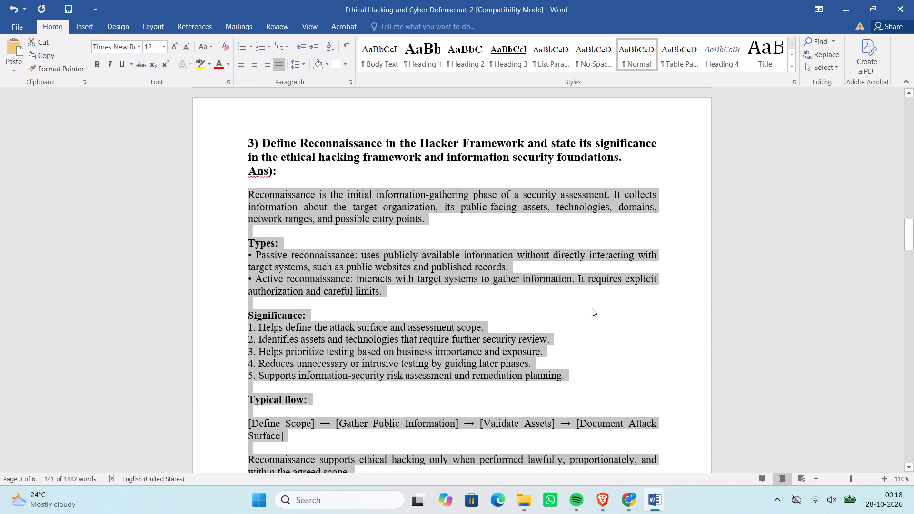
Set the whole body of the second answer on Enumeration, including its sketch lines, to font size 12.
scroll(352, 251, "up", 5)
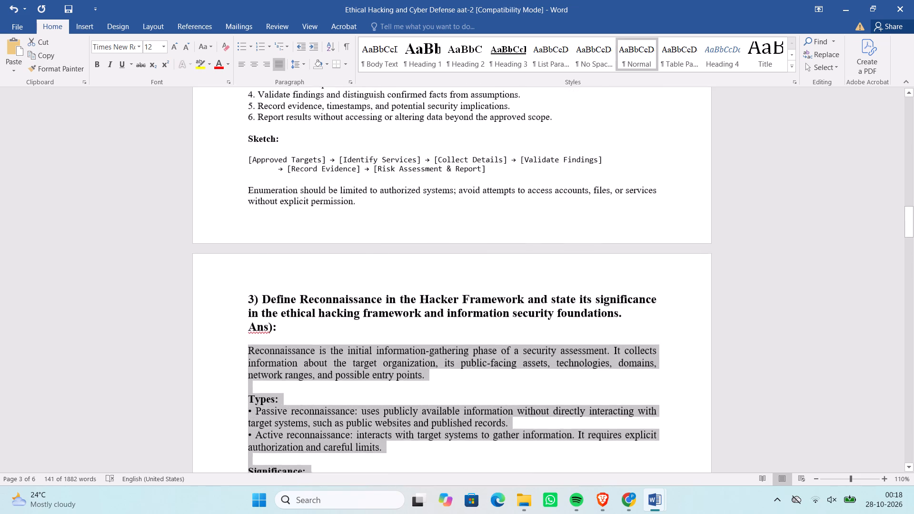
scroll(354, 241, "up", 3)
left_click_drag(357, 304, 263, 130)
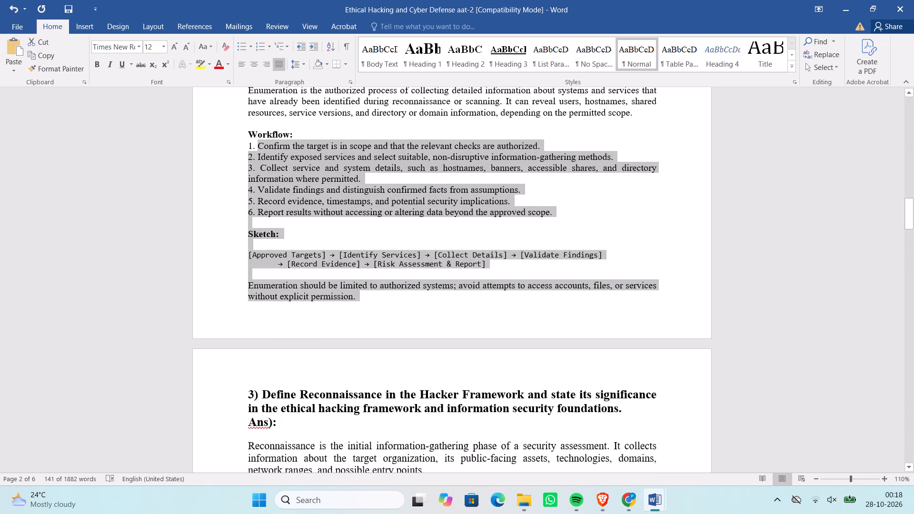
left_click_drag(263, 130, 248, 185)
scroll(263, 129, "up", 3)
left_click(161, 50)
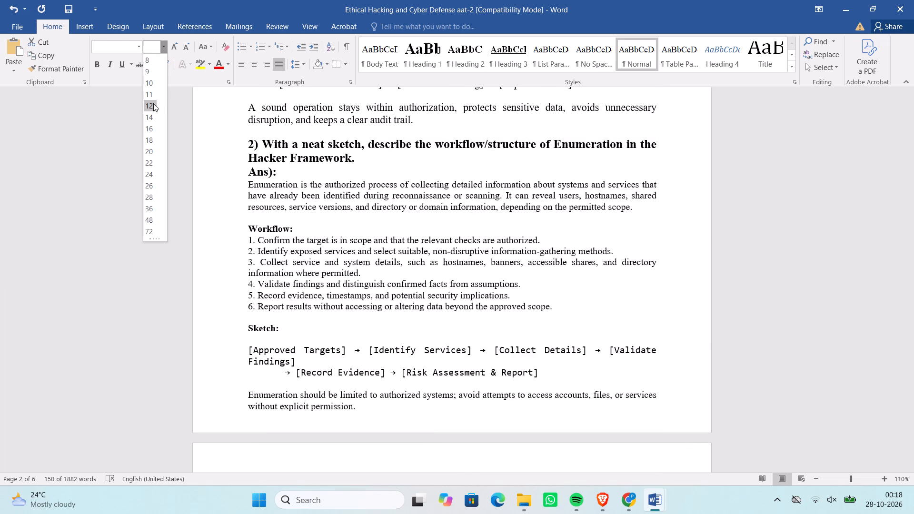
left_click(152, 105)
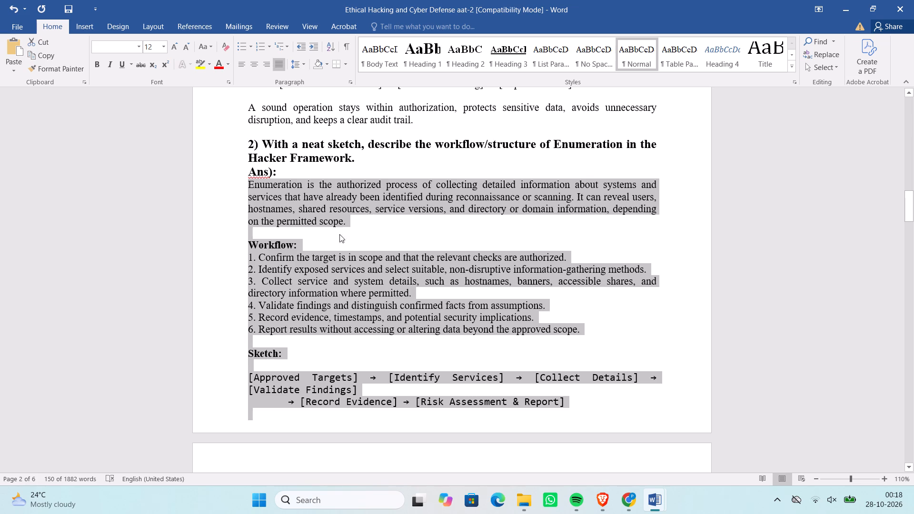
Check the font formatting of the first answer's body text against the second answer.
scroll(399, 245, "up", 8)
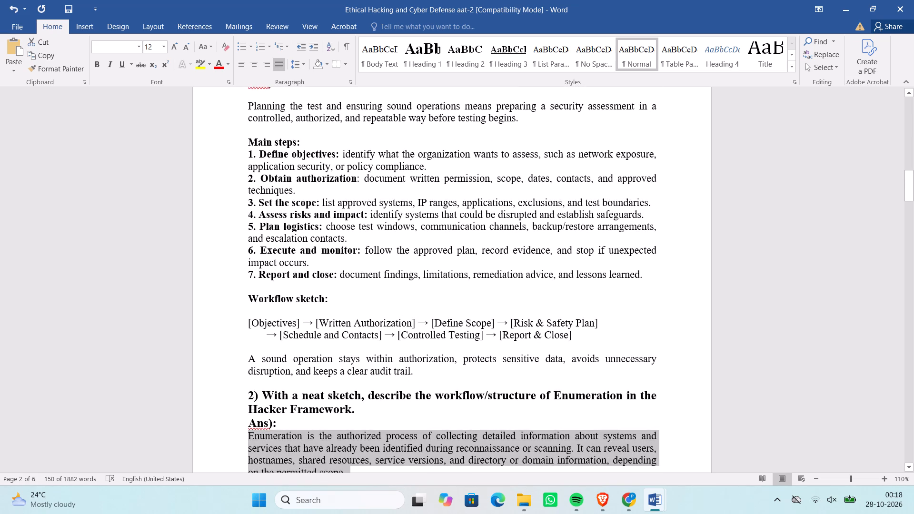
left_click_drag(414, 371, 231, 170)
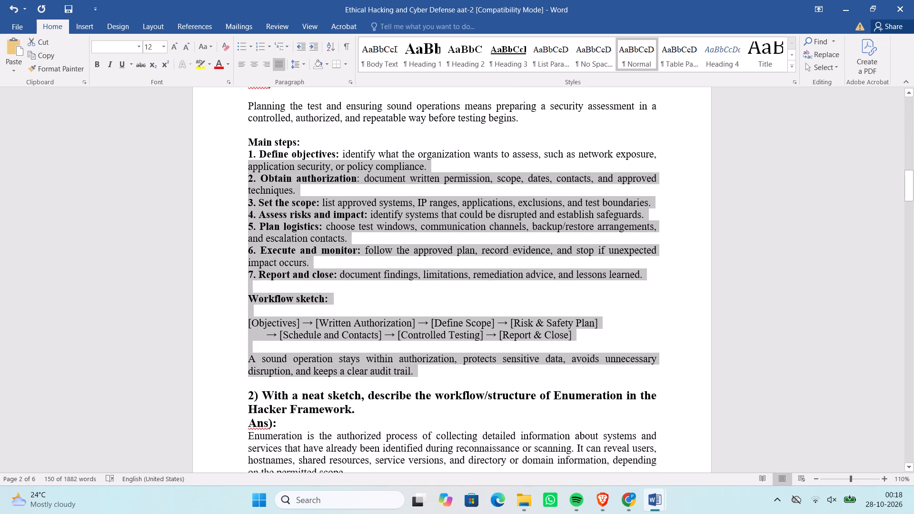
left_click_drag(231, 170, 244, 107)
scroll(409, 307, "down", 7)
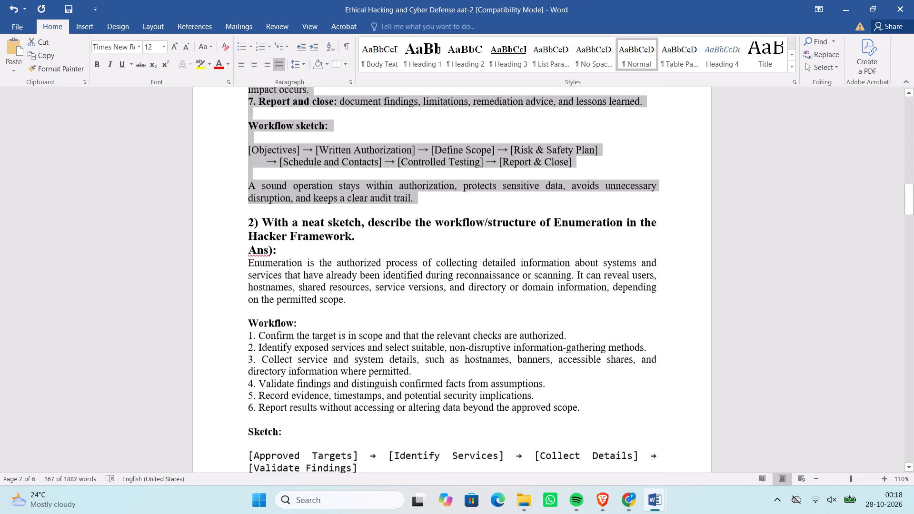
scroll(405, 312, "down", 1)
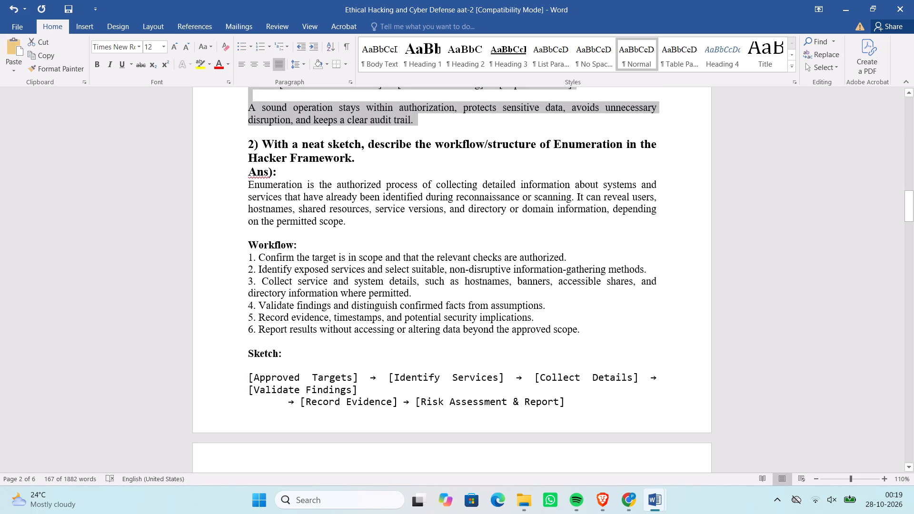
Join the second answer's "[Record Evidence]" sketch line onto the end of the "[Validate Findings]" line, removing its indent.
left_click(289, 399)
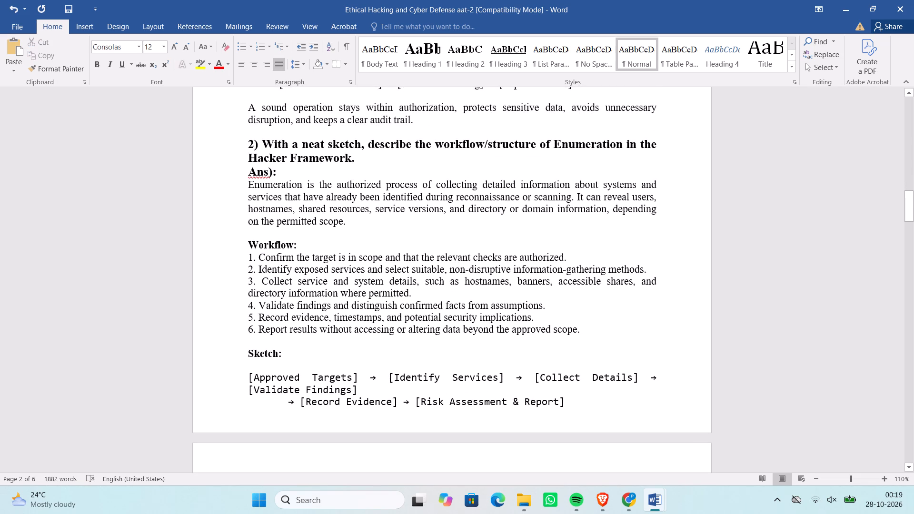
key("BackSpace")
key("BackSpace")
key("BackSpace")
key("BackSpace")
key("BackSpace")
key("BackSpace")
key("BackSpace")
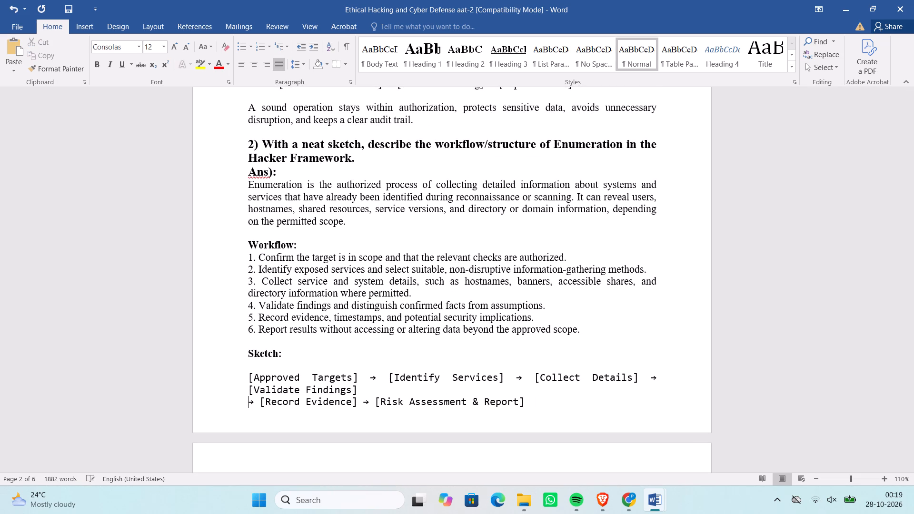
key("BackSpace")
key("space")
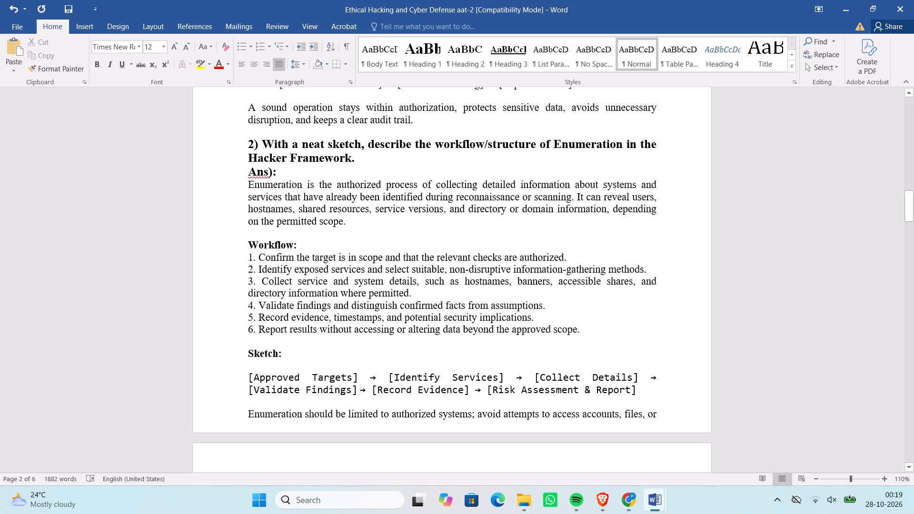
Delete the second answer's closing sentence about limiting enumeration to authorized systems.
scroll(612, 410, "down", 4)
left_click_drag(409, 368, 251, 287)
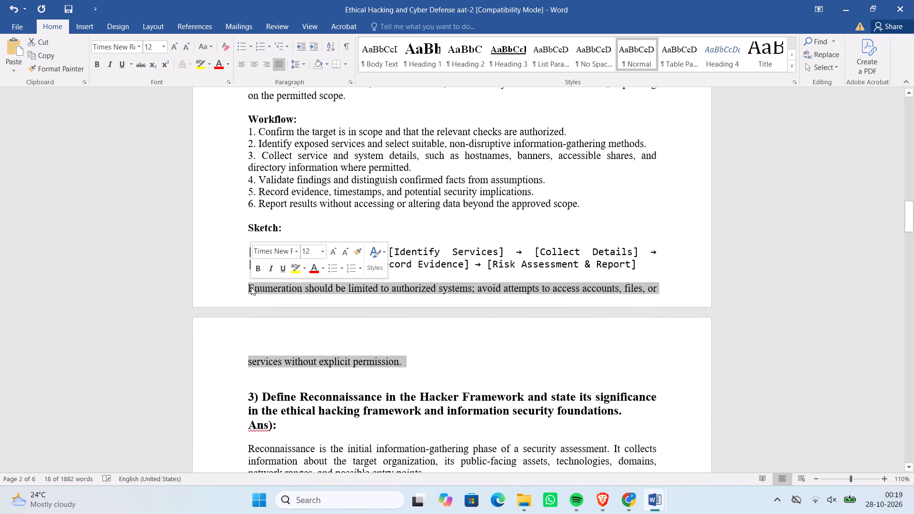
key("BackSpace")
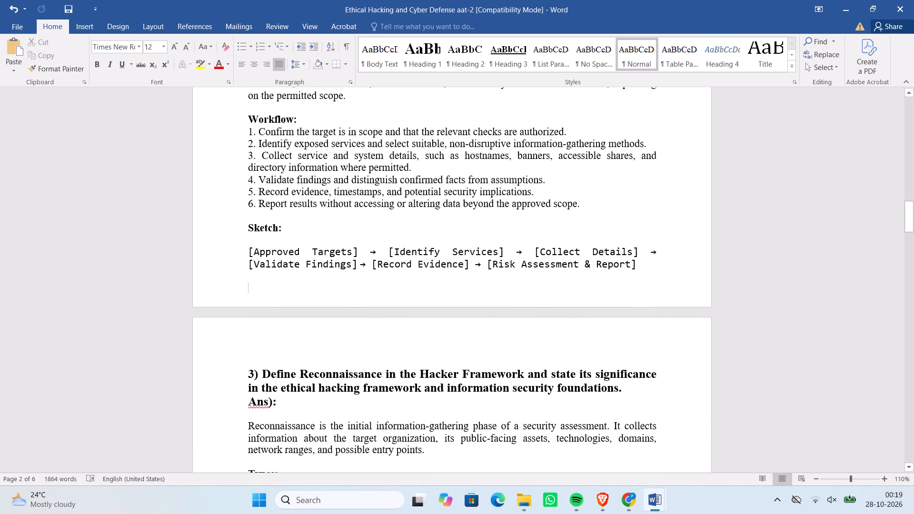
Set the question 4 heading on Exploitation and its "Ans):" label to font size 14.
scroll(366, 310, "up", 3)
scroll(366, 310, "down", 1)
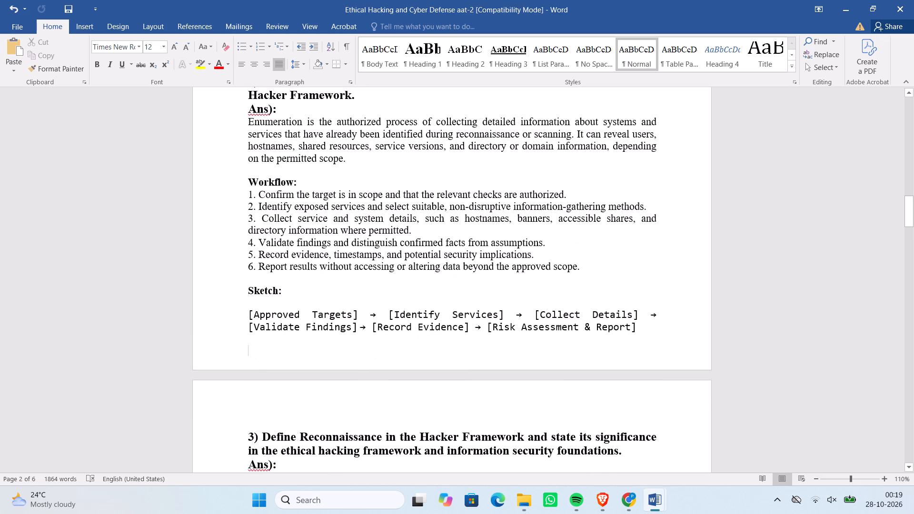
scroll(331, 248, "down", 5)
scroll(317, 289, "down", 6)
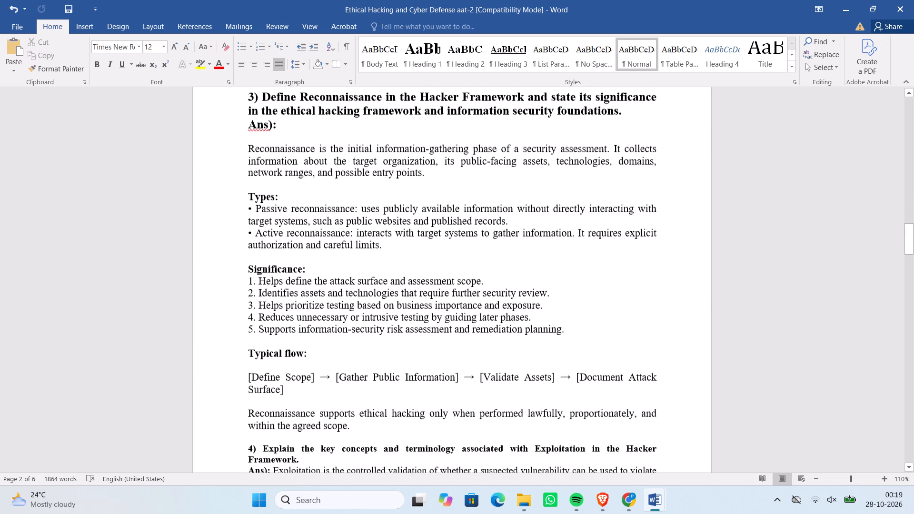
scroll(318, 352, "down", 2)
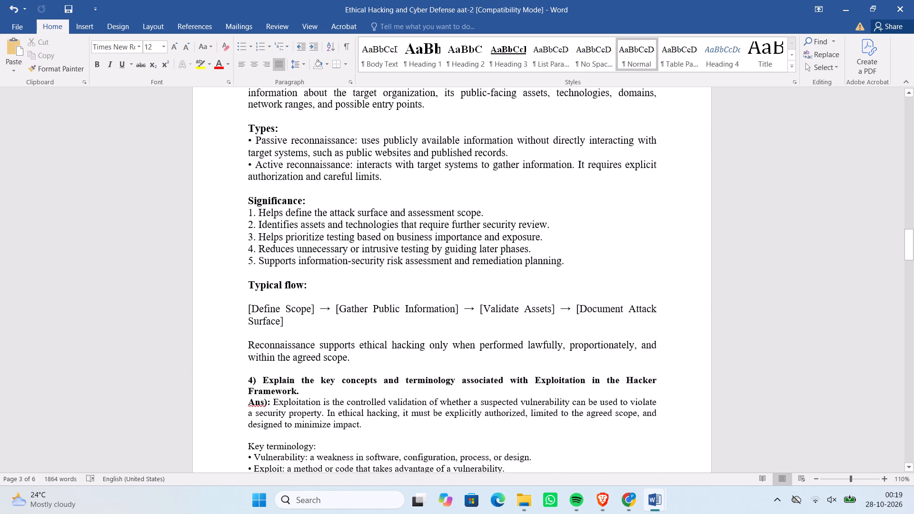
scroll(296, 336, "down", 3)
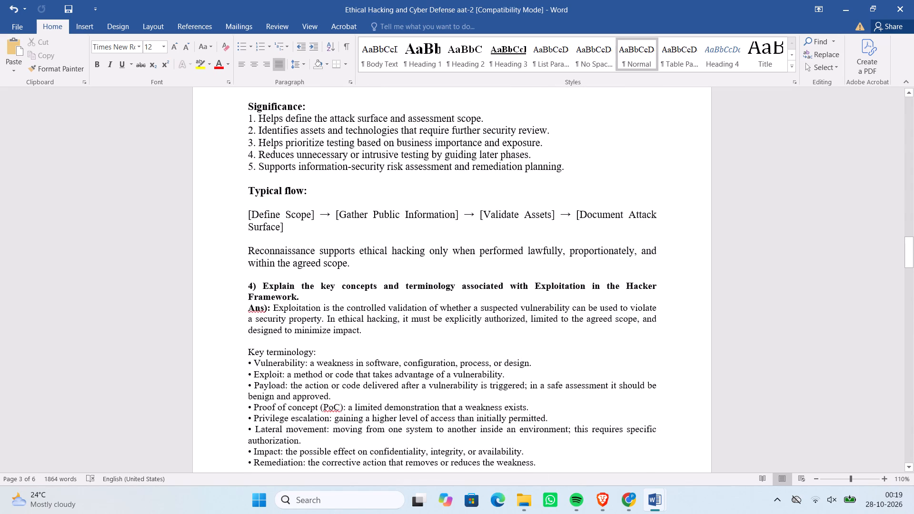
left_click_drag(270, 308, 247, 289)
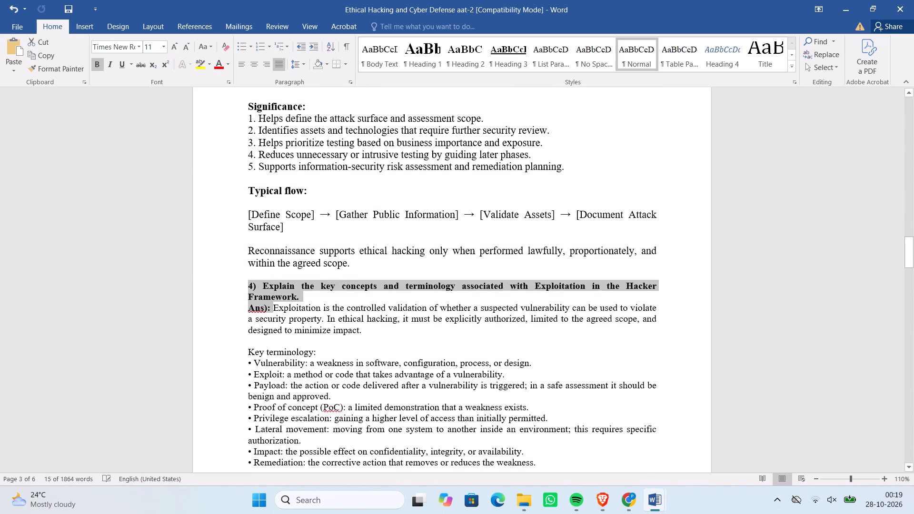
left_click(164, 48)
left_click(152, 119)
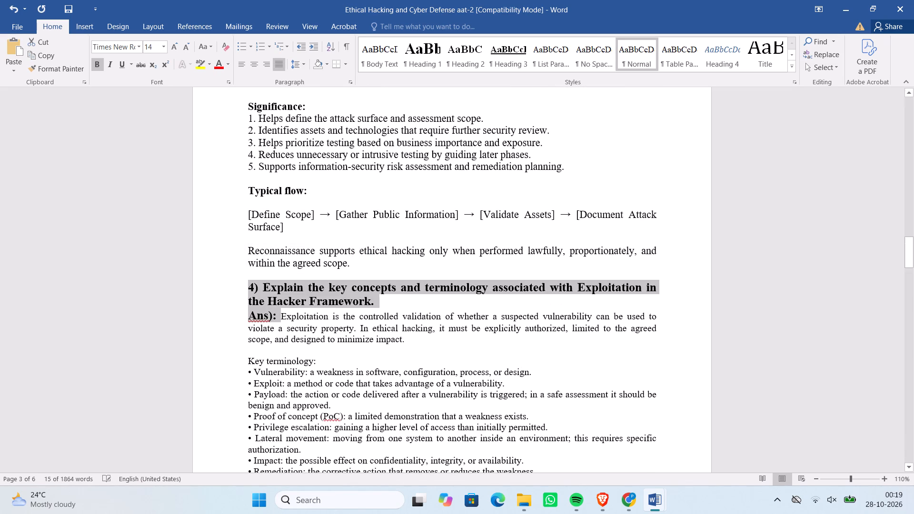
Move the fourth answer's text onto a new line directly below its "Ans):" label.
left_click(279, 315)
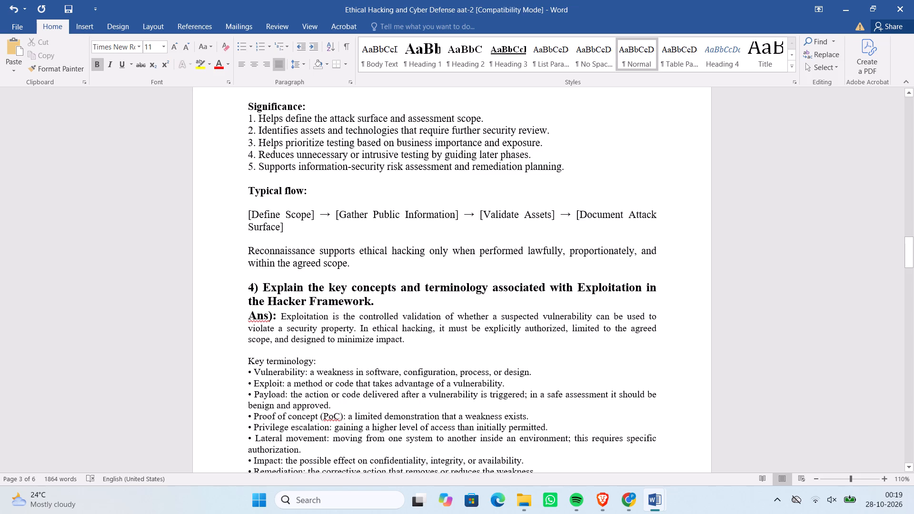
key("Return")
Make the "Key terminology:" and "Responsible workflow:" headings in the fourth answer bold.
scroll(312, 363, "down", 2)
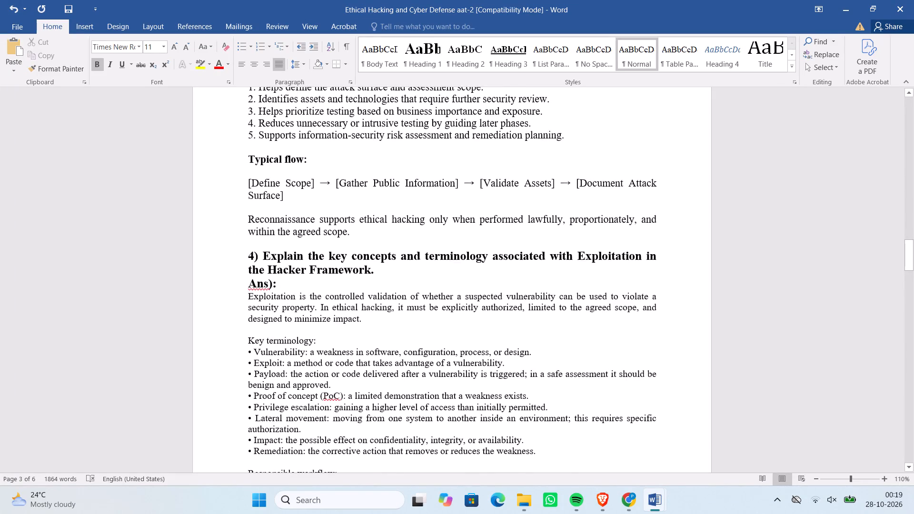
scroll(306, 362, "down", 1)
left_click_drag(321, 279, 244, 277)
key("ctrl+b")
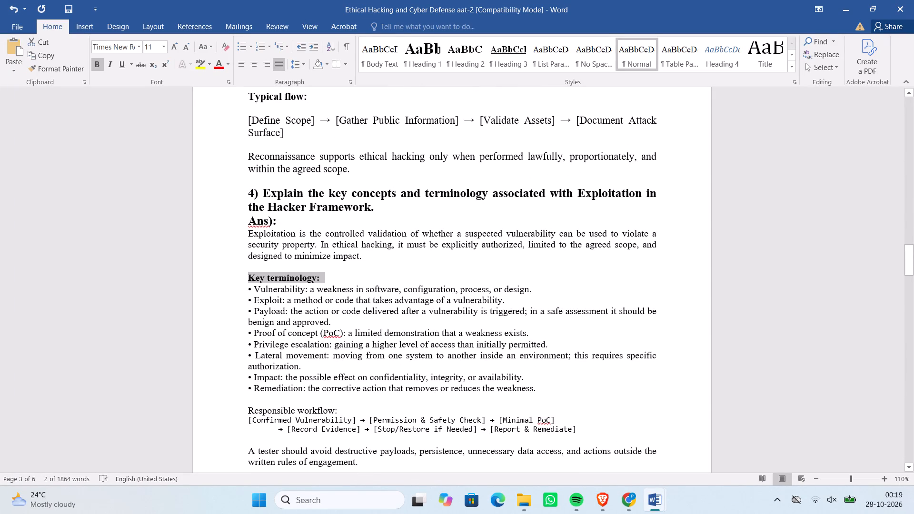
scroll(305, 393, "down", 1)
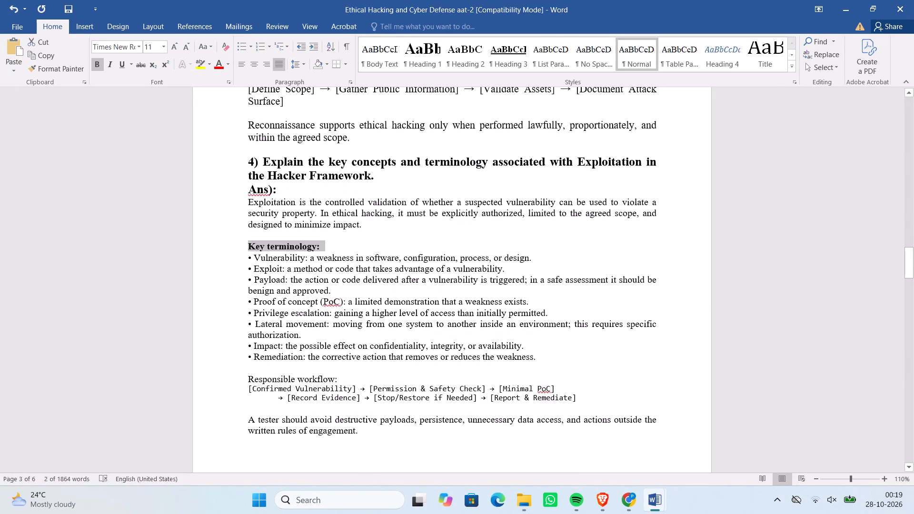
scroll(305, 393, "down", 2)
left_click_drag(342, 317, 303, 313)
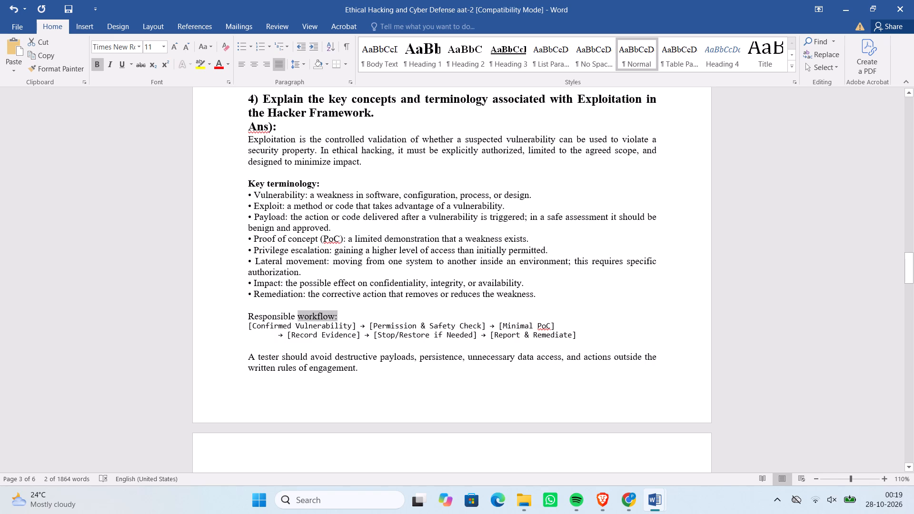
left_click_drag(303, 313, 263, 320)
key("ctrl+b")
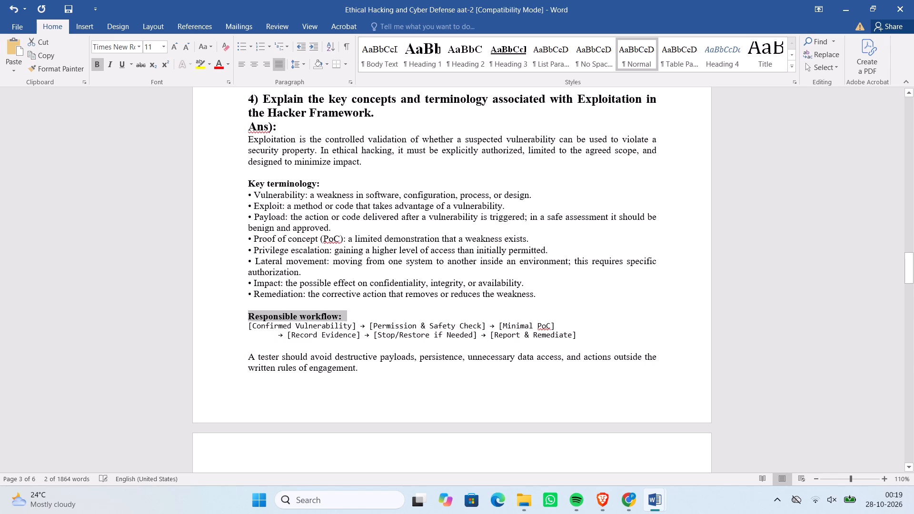
Join the fourth answer's indented "[Record Evidence]" workflow line onto the line ending in "[Minimal PoC]", separated by one space.
scroll(340, 375, "up", 1)
scroll(341, 375, "down", 2)
scroll(341, 374, "up", 1)
left_click(277, 332)
key("BackSpace")
key("BackSpace")
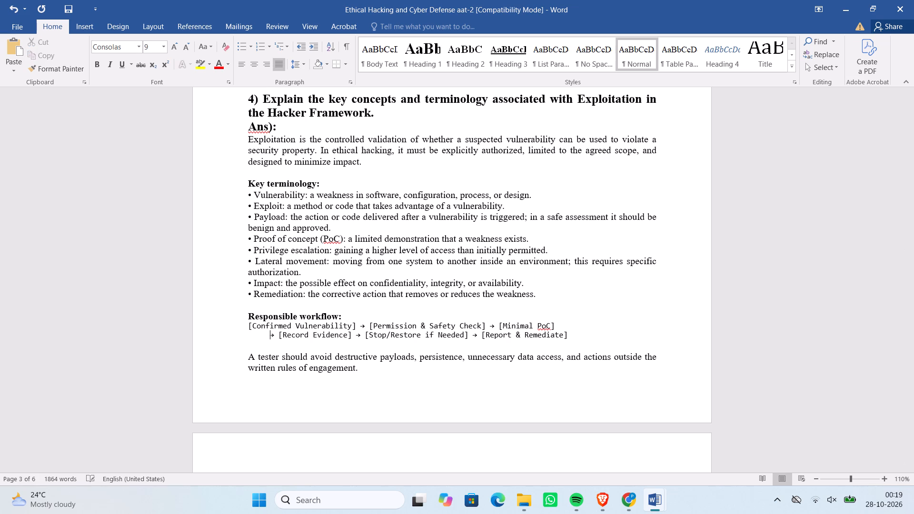
key("BackSpace")
key("BackSpace")
key("BackSpace")
key("BackSpace")
key("BackSpace")
key("BackSpace")
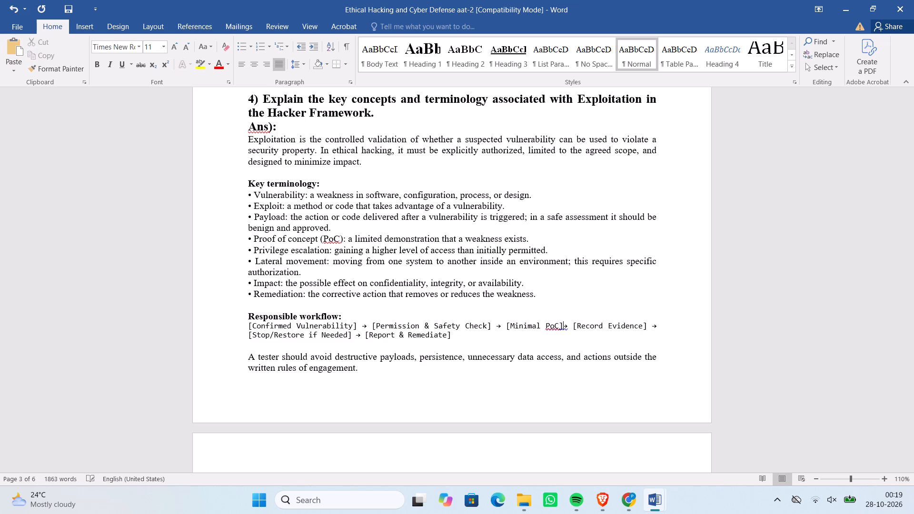
key("space")
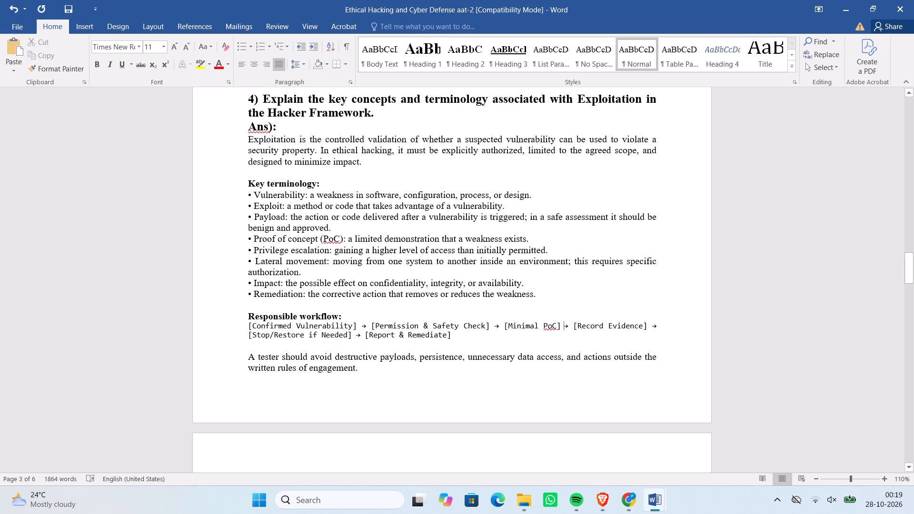
Set all of the fourth answer's text below its "Ans):" label, including the responsible workflow, to font size 12.
left_click_drag(247, 143, 350, 340)
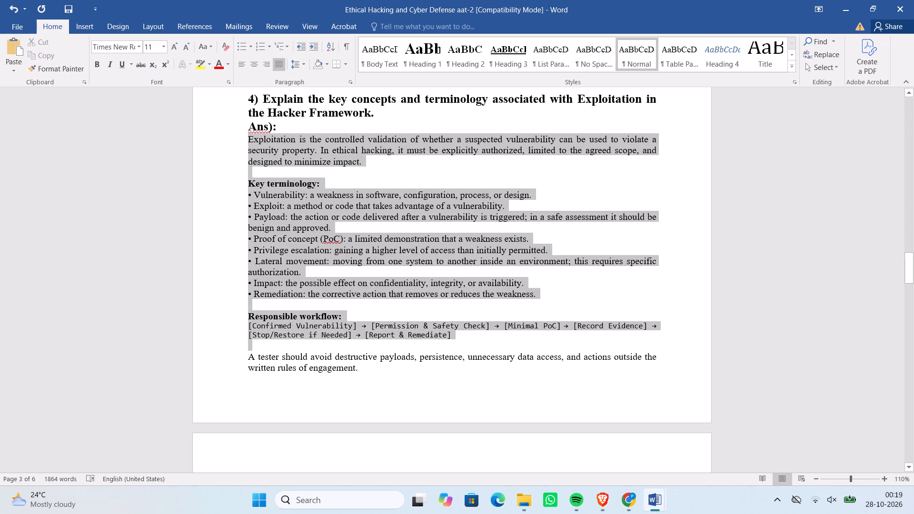
left_click_drag(350, 340, 368, 364)
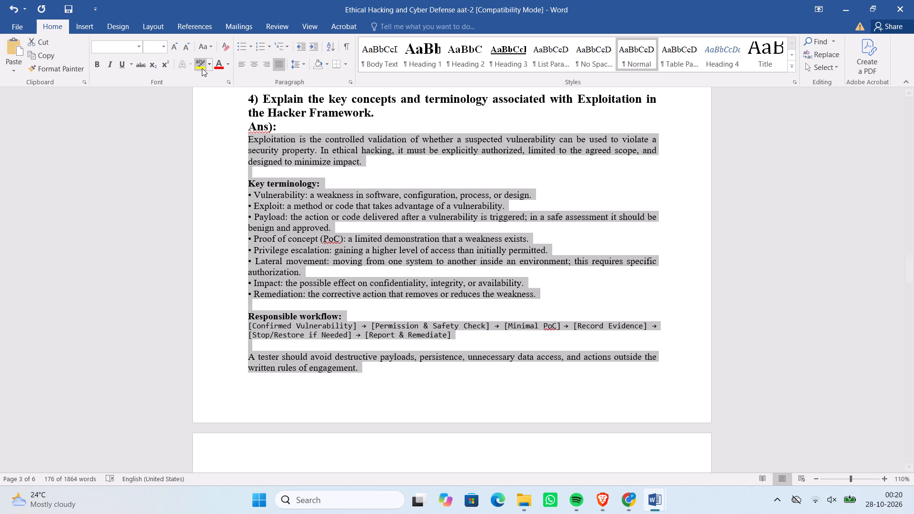
left_click(167, 49)
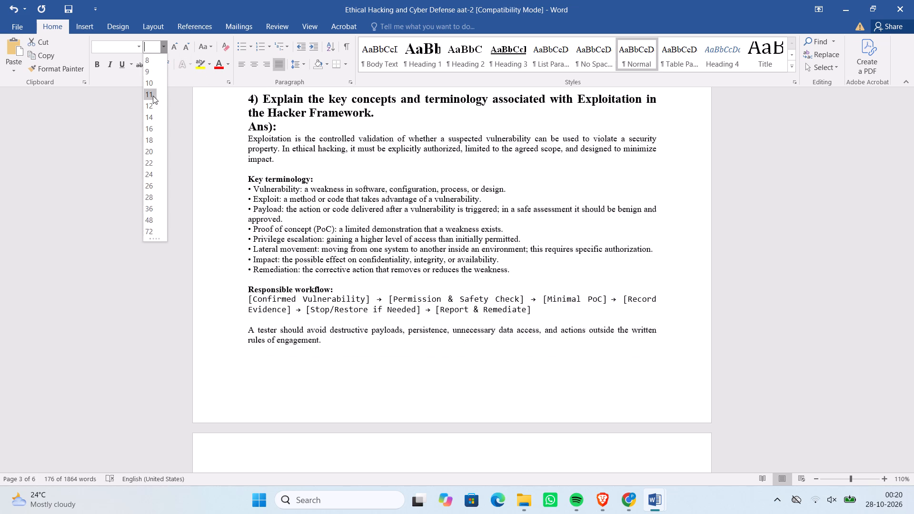
left_click(150, 107)
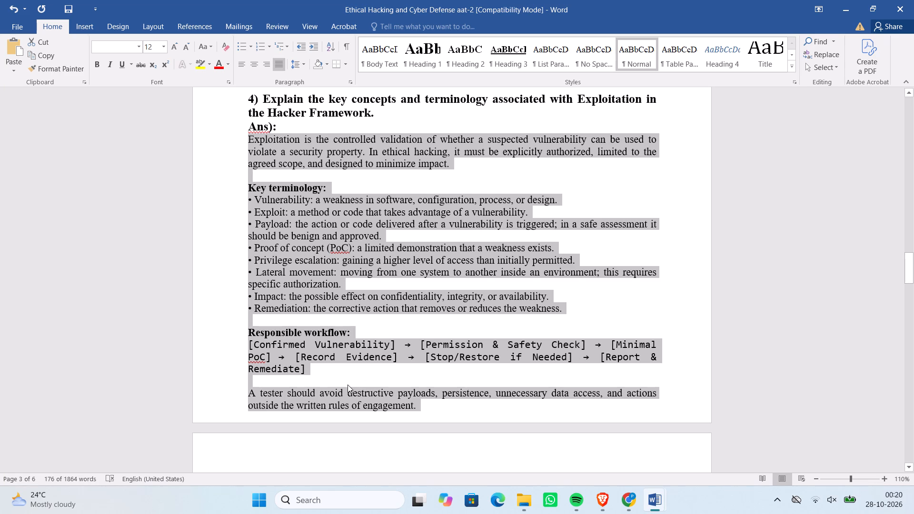
left_click(377, 183)
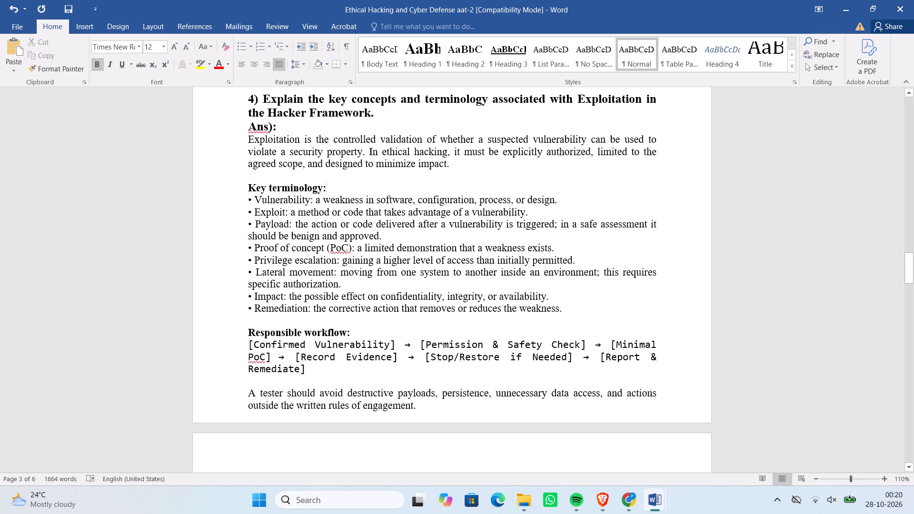
Delete the fourth answer's closing paragraph beginning "A tester should avoid" and add an empty line before question 5.
scroll(330, 324, "down", 3)
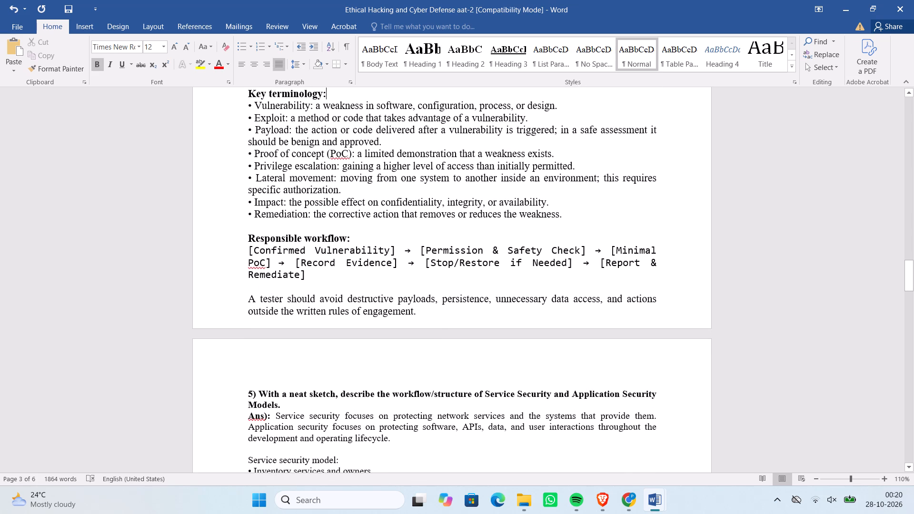
left_click_drag(420, 313, 249, 305)
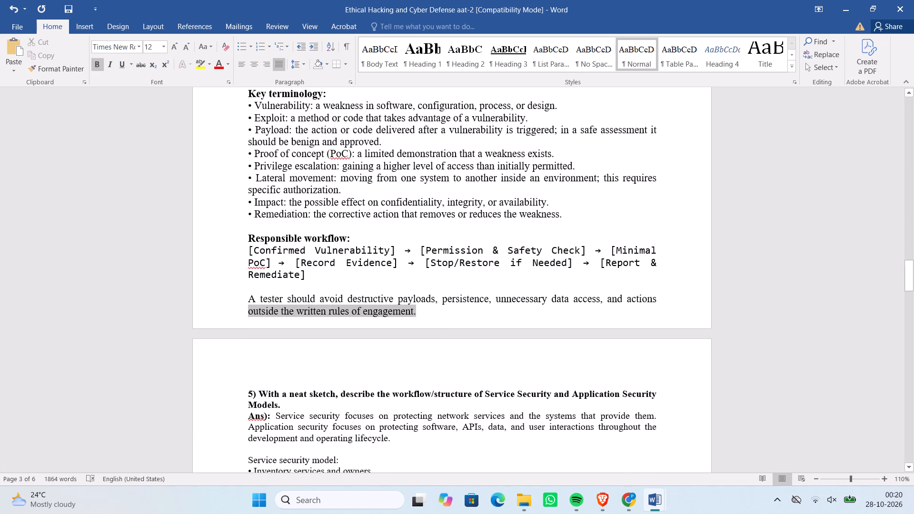
left_click_drag(249, 305, 248, 304)
key("BackSpace")
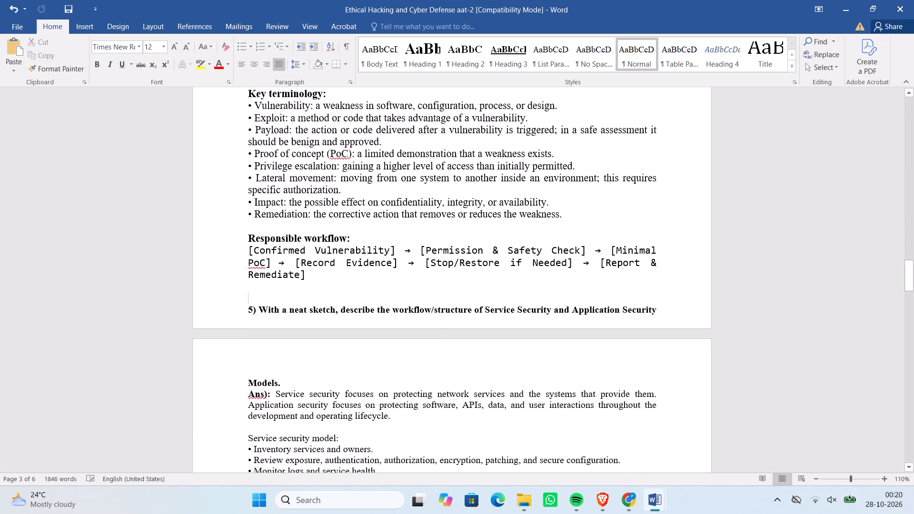
key("Return")
Set the question 5 heading on Service Security and Application Security Models and its "Ans):" label to font size 14.
scroll(306, 369, "down", 4)
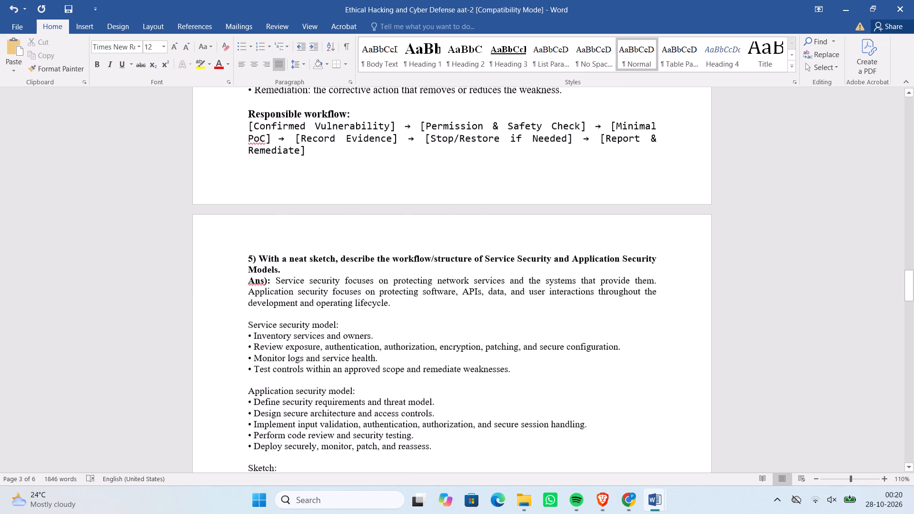
left_click_drag(270, 281, 257, 254)
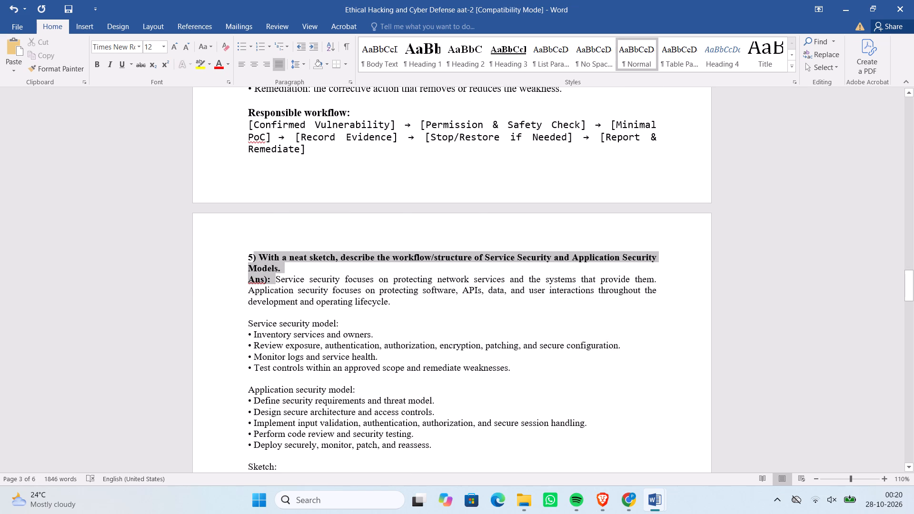
left_click_drag(257, 254, 247, 257)
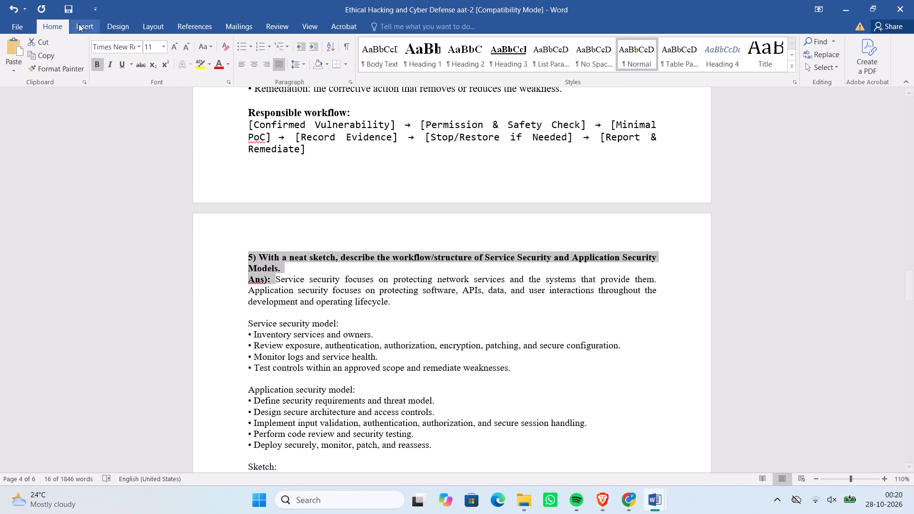
left_click(162, 50)
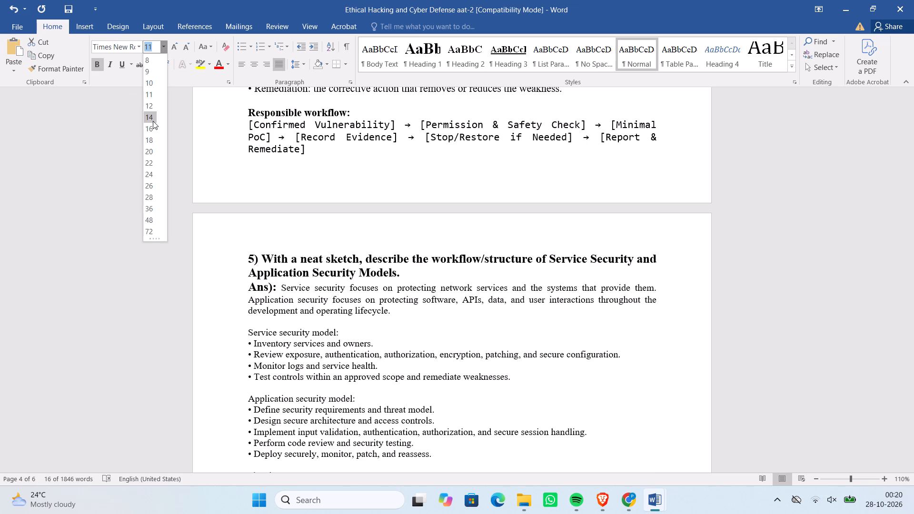
left_click(153, 121)
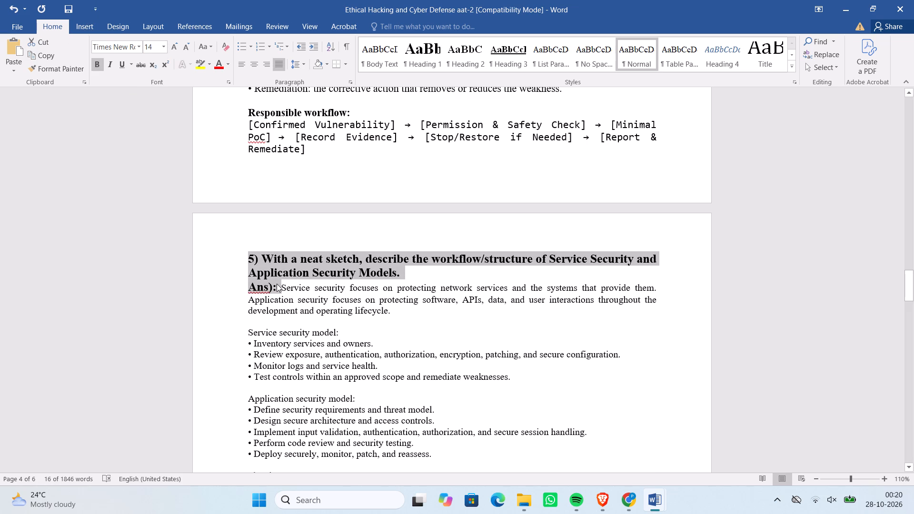
Move the fifth answer's text onto a new line directly below its "Ans):" label.
left_click(277, 284)
key("Return")
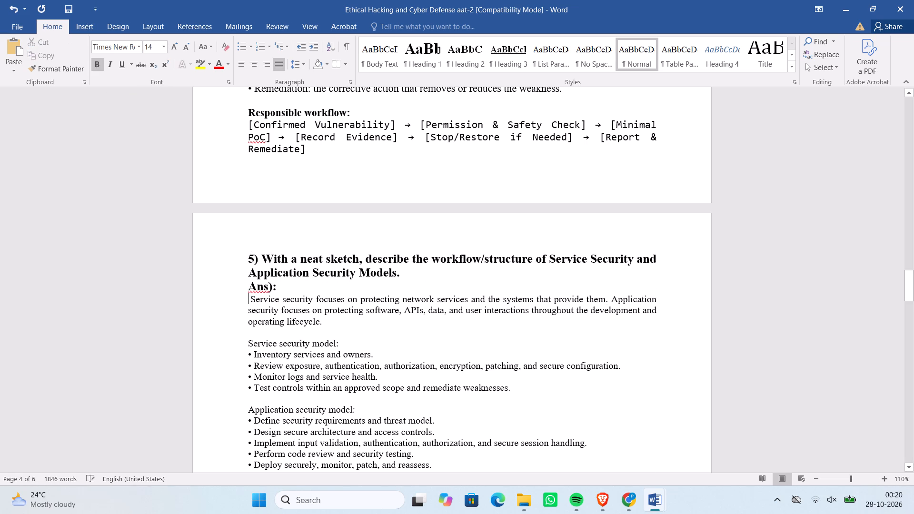
Format the whole fifth answer below its "Ans):" label, including the sketch lines, in Times New Roman size 12.
scroll(313, 324, "up", 6)
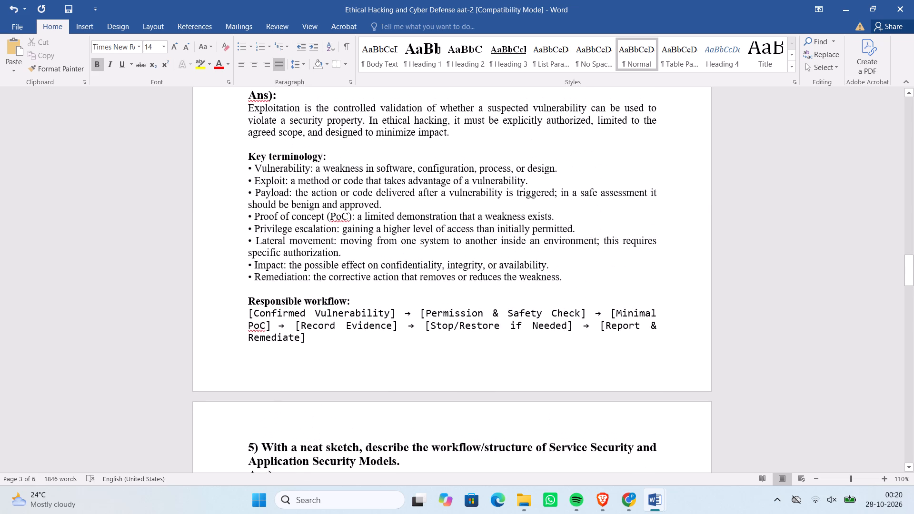
scroll(313, 321, "down", 5)
scroll(299, 372, "down", 2)
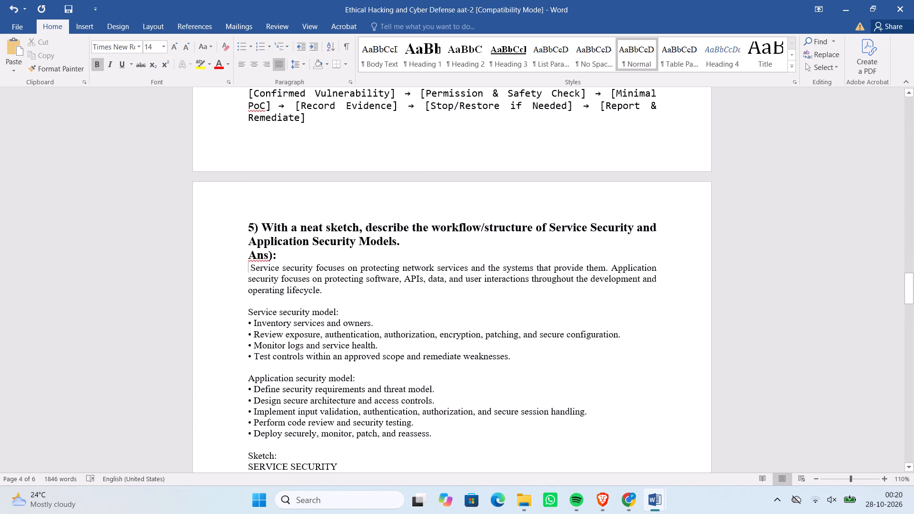
left_click_drag(252, 267, 302, 304)
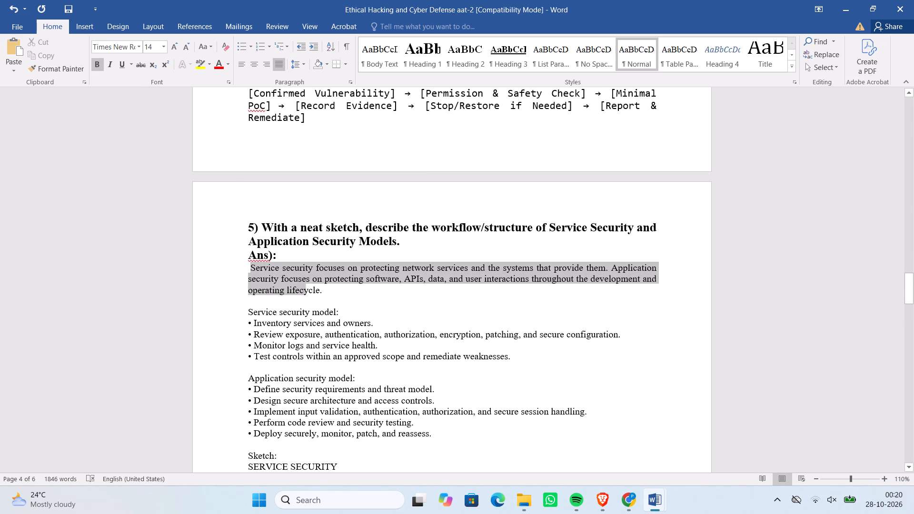
left_click_drag(302, 304, 303, 315)
scroll(303, 315, "down", 4)
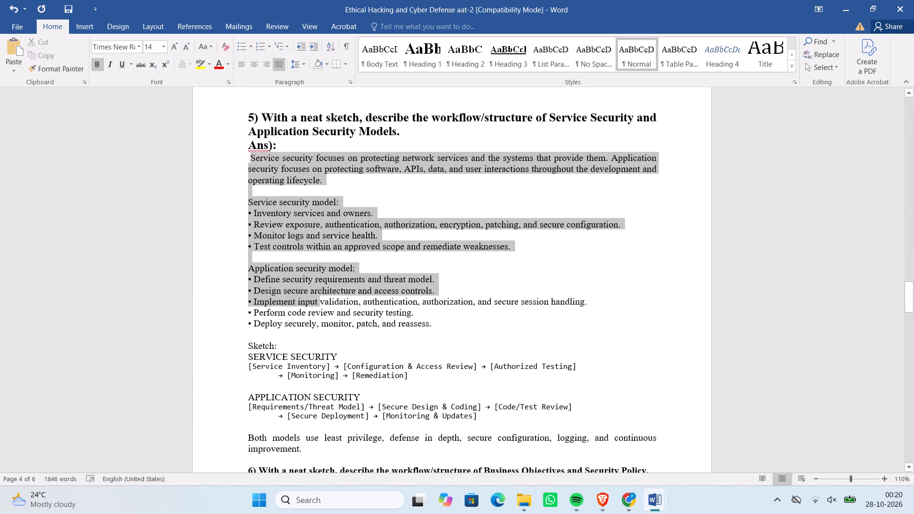
left_click_drag(303, 315, 382, 397)
scroll(303, 315, "down", 1)
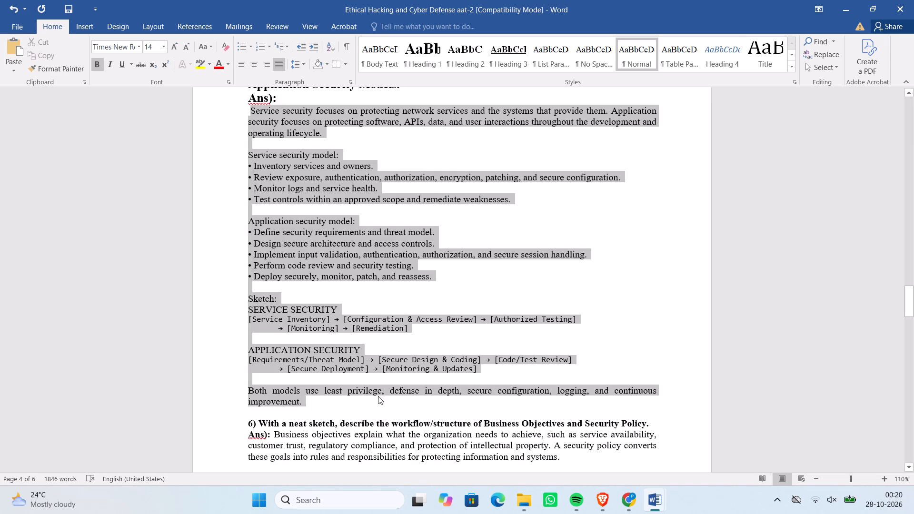
left_click(136, 40)
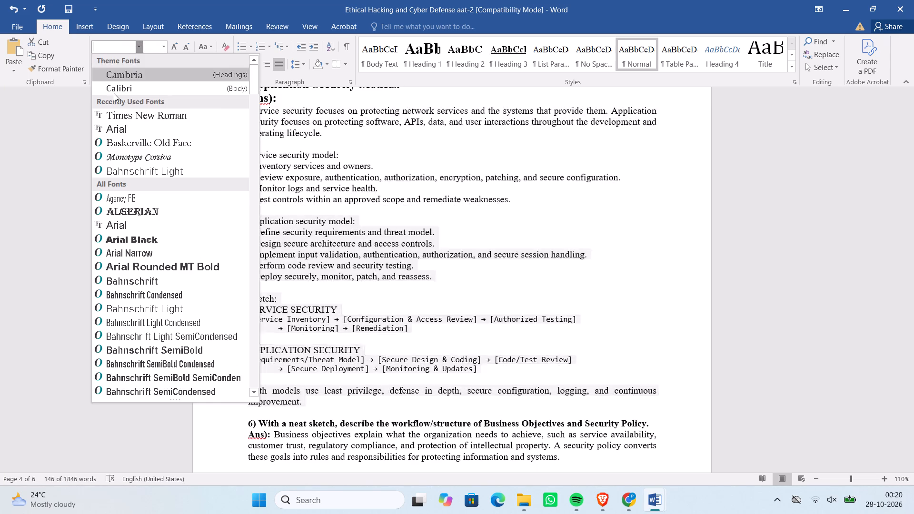
left_click(119, 109)
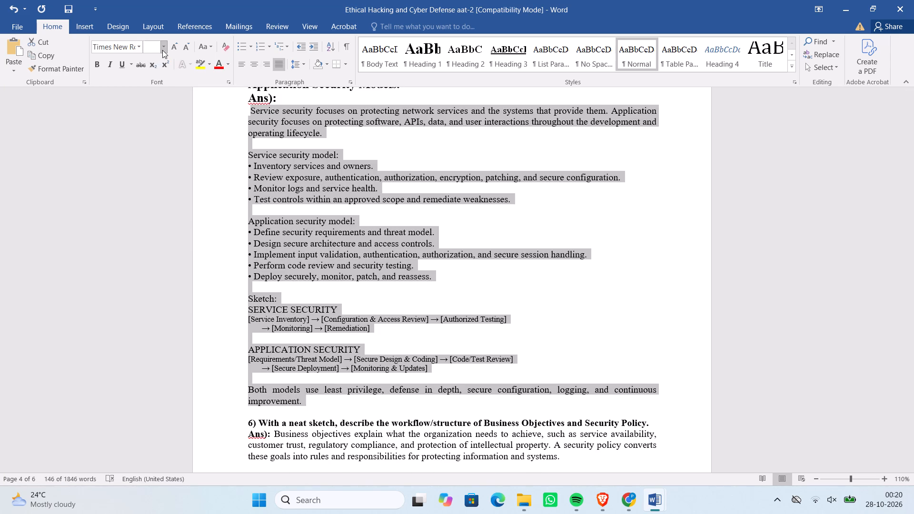
left_click(162, 50)
left_click(150, 101)
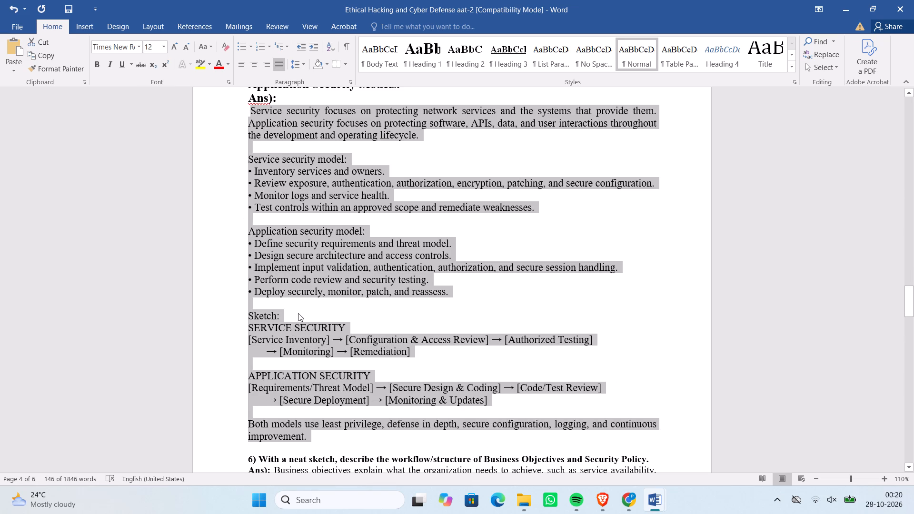
Make the "Sketch:" and "APPLICATION SECURITY" headings in the fifth answer bold.
left_click(298, 312)
left_click_drag(292, 321, 255, 315)
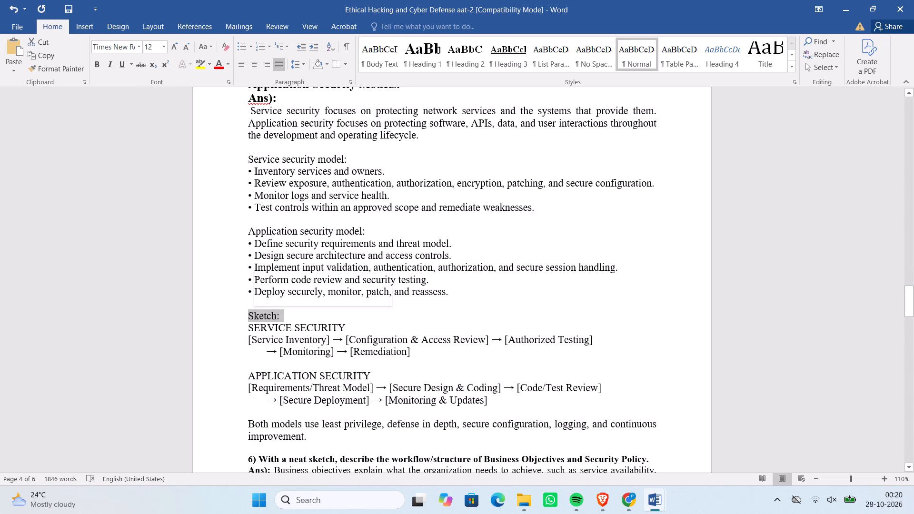
key("ctrl+v")
key("ctrl+z")
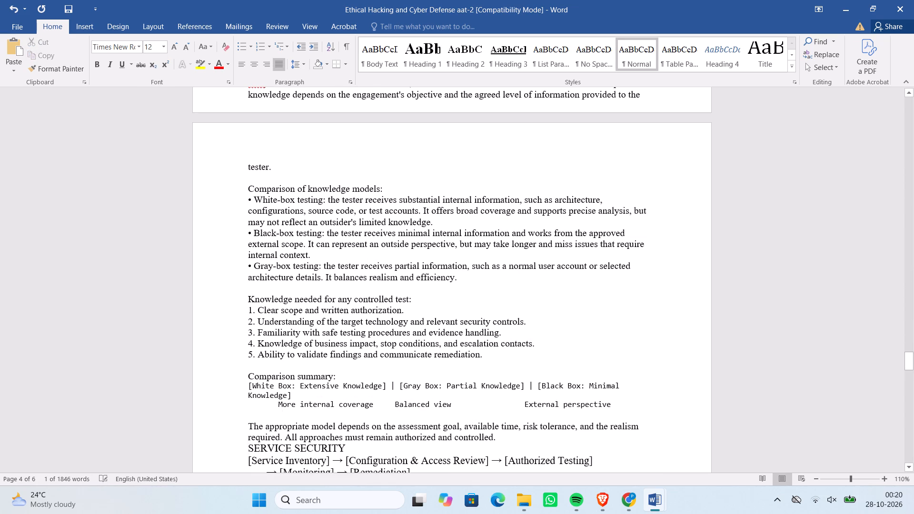
scroll(285, 284, "up", 2)
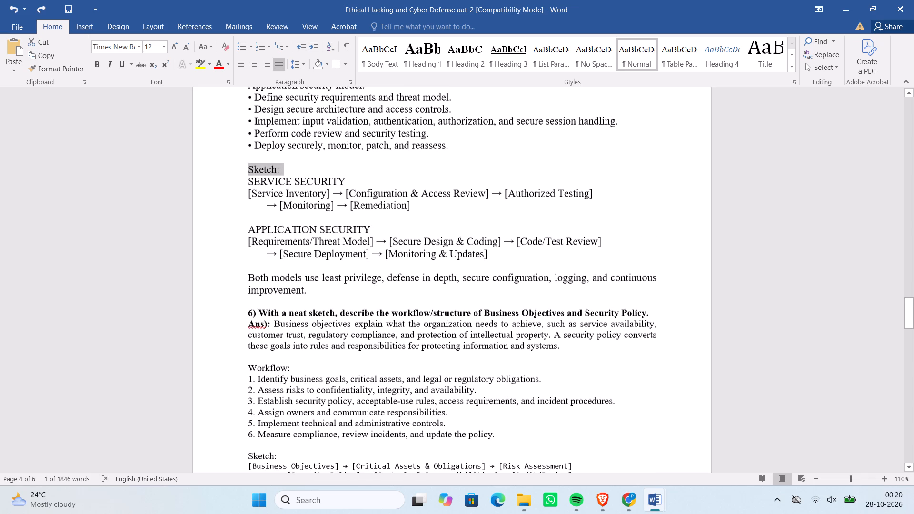
key("ctrl+b")
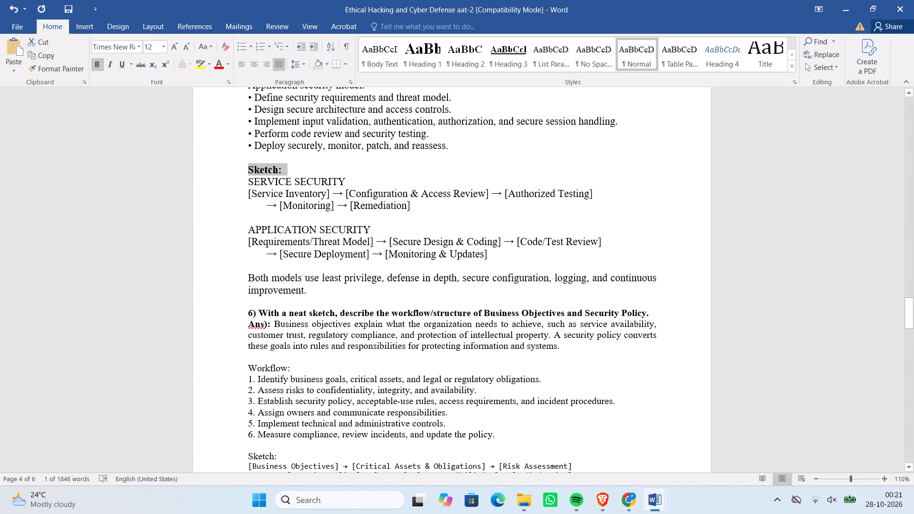
left_click_drag(375, 230, 235, 235)
key("ctrl+b")
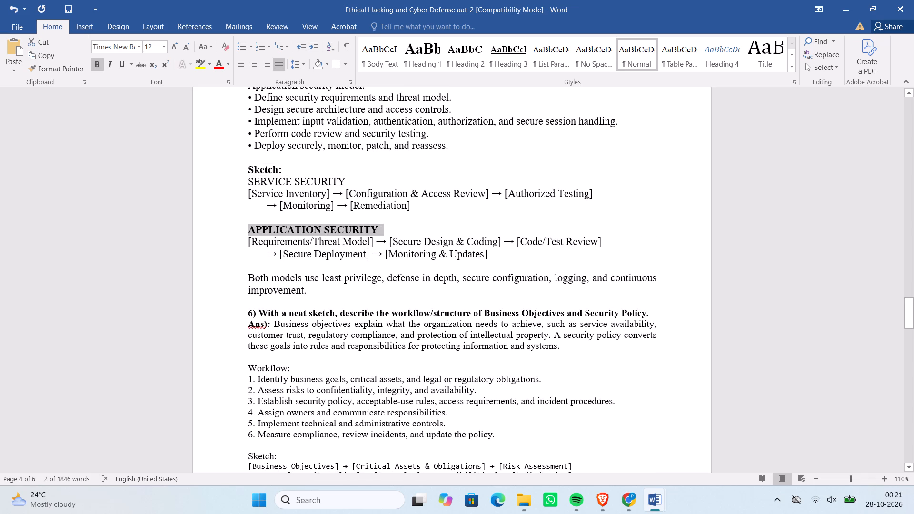
Join the indented "[Monitoring]" line under SERVICE SECURITY onto the line ending in "[Authorized Testing]", separated by one space.
left_click(268, 202)
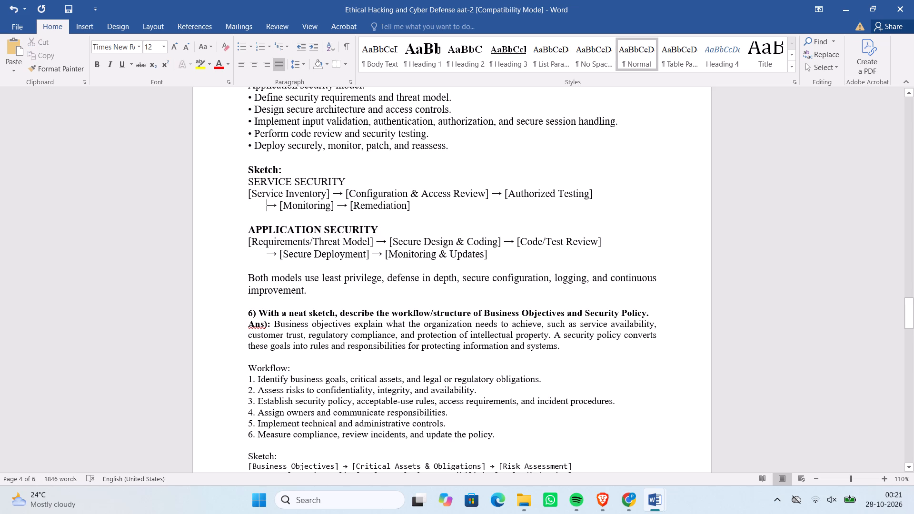
key("BackSpace")
key("BackSpace")
key("BackSpace")
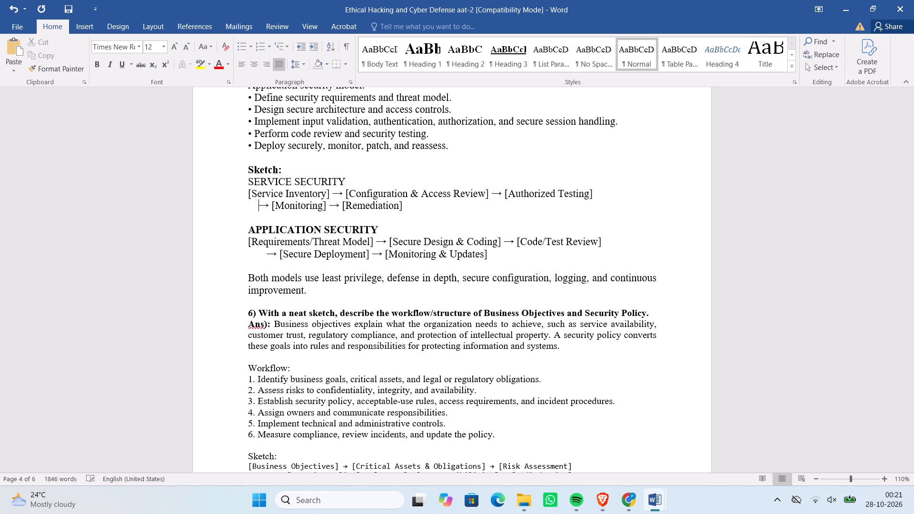
key("BackSpace")
key("BackSpace")
key("BackSpace")
key("BackSpace")
key("BackSpace")
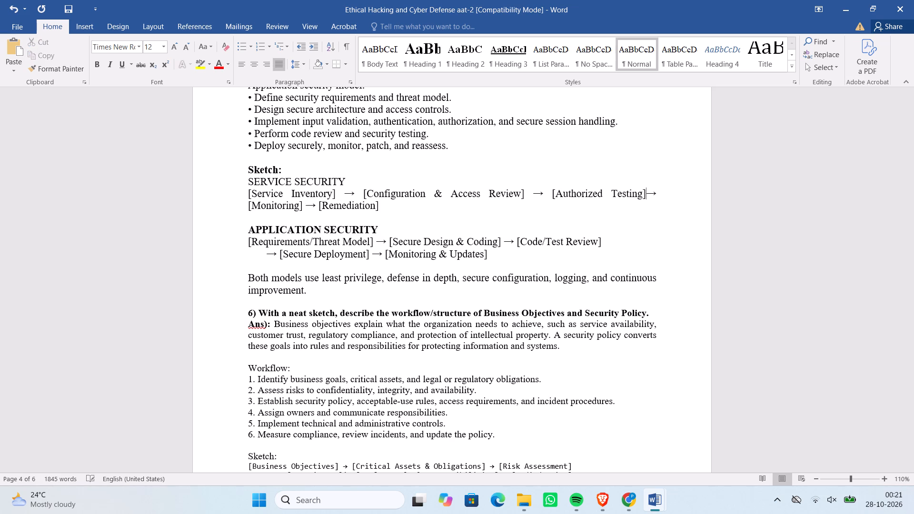
key("space")
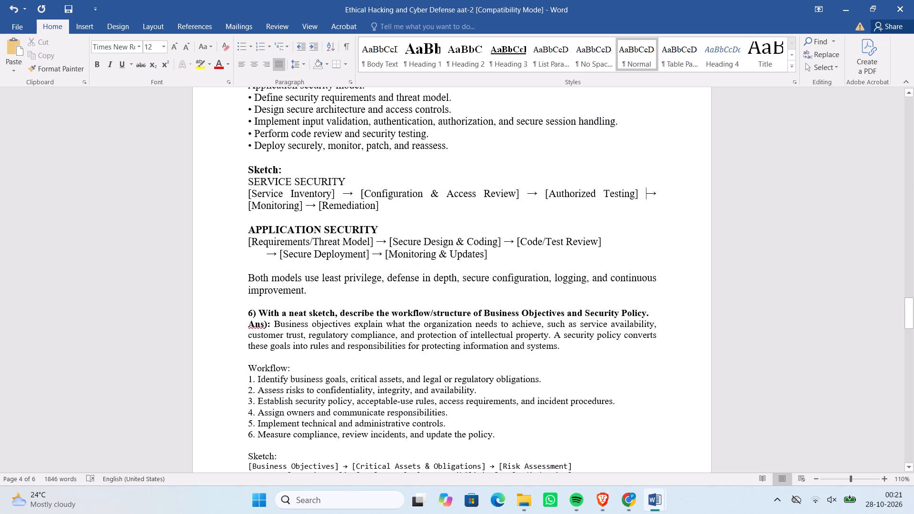
Join the indented "[Secure Deployment]" line under APPLICATION SECURITY onto the line ending in "[Code/Test Review]", separated by one space.
left_click(267, 252)
key("BackSpace")
key("BackSpace")
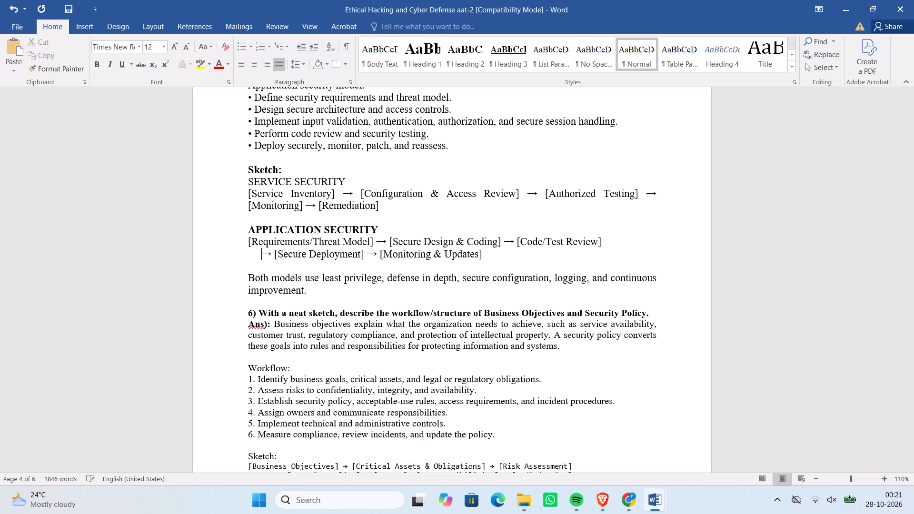
key("BackSpace")
key("BackSpace")
key("BackSpace")
key("BackSpace")
key("BackSpace")
key("BackSpace")
key("space")
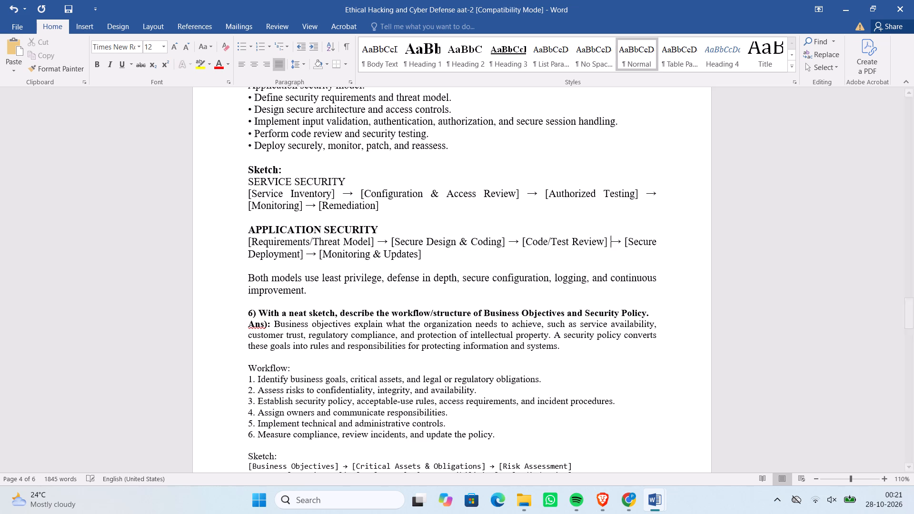
Set question 6 and its "Ans):" label to size 14 and start the answer text on a new line.
scroll(278, 272, "down", 3)
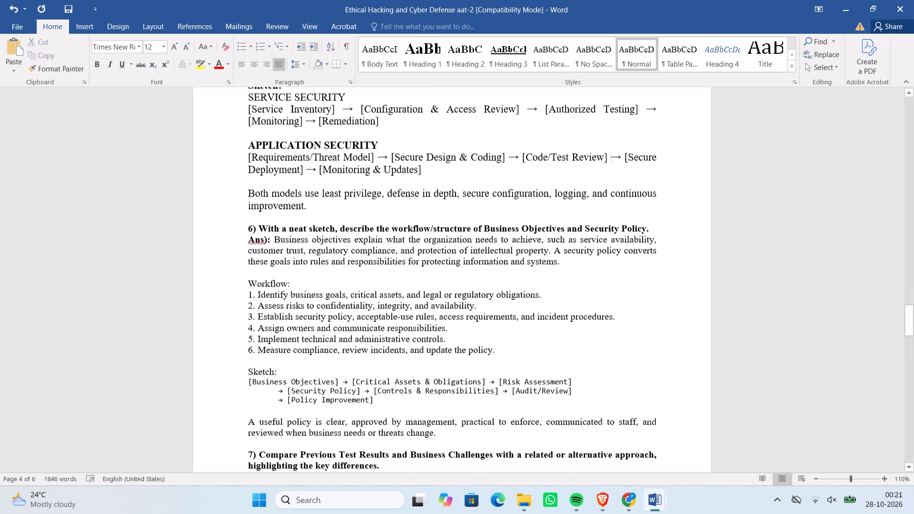
left_click_drag(273, 228, 250, 217)
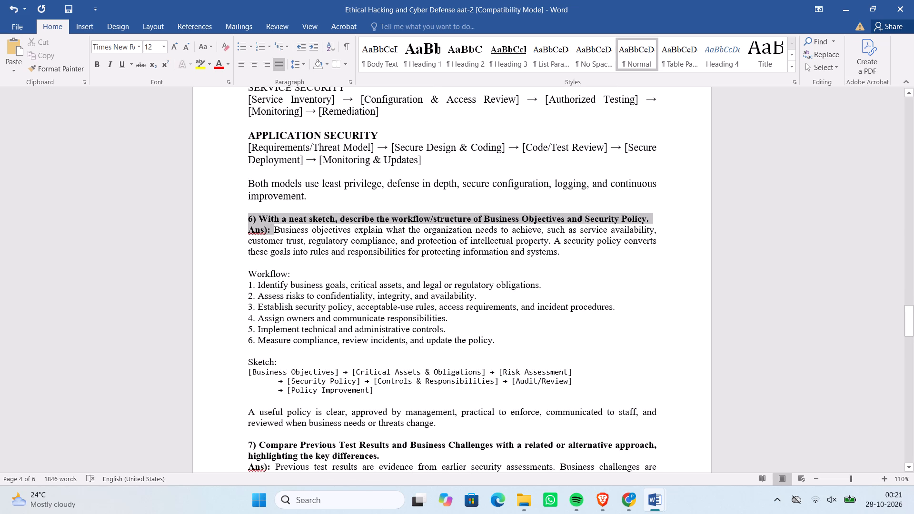
left_click_drag(250, 217, 248, 217)
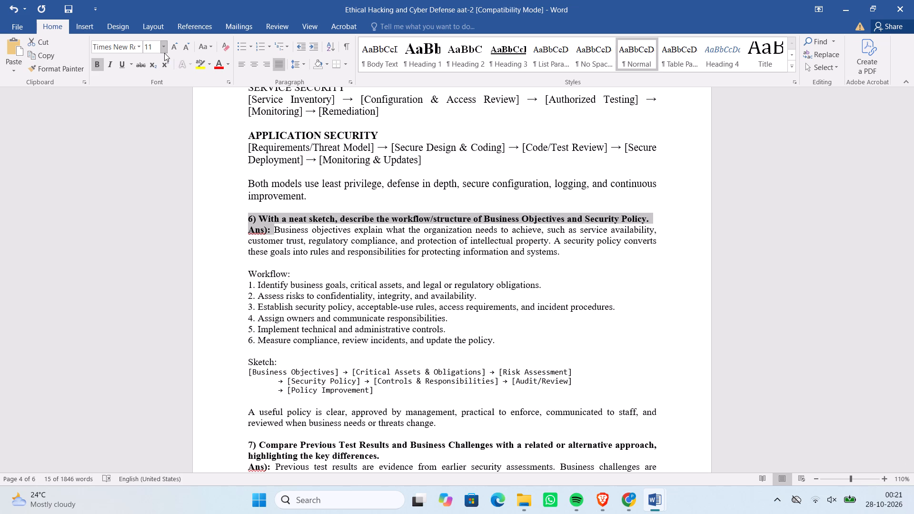
left_click(164, 52)
left_click(151, 116)
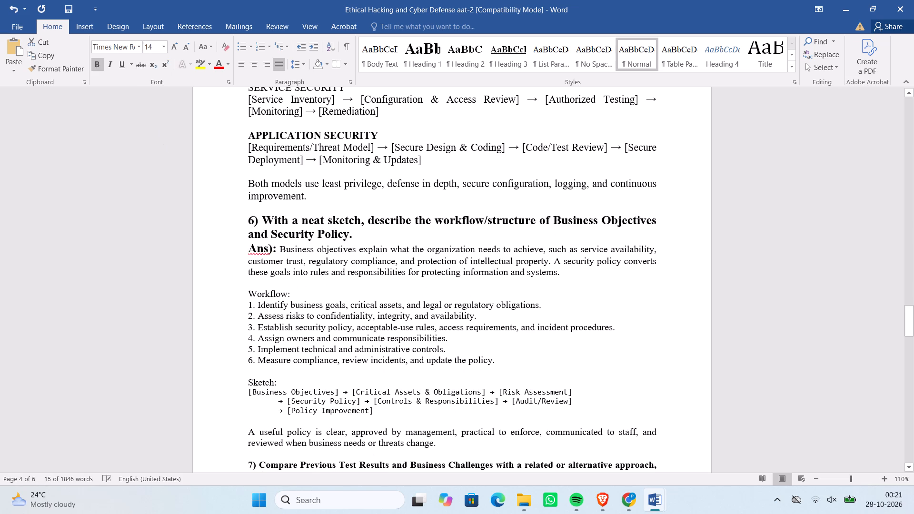
left_click(277, 246)
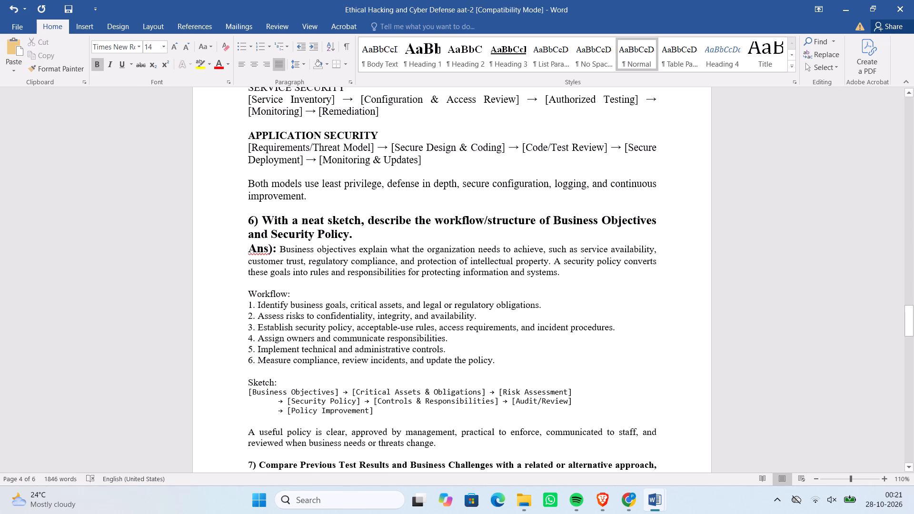
key("Return")
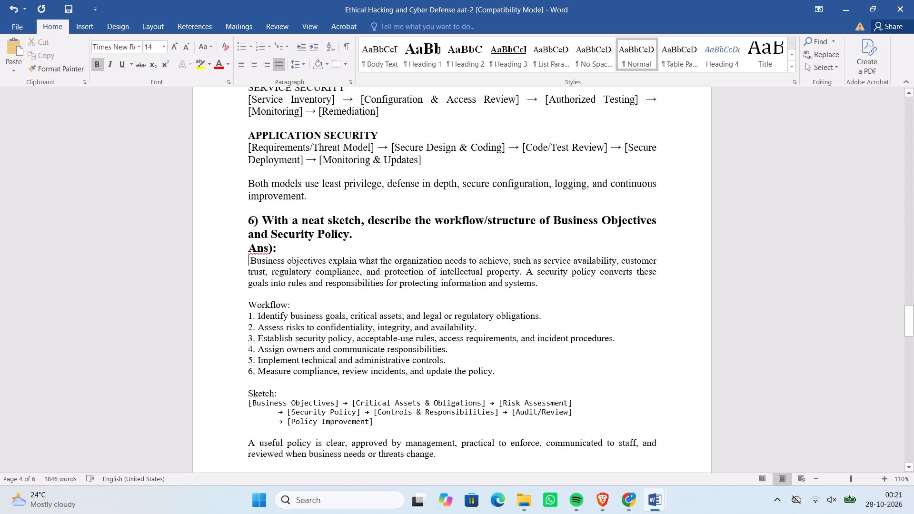
Format the whole sixth answer below its "Ans):" label, including the sketch lines, in Times New Roman size 12.
left_click_drag(256, 261, 316, 324)
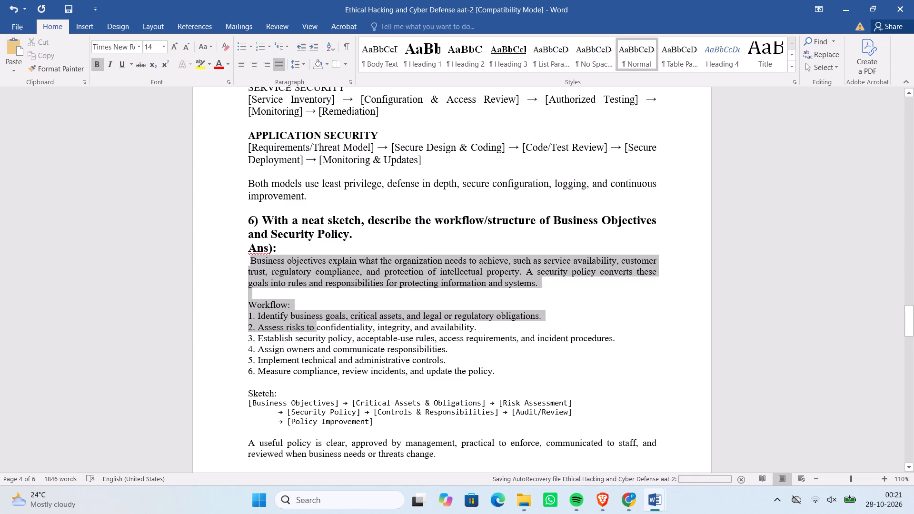
left_click_drag(316, 324, 466, 365)
scroll(316, 324, "down", 3)
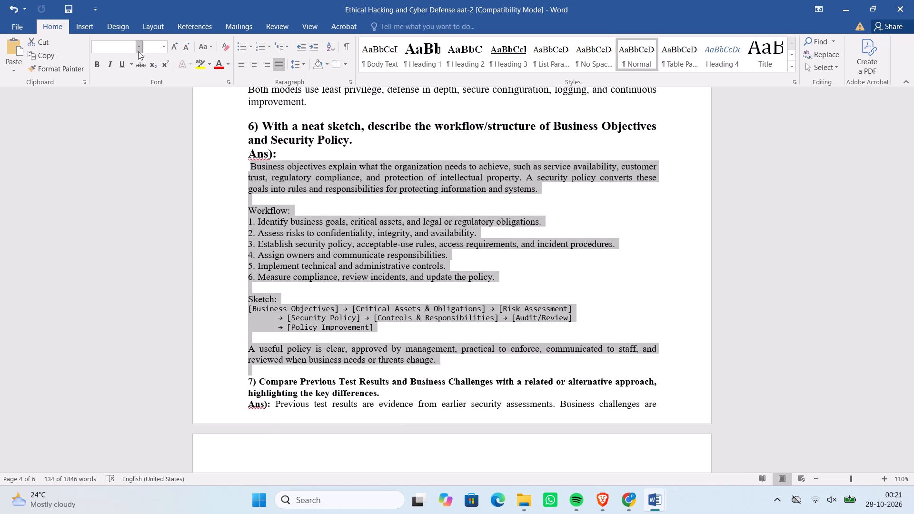
left_click(139, 44)
left_click(137, 111)
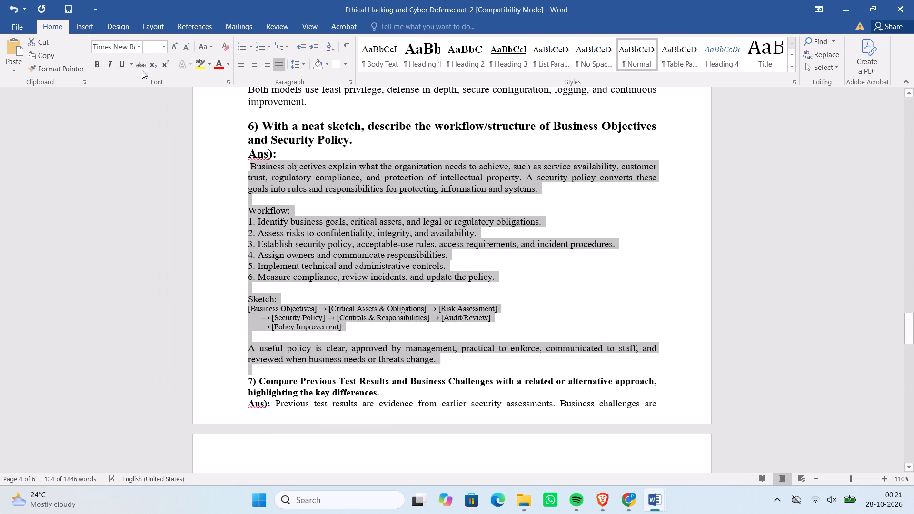
left_click_drag(165, 43, 165, 48)
left_click(152, 110)
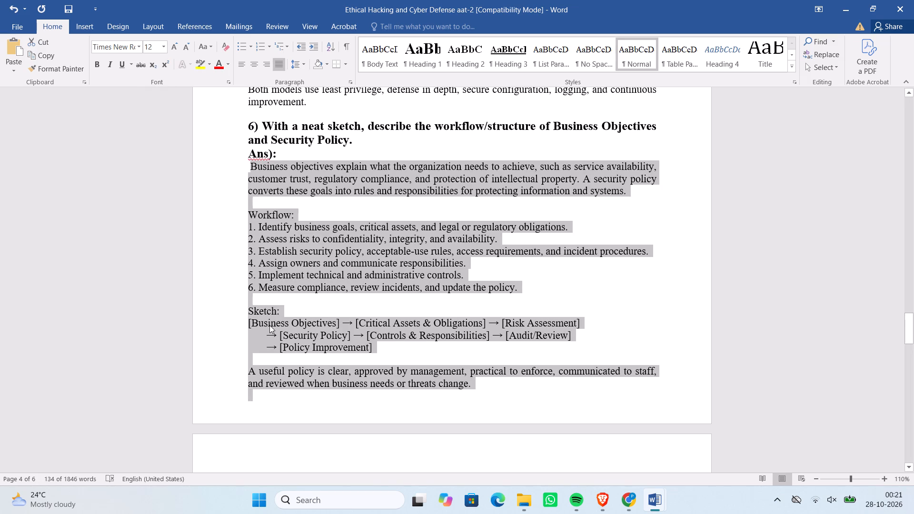
Join the indented "[Security Policy]" line of the sixth answer's sketch onto the line ending in "[Risk Assessment]", separated by one space.
left_click(269, 333)
key("BackSpace")
key("BackSpace")
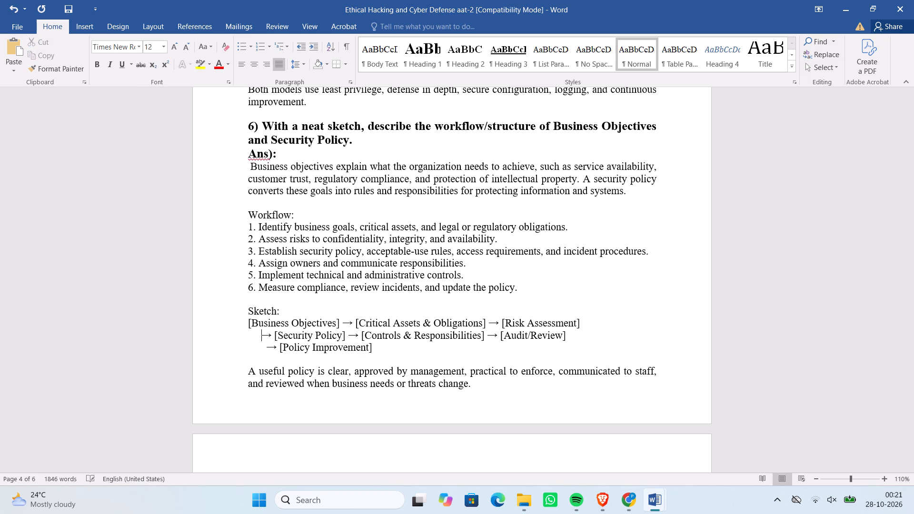
key("BackSpace")
key("BackSpace")
key("BackSpace")
key("BackSpace")
key("BackSpace")
key("BackSpace")
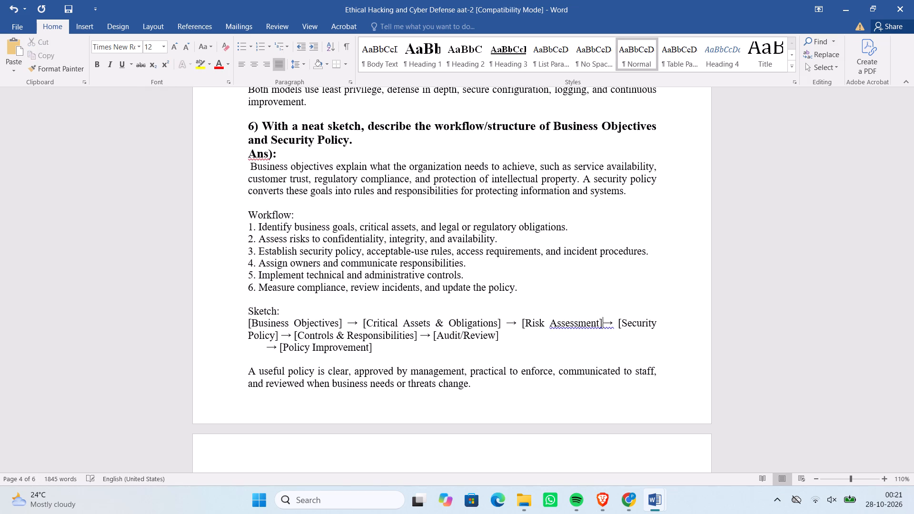
key("space")
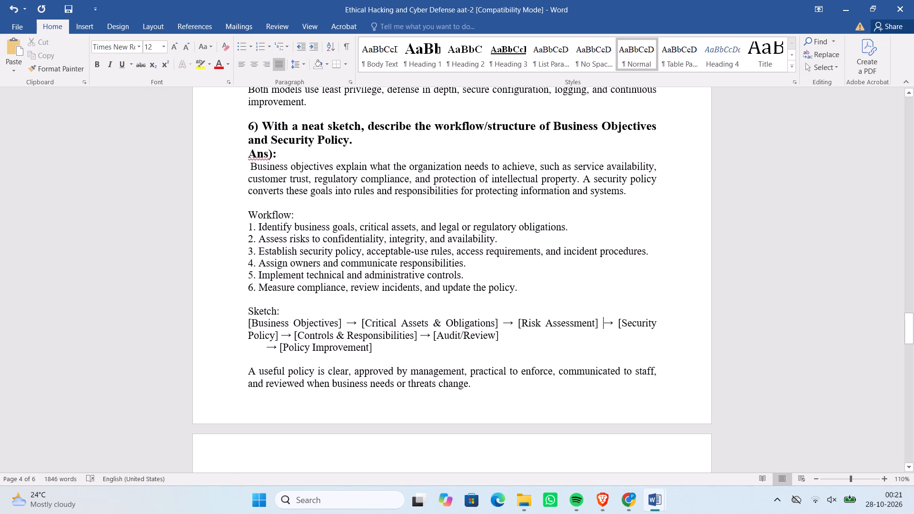
Join the indented "[Policy Improvement]" line of the sixth answer's sketch onto the line ending in "[Audit/Review]", separated by one space.
left_click(265, 346)
key("BackSpace")
key("BackSpace")
key("BackSpace")
key("BackSpace")
key("BackSpace")
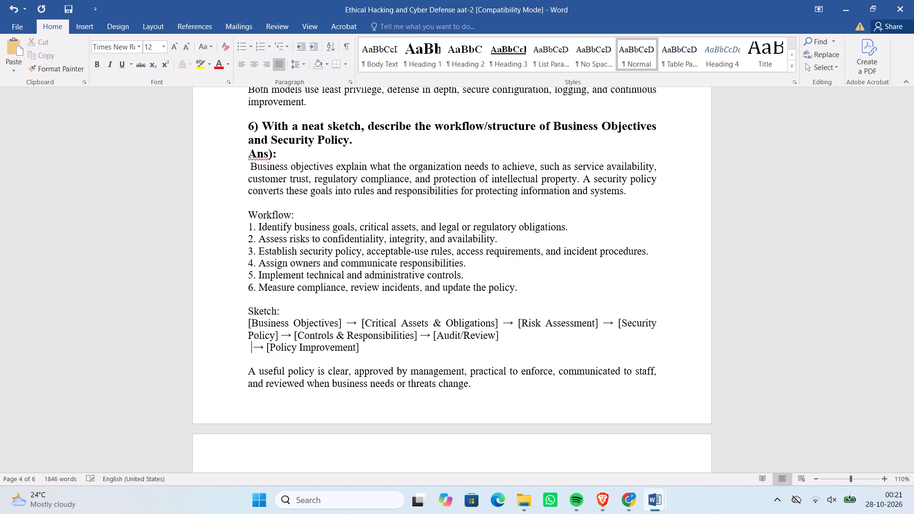
key("BackSpace")
key("BackSpace")
key("space")
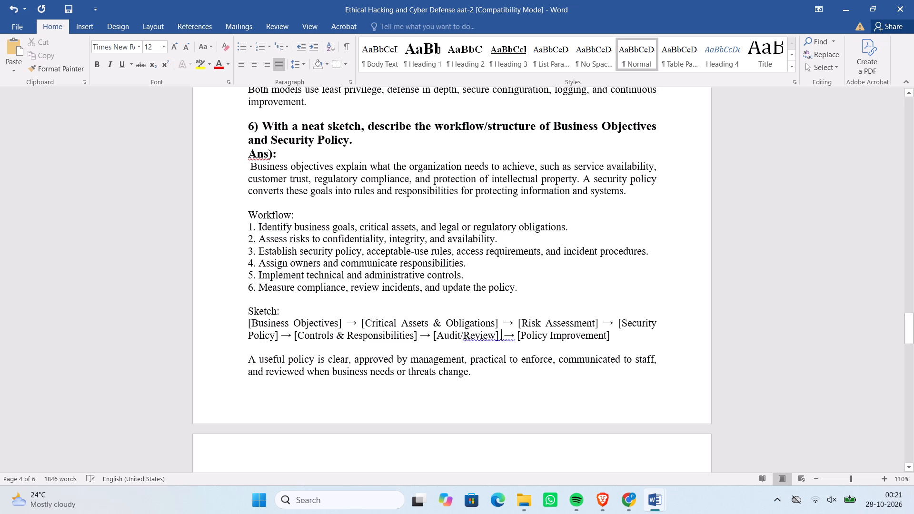
Make the "Sketch:" and "Workflow:" headings in the sixth answer bold.
left_click_drag(292, 313, 242, 311)
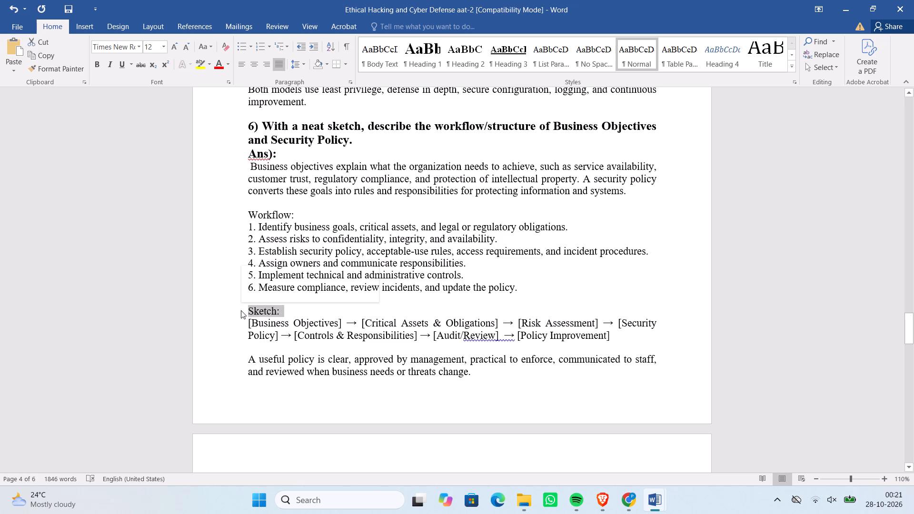
key("ctrl+b")
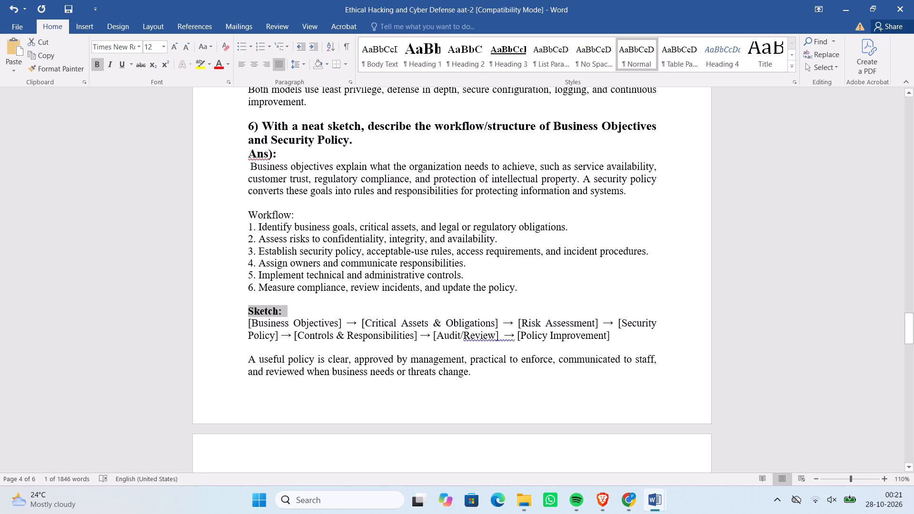
left_click_drag(298, 217, 238, 216)
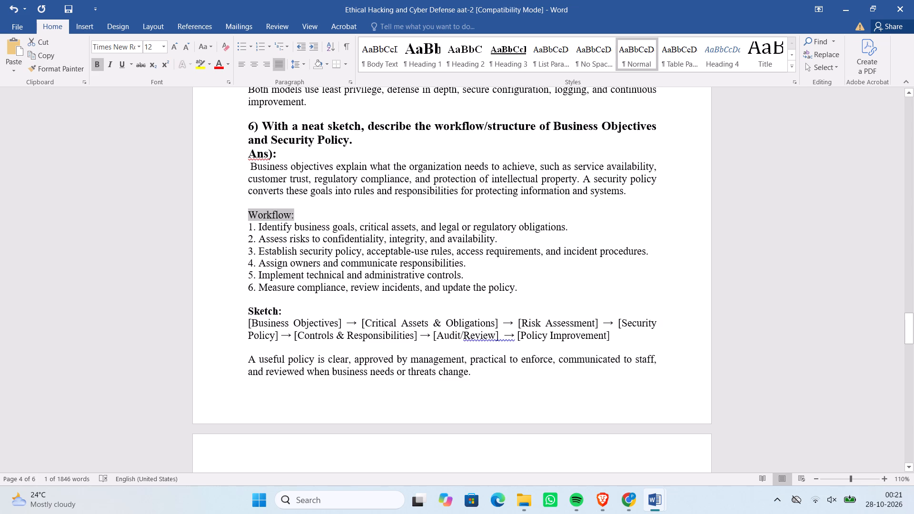
left_click_drag(238, 216, 238, 216)
key("ctrl+b")
Make the "Application security model:" and "Service security model:" headings in the fifth answer bold.
scroll(308, 246, "up", 4)
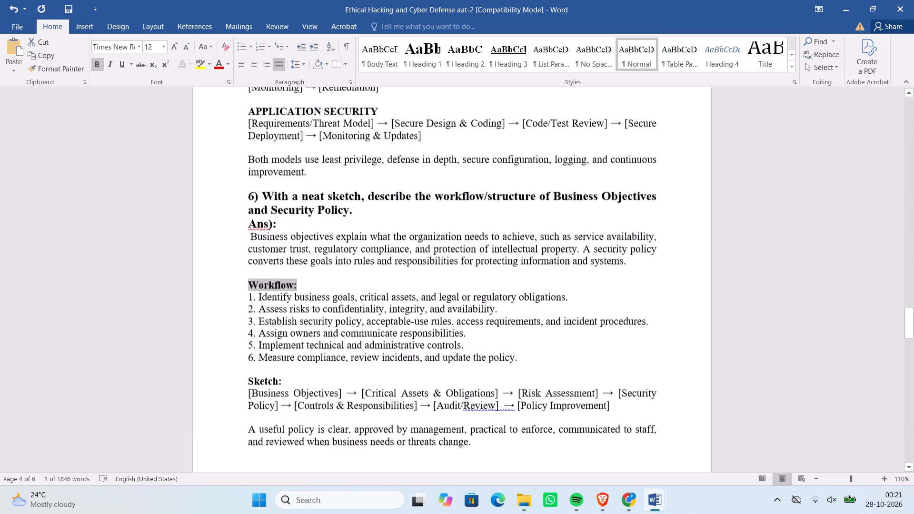
scroll(308, 246, "up", 6)
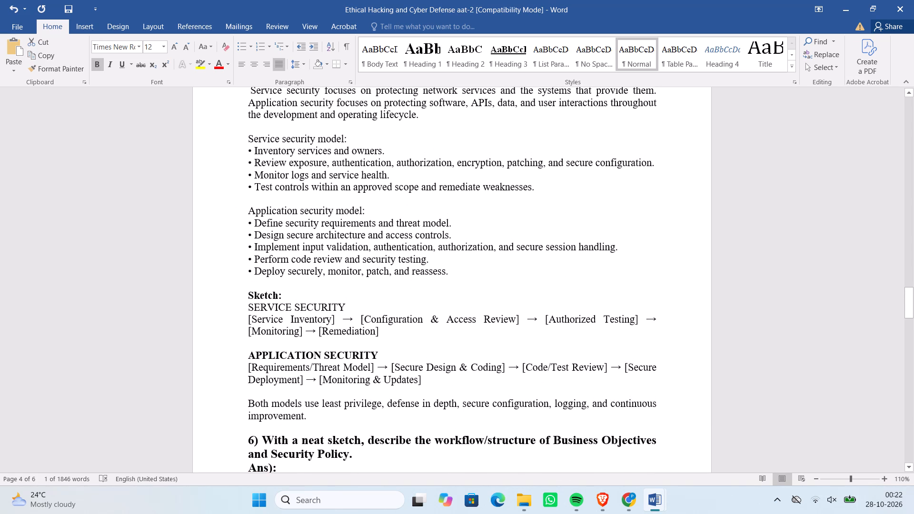
left_click_drag(368, 211, 254, 209)
key("ctrl+b")
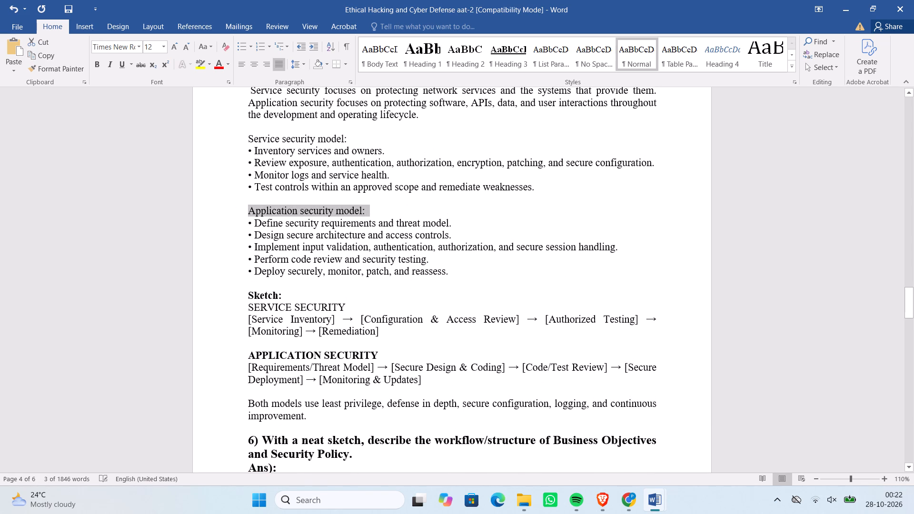
left_click_drag(348, 138, 246, 141)
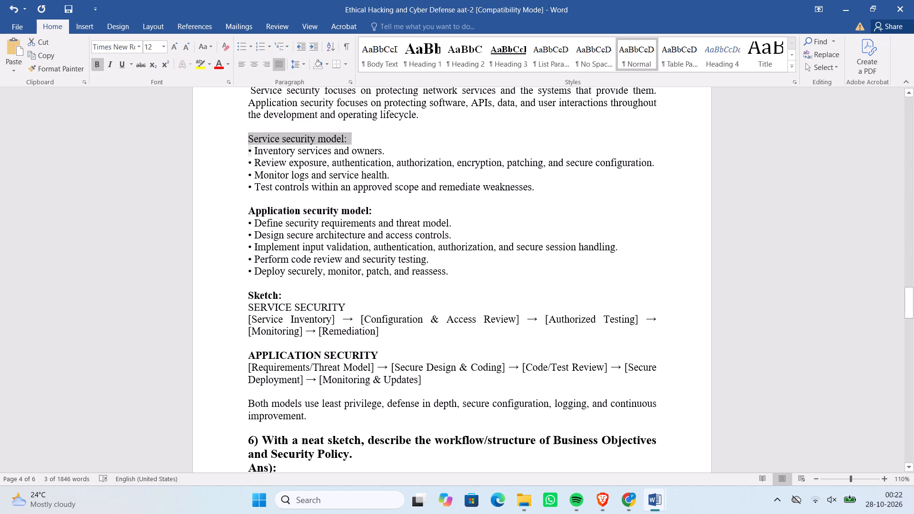
left_click_drag(246, 141, 242, 139)
key("ctrl+b")
Review the heading and text formatting of the answers from question 3 through question 6.
scroll(358, 260, "up", 5)
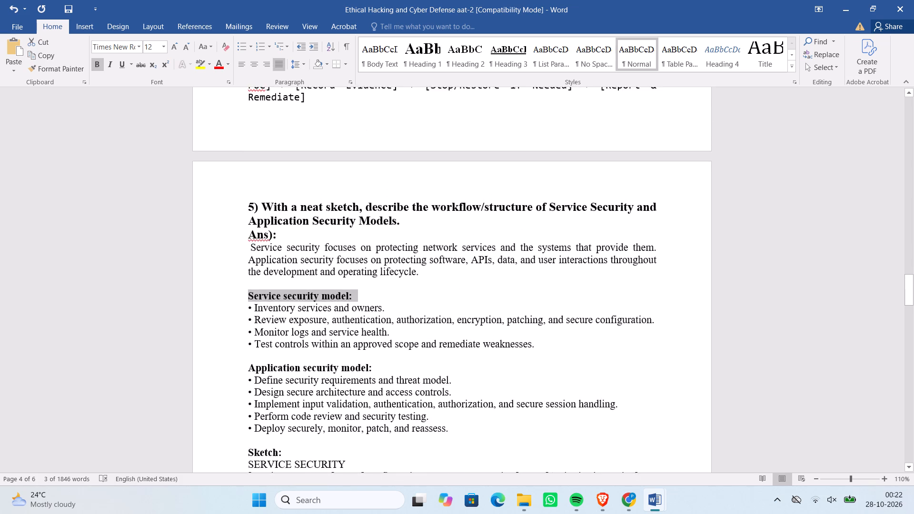
scroll(358, 267, "up", 14)
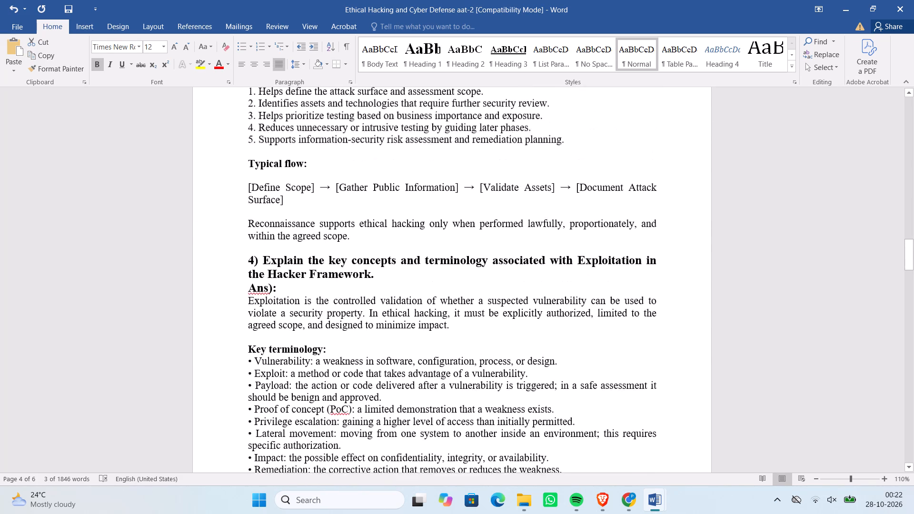
scroll(356, 268, "up", 4)
scroll(356, 269, "down", 17)
scroll(354, 269, "down", 10)
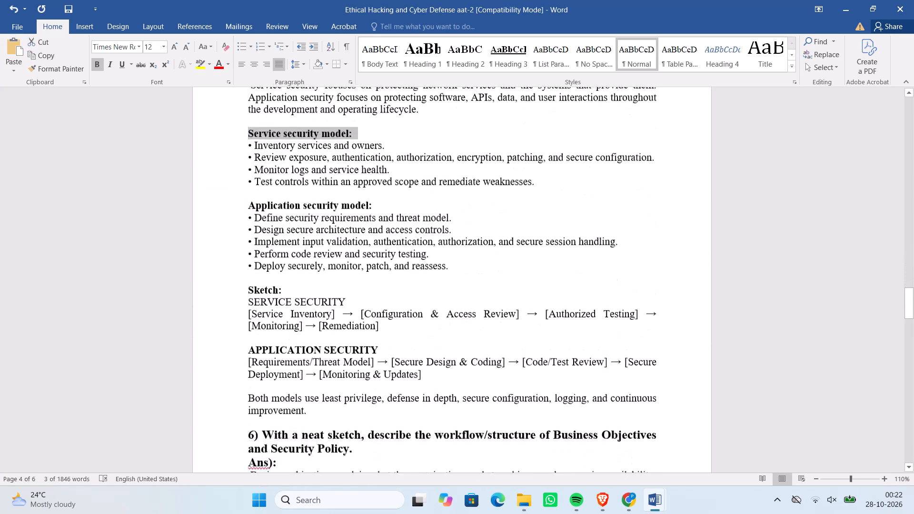
scroll(324, 327, "down", 9)
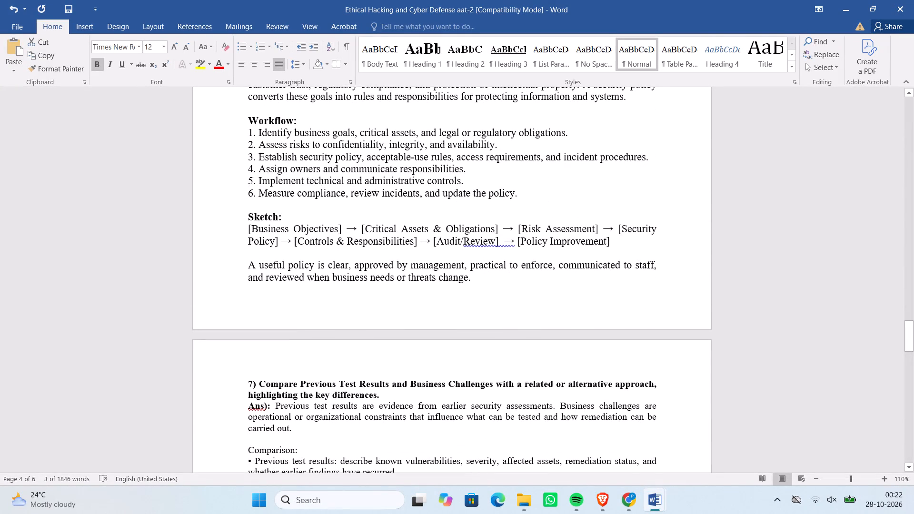
Set question 7 and its "Ans):" label to font size 14.
scroll(439, 350, "down", 5)
left_click_drag(275, 247, 275, 246)
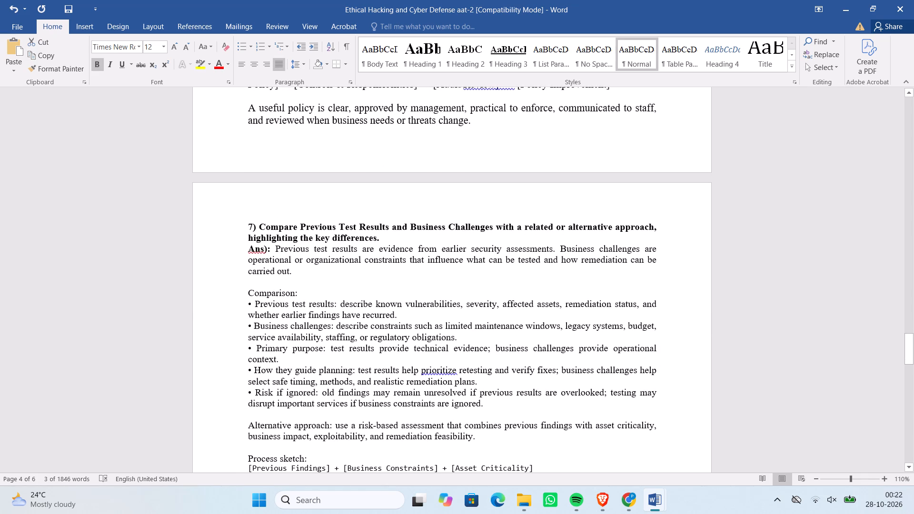
left_click_drag(275, 246, 248, 229)
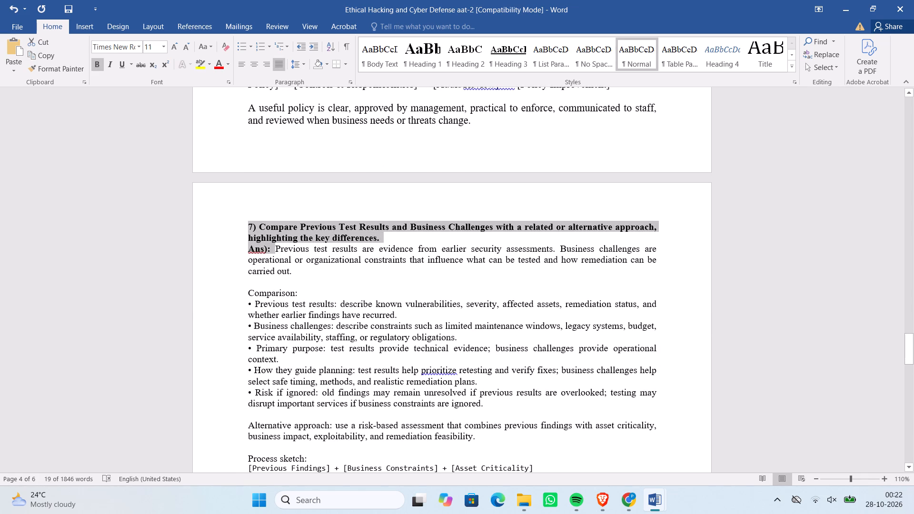
left_click_drag(163, 48, 158, 58)
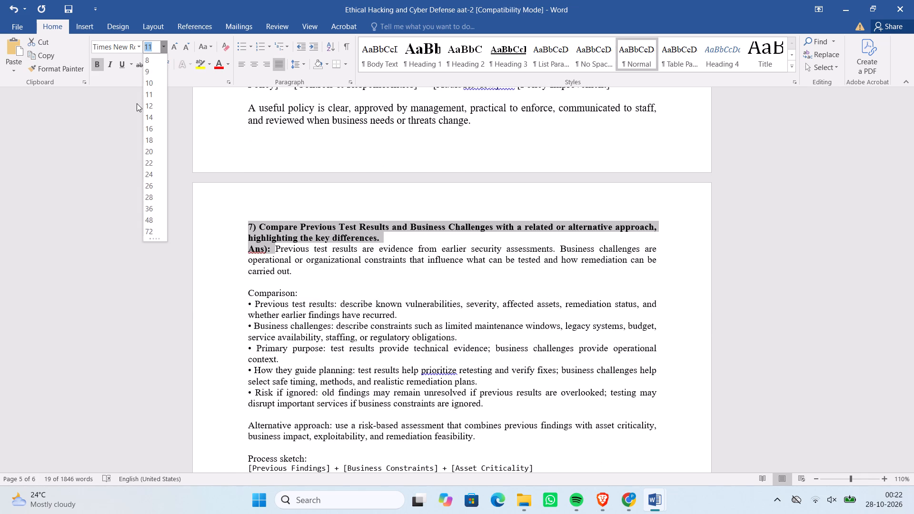
left_click(156, 110)
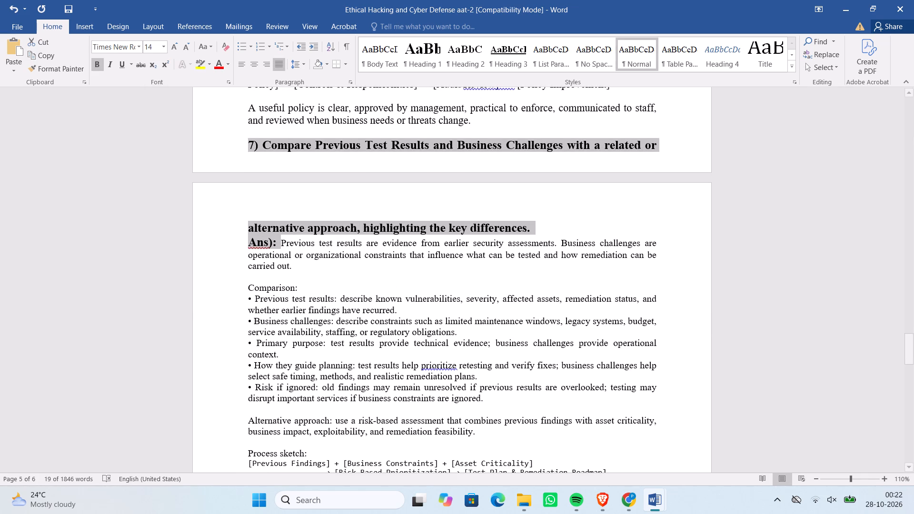
Insert an empty line after the sixth answer's closing paragraph to keep all of question 7 on the following page.
left_click(484, 119)
key("Return")
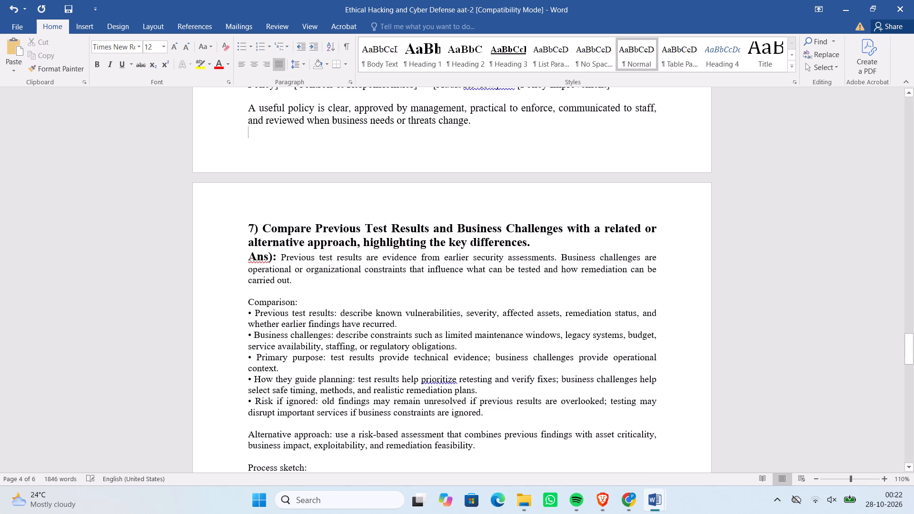
Start the seventh answer's text on a new line below its "Ans):" label.
left_click(282, 255)
key("Return")
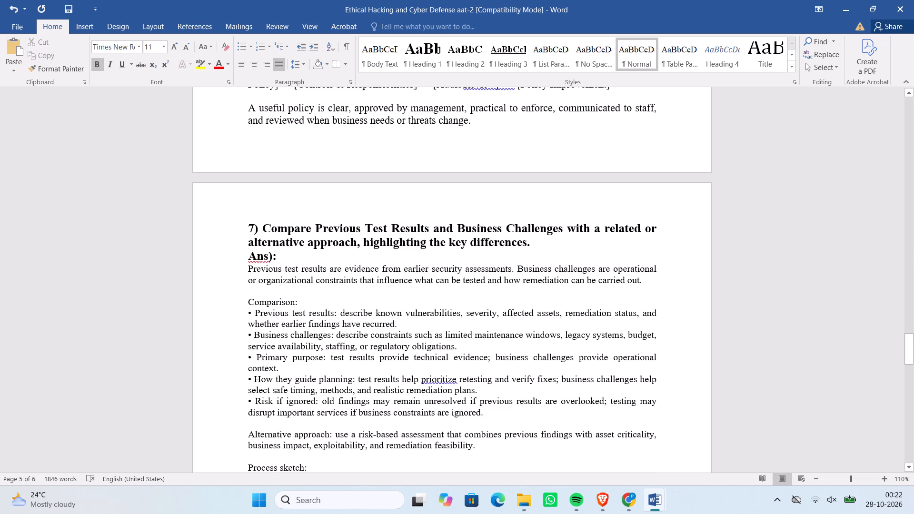
Join the second line of the seventh answer's process sketch onto the first, with a space before the arrow to [Risk-Based Prioritization].
scroll(312, 384, "down", 2)
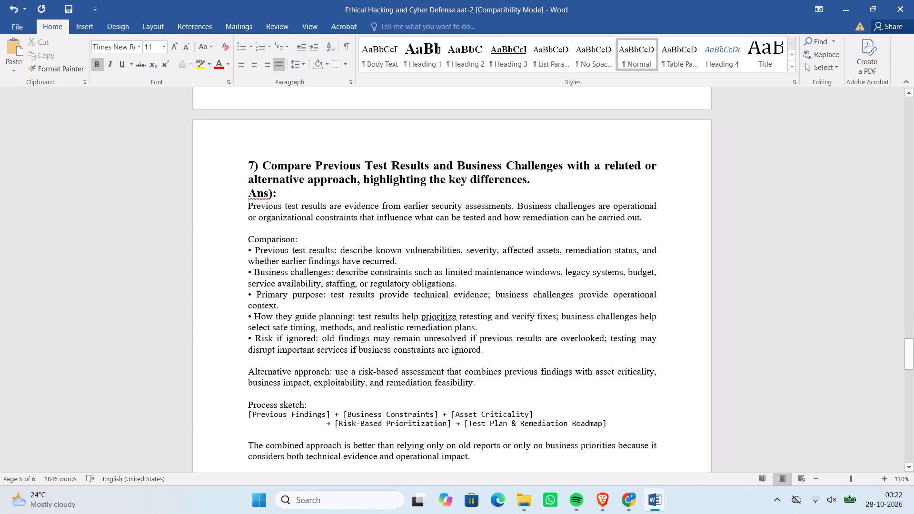
left_click(325, 425)
key("BackSpace")
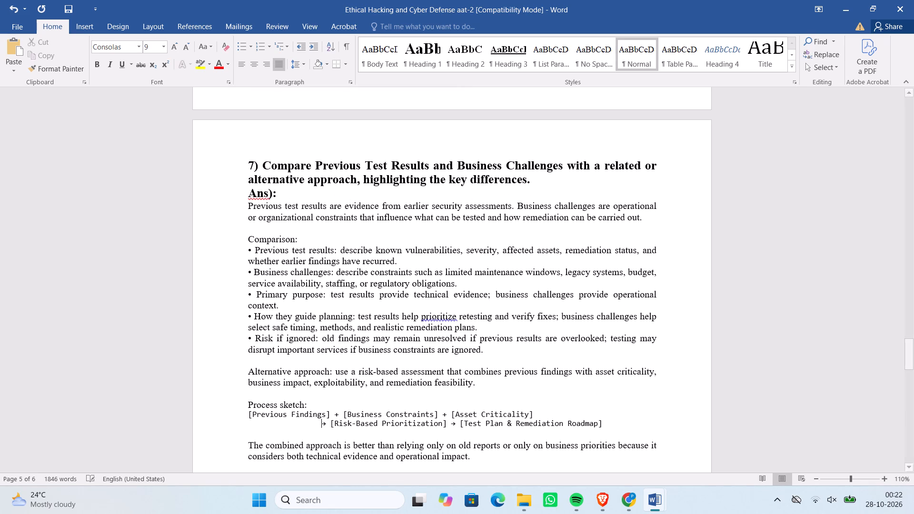
key("BackSpace")
key("BackSpace")
key("BackSpace")
key("BackSpace")
key("BackSpace")
key("BackSpace")
key("BackSpace")
key("BackSpace")
key("BackSpace")
key("BackSpace")
key("BackSpace")
key("BackSpace")
key("BackSpace")
key("BackSpace")
key("BackSpace")
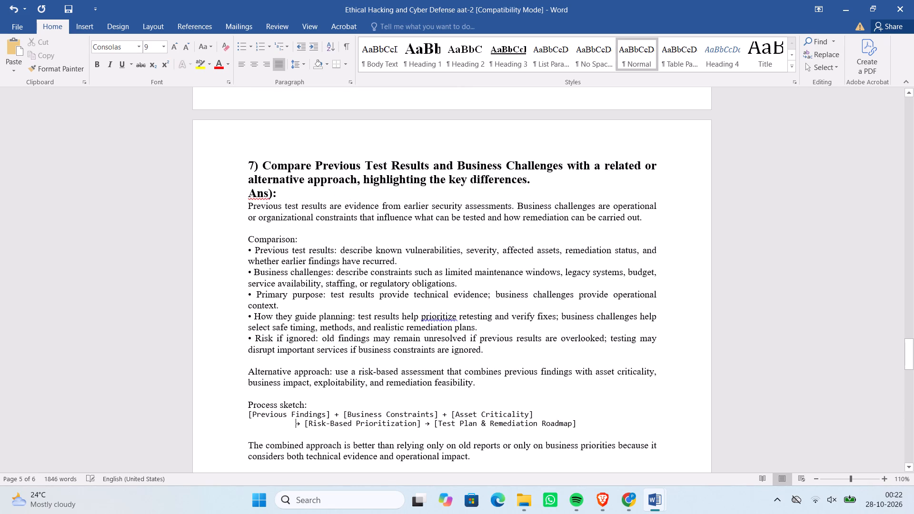
key("BackSpace")
key("BackSpace")
key("BackSpace")
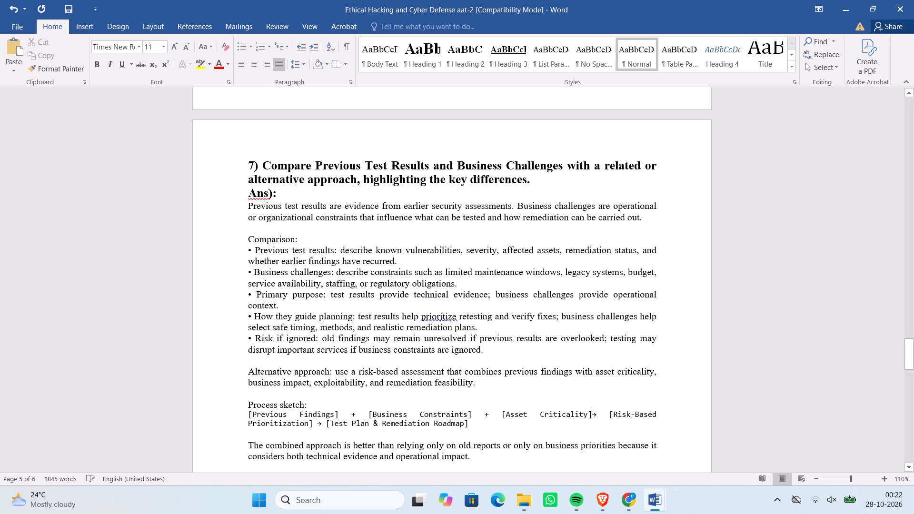
key("space")
Set all of the seventh answer's text below its "Ans):" label to Times New Roman, font size 12.
scroll(341, 420, "down", 2)
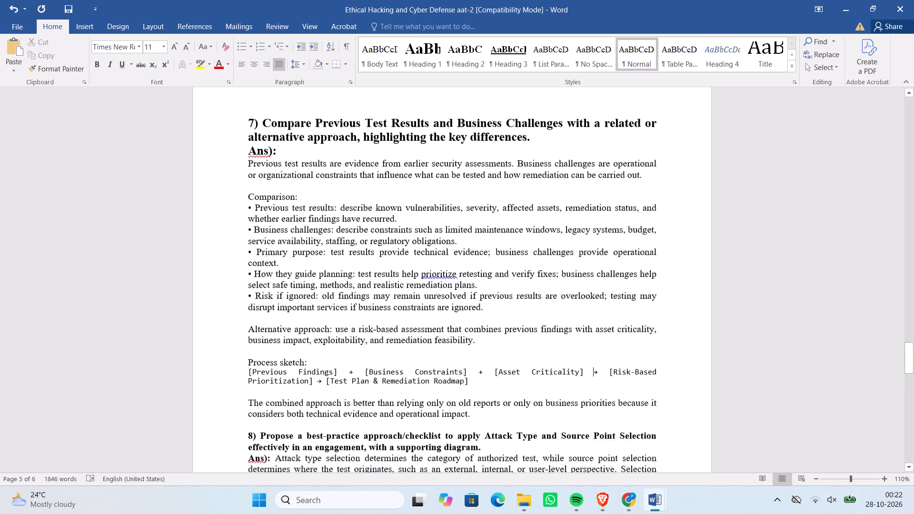
left_click_drag(476, 395, 348, 371)
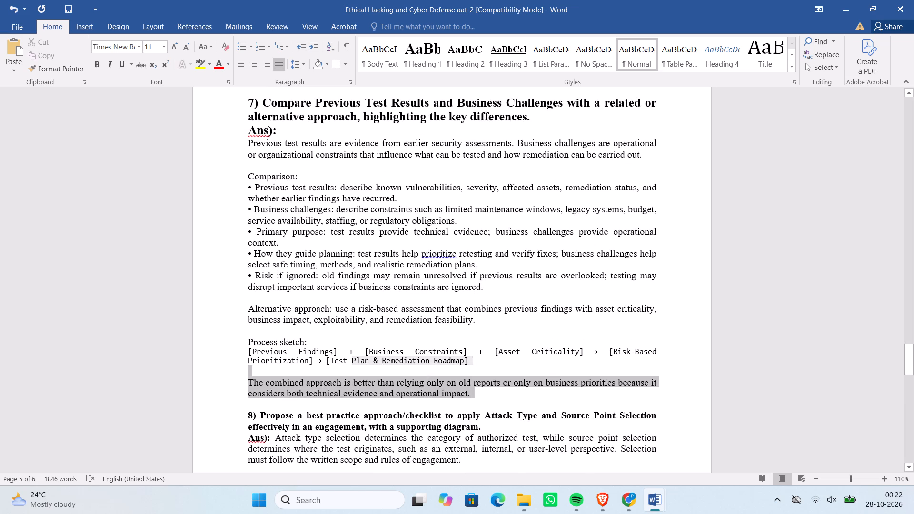
left_click_drag(348, 371, 258, 145)
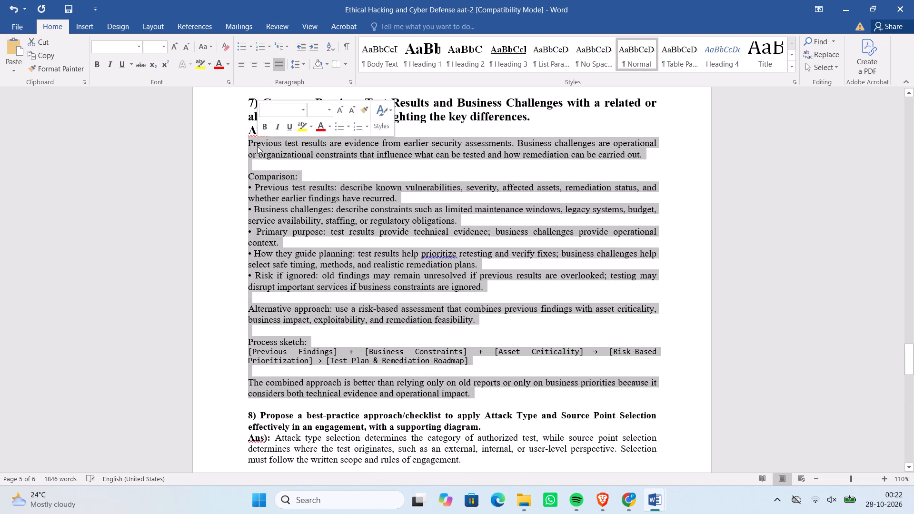
left_click(140, 47)
left_click(125, 110)
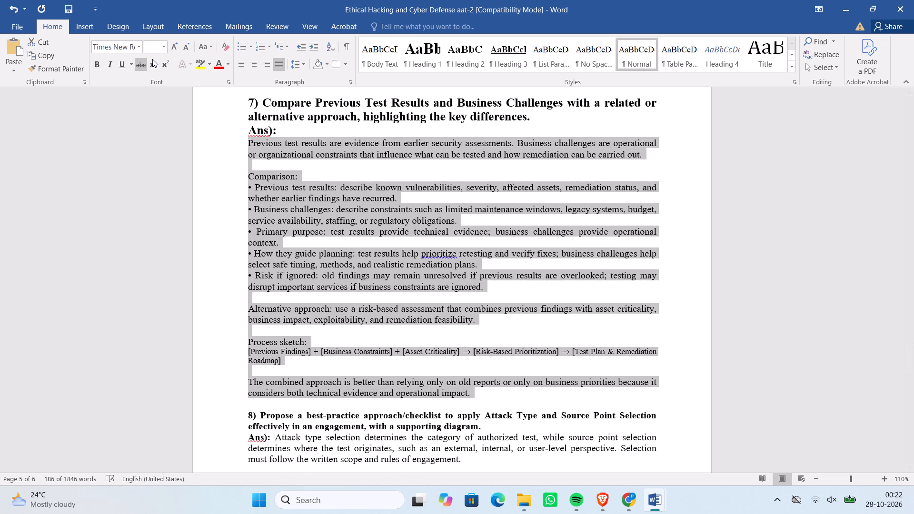
left_click(161, 47)
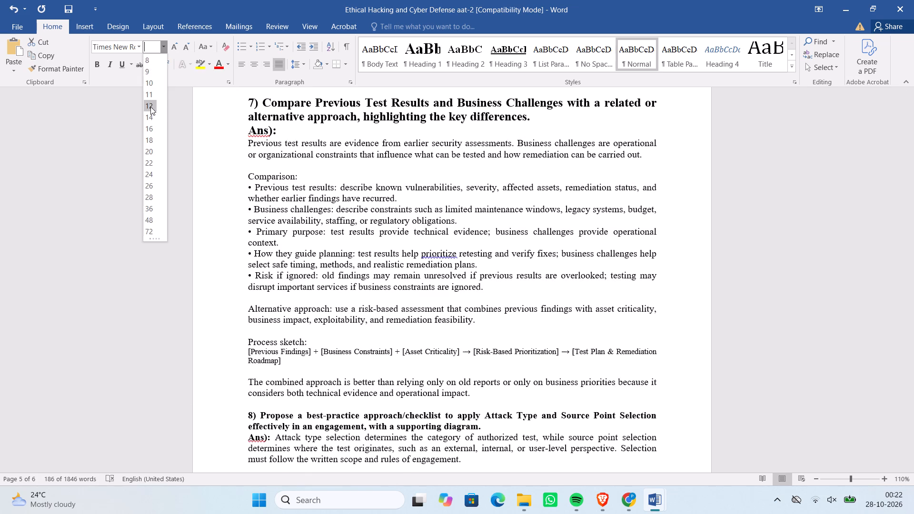
left_click(150, 107)
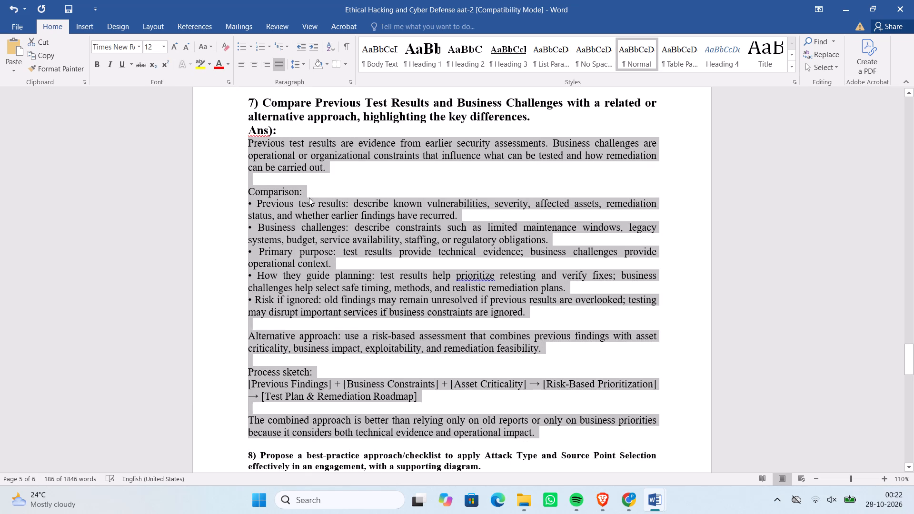
Make the "Comparison:" and "Process sketch:" headings in the seventh answer bold.
left_click(309, 194)
left_click_drag(303, 190, 268, 195)
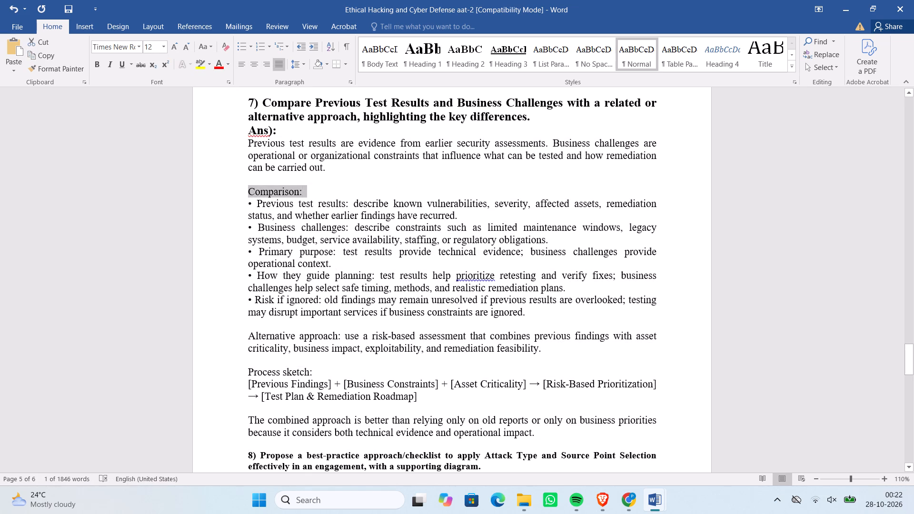
key("ctrl+b")
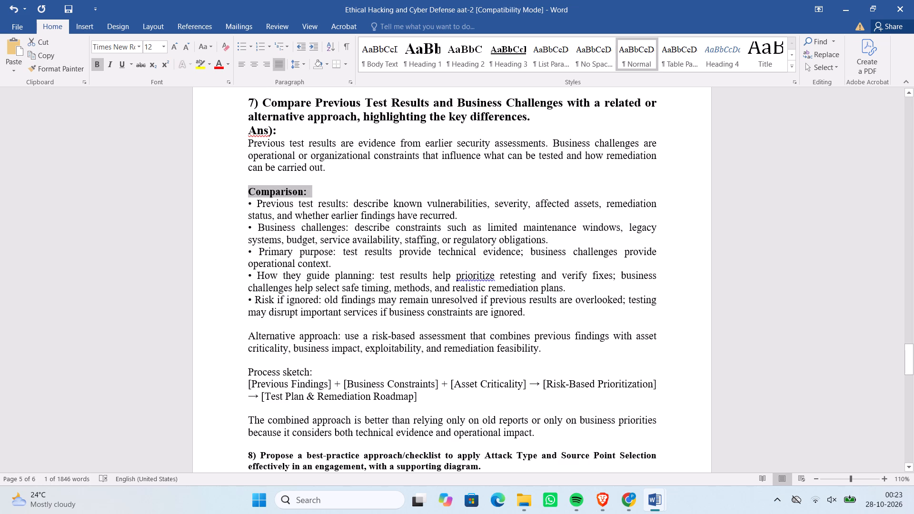
left_click_drag(318, 369, 314, 369)
left_click_drag(314, 369, 264, 371)
key("ctrl+b")
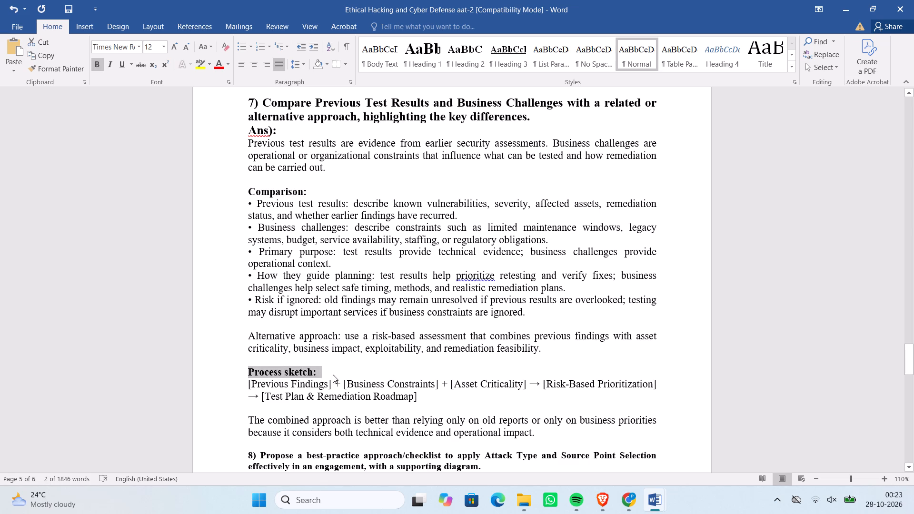
Insert an empty line between the seventh answer's "Process sketch:" heading and its flow sketch.
left_click(333, 373)
key("Return")
Set question 8 and its "Ans):" label to font size 14.
scroll(333, 381, "down", 1)
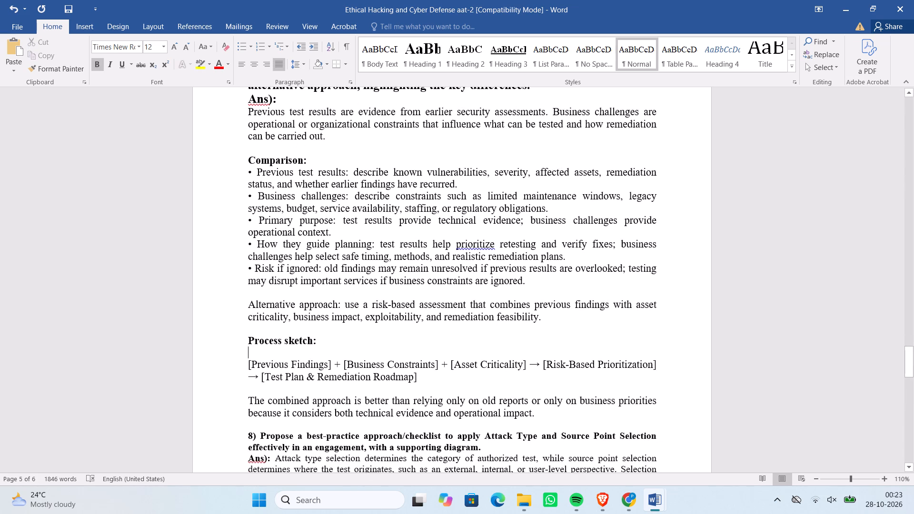
scroll(326, 386, "down", 2)
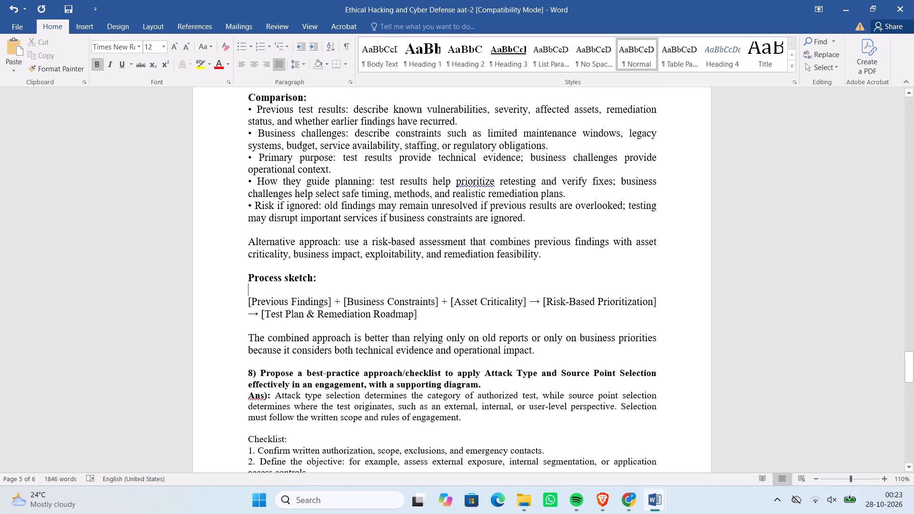
left_click_drag(272, 397, 243, 375)
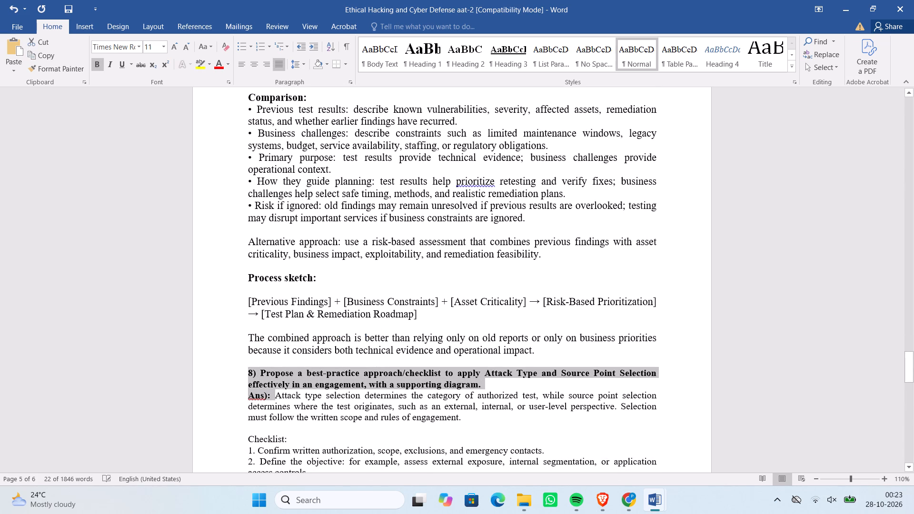
left_click(165, 45)
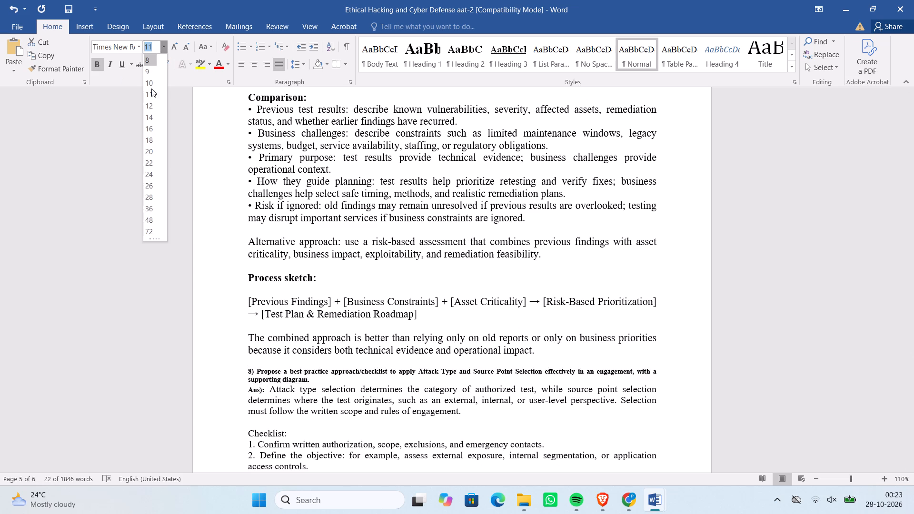
left_click(151, 116)
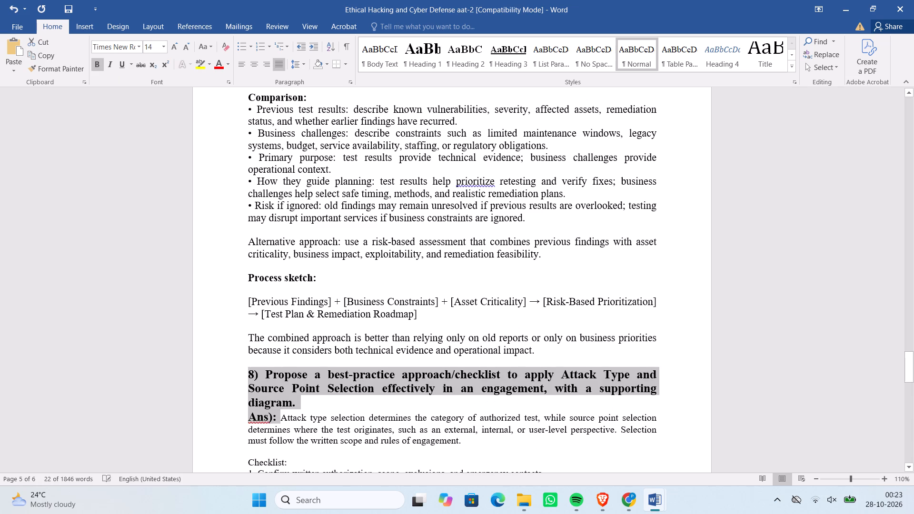
Start the eighth answer's text on a new line below its "Ans):" label.
left_click(277, 417)
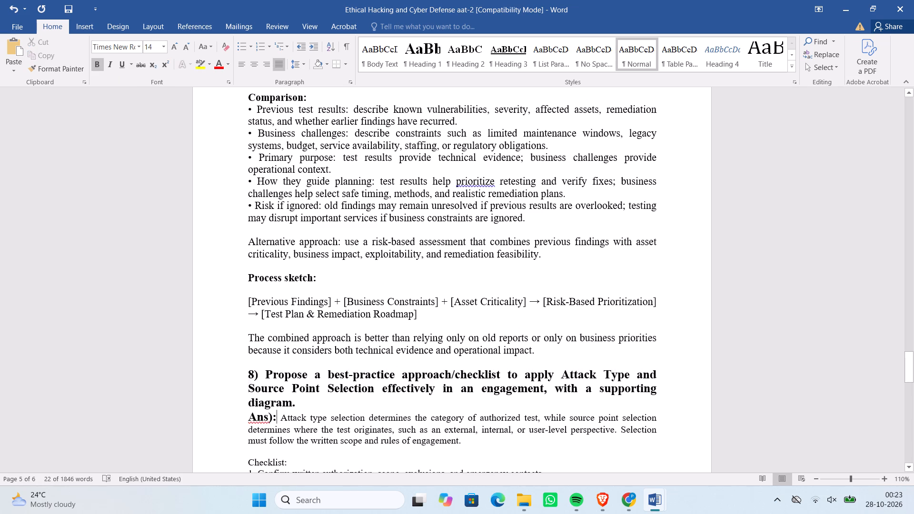
key("Return")
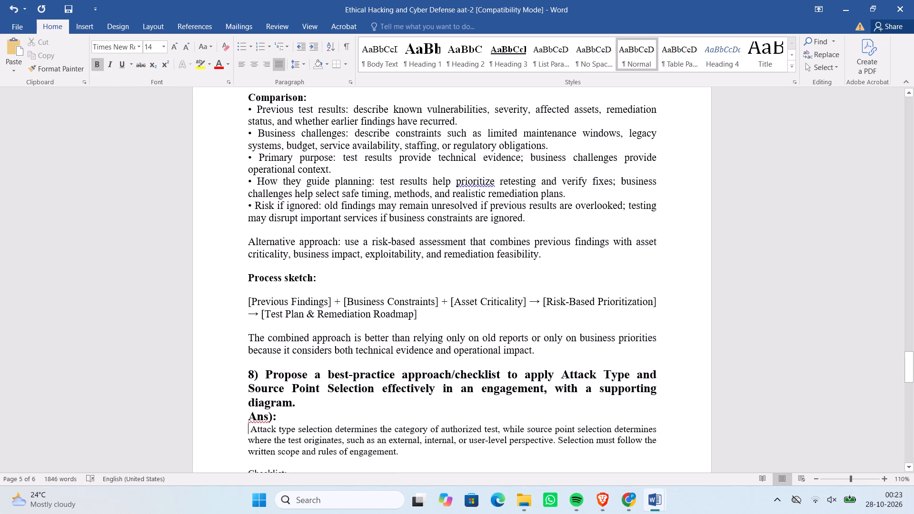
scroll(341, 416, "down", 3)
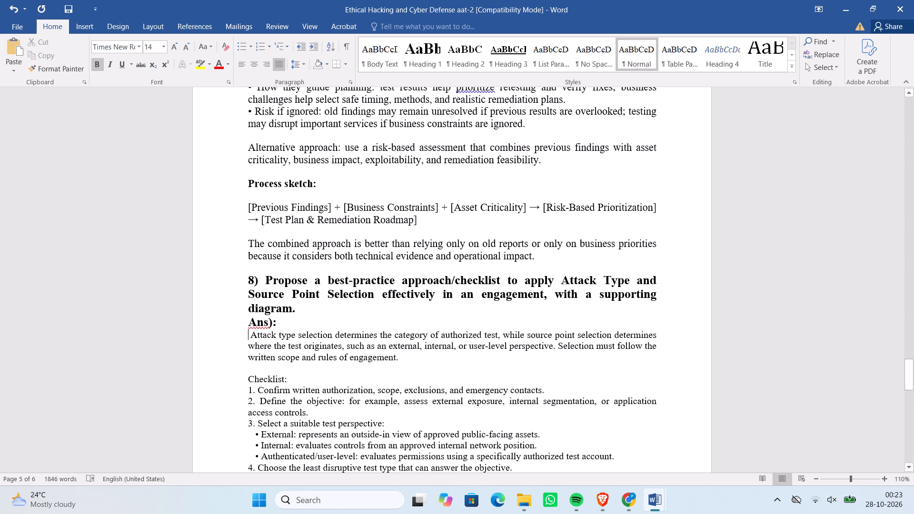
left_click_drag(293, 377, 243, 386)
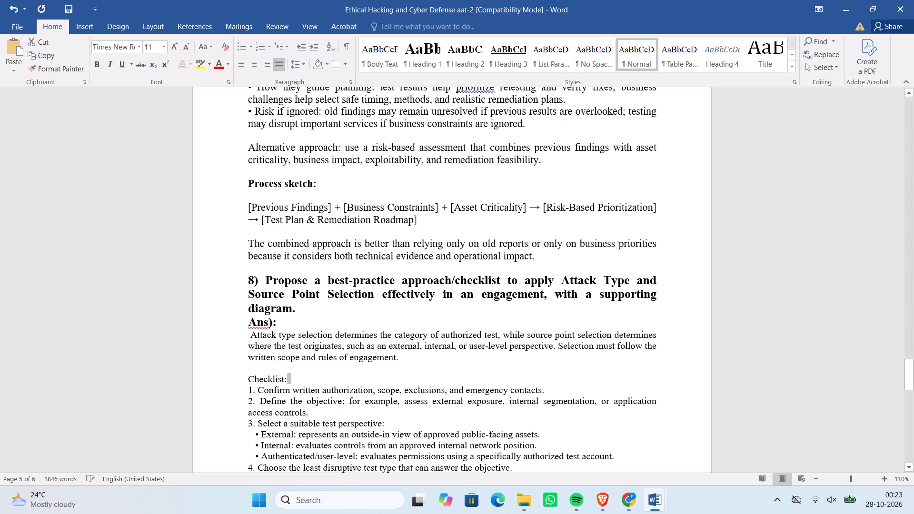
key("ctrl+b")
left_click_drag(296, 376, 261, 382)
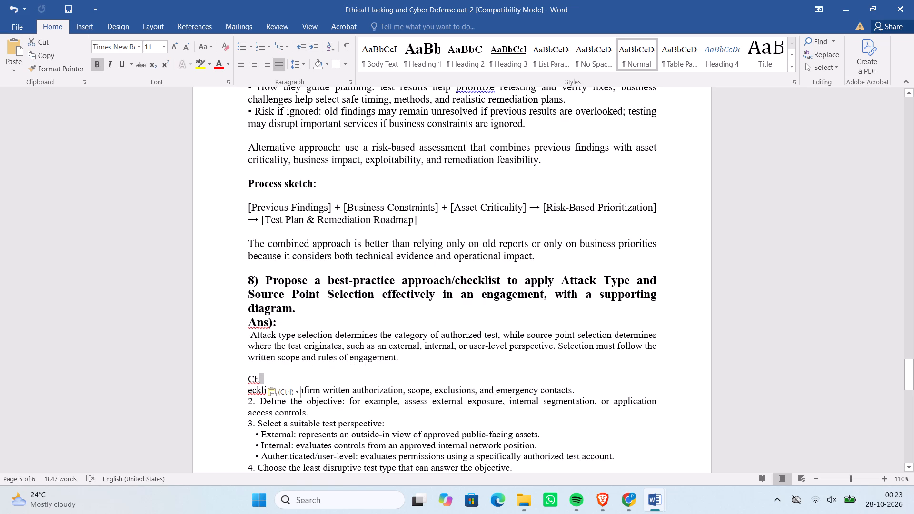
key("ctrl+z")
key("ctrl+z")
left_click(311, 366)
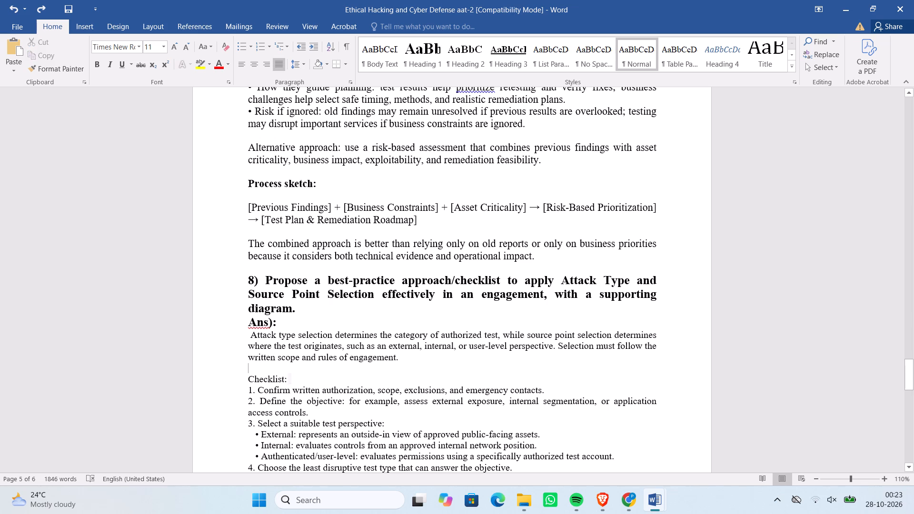
Make the "Checklist:" and "Diagram:" headings in the eighth answer bold.
left_click_drag(307, 380, 248, 381)
key("ctrl+b")
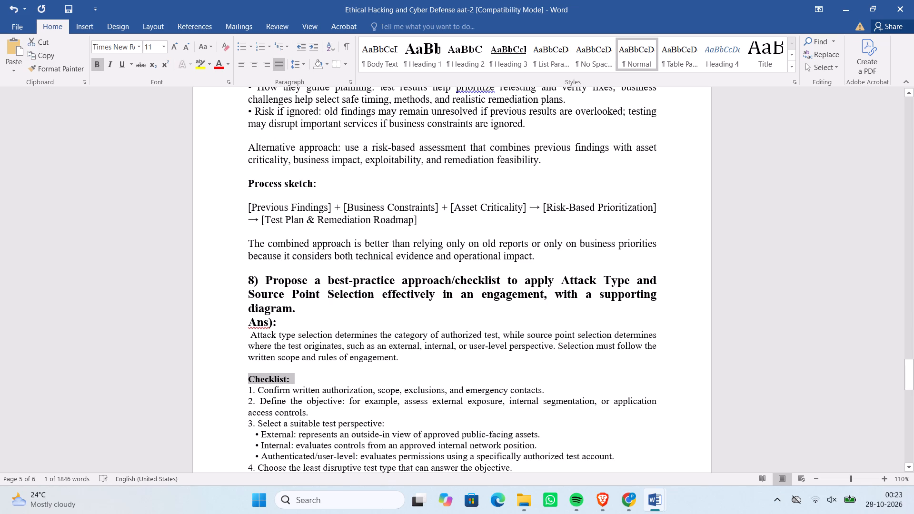
scroll(286, 376, "down", 4)
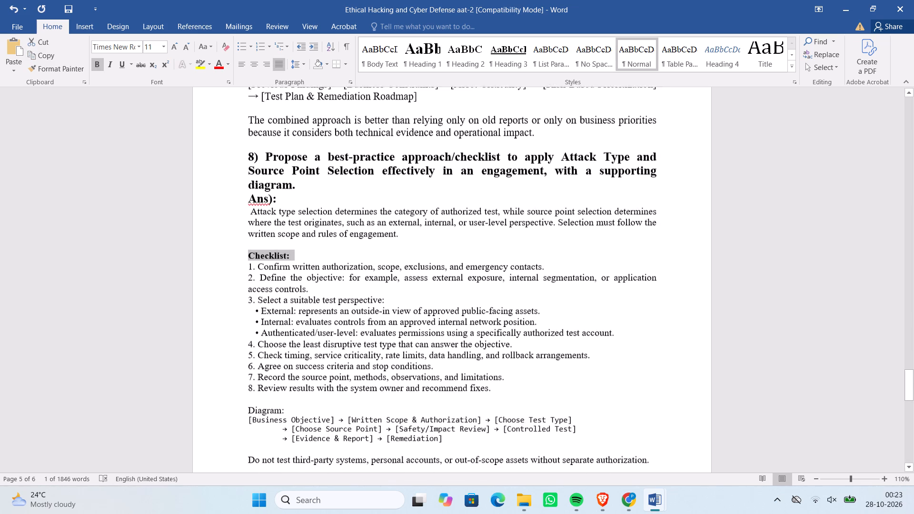
scroll(271, 401, "down", 1)
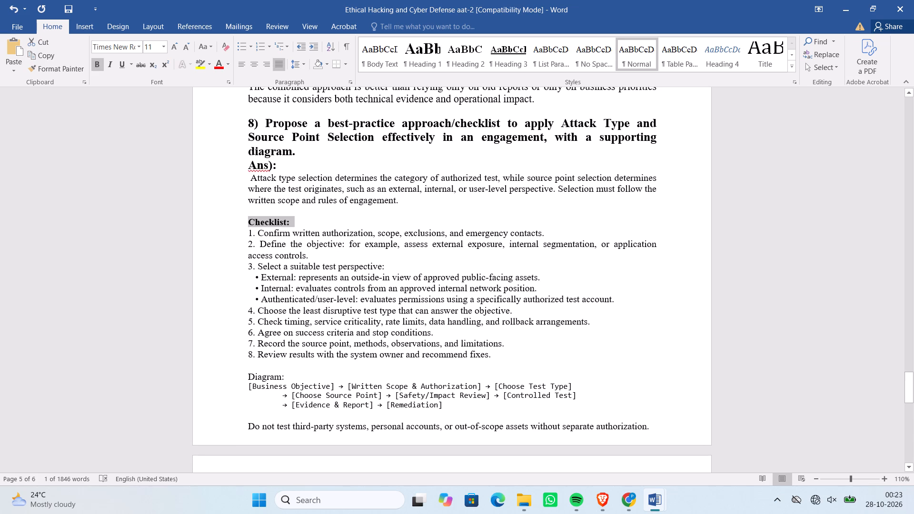
left_click_drag(286, 378, 258, 378)
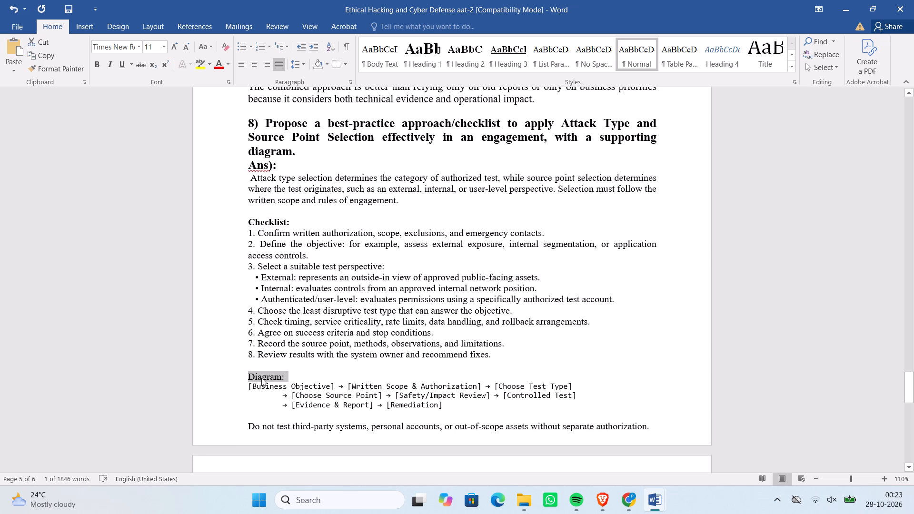
key("ctrl+b")
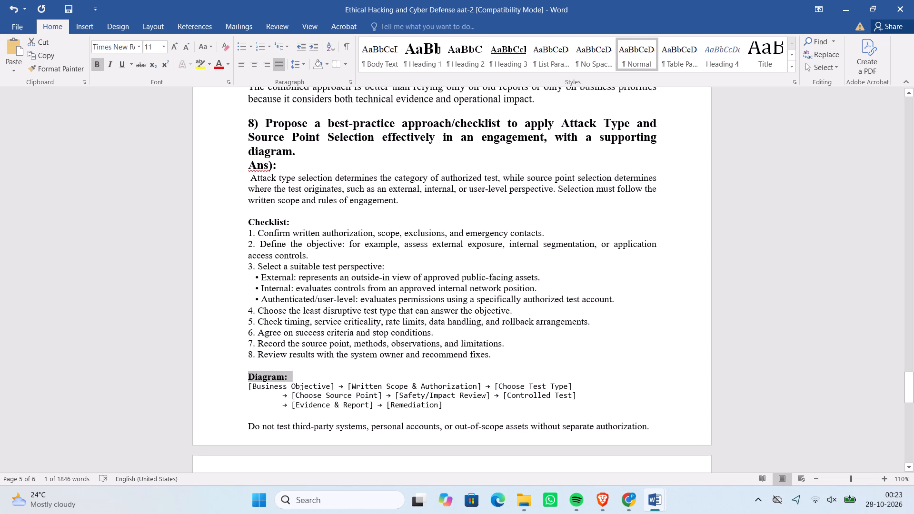
Join the eighth answer's three-line diagram flow into one continuous sequence by removing its line breaks and indents.
left_click_drag(279, 397, 266, 398)
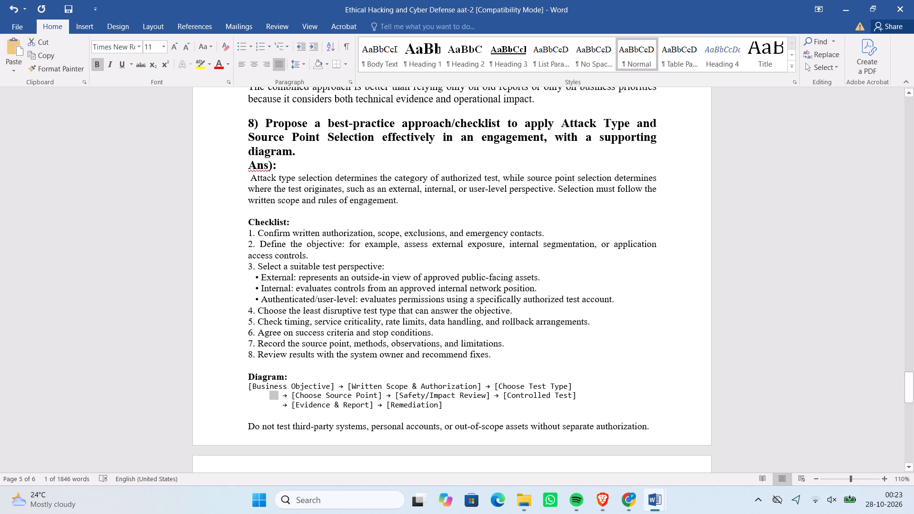
left_click_drag(266, 398, 251, 399)
key("BackSpace")
key("BackSpace")
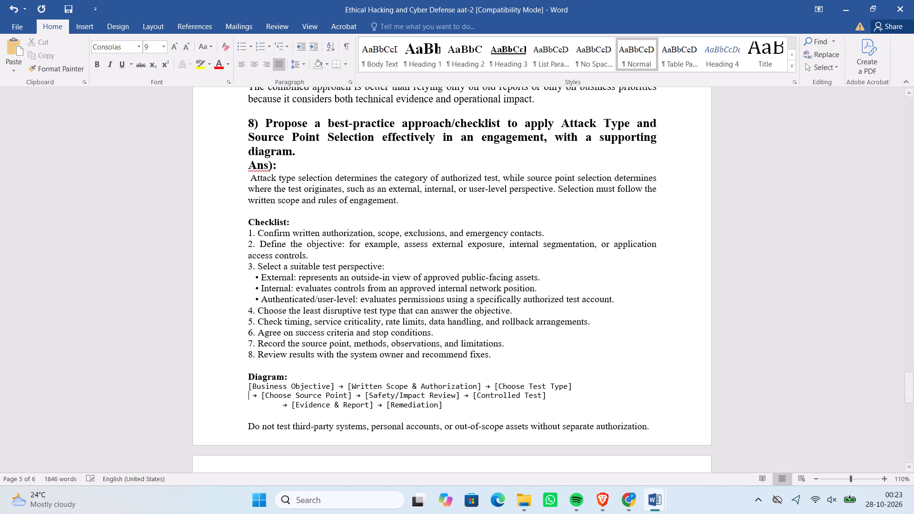
key("BackSpace")
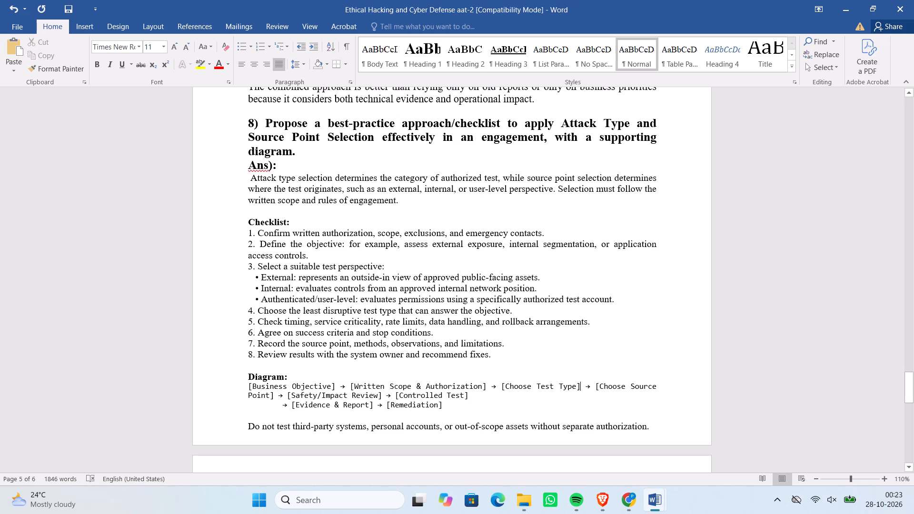
left_click(279, 407)
key("BackSpace")
key("BackSpace")
key("BackSpace")
key("BackSpace")
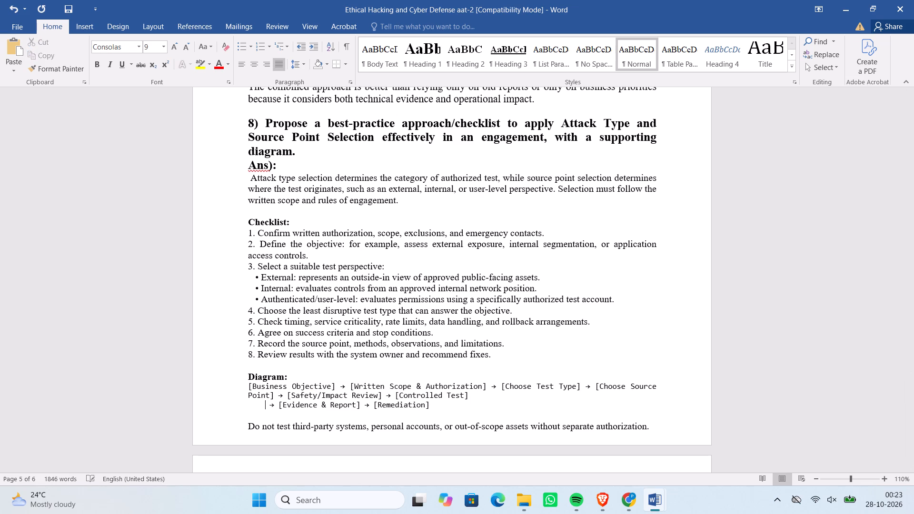
key("BackSpace")
key("BackSpace")
key("BackSpace")
key("BackSpace")
key("space")
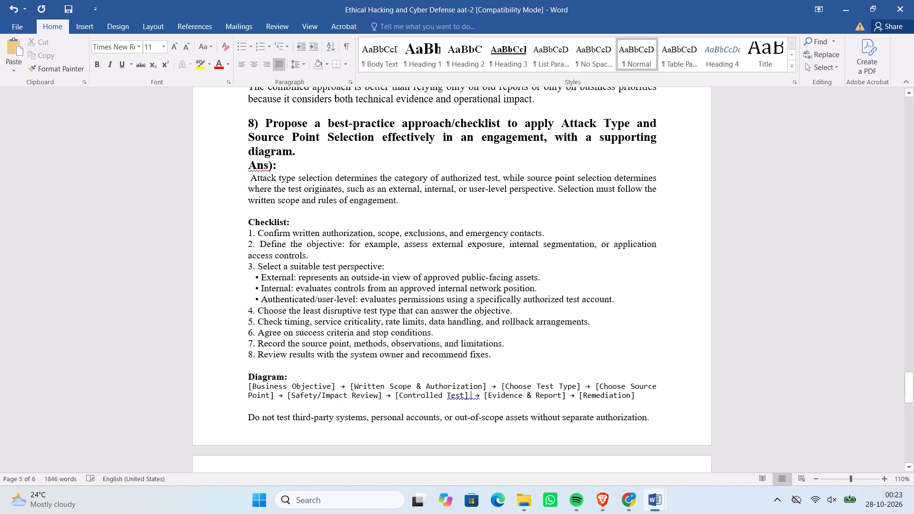
key("BackSpace")
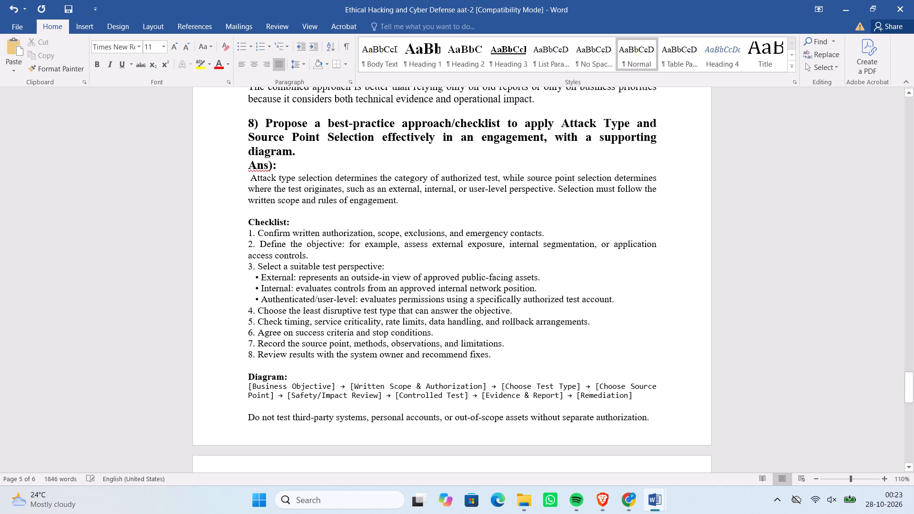
Delete the eighth answer's closing sentence about not testing third-party systems, personal accounts or out-of-scope assets.
left_click_drag(656, 422, 250, 416)
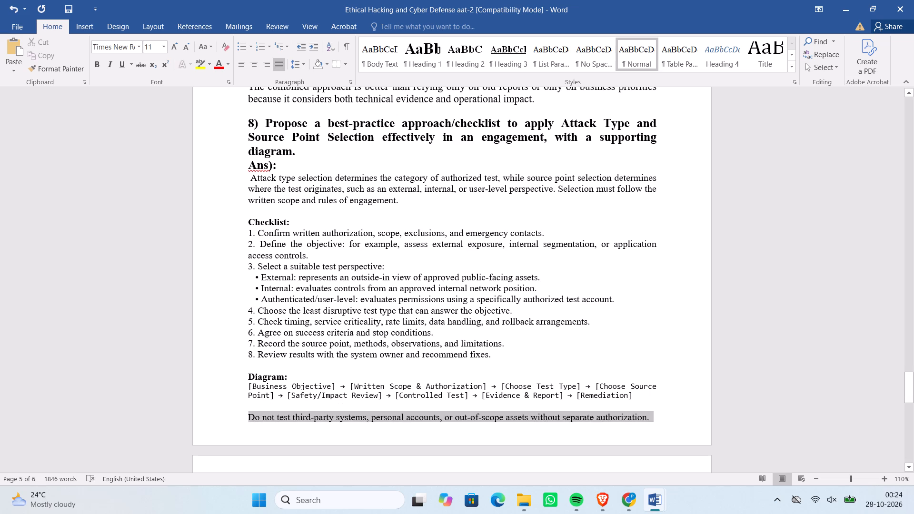
left_click_drag(250, 416, 248, 416)
key("BackSpace")
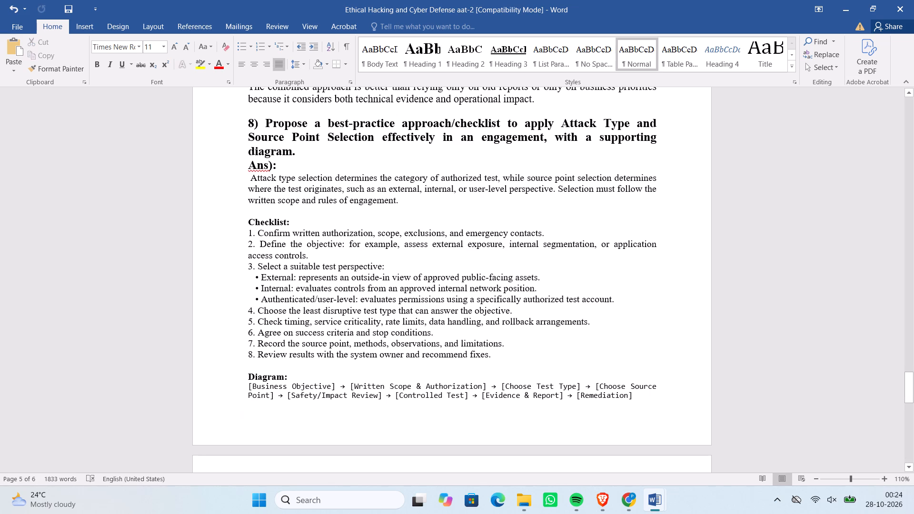
Insert an empty line between the eighth answer's "Diagram:" heading and its flow.
left_click(306, 375)
key("Return")
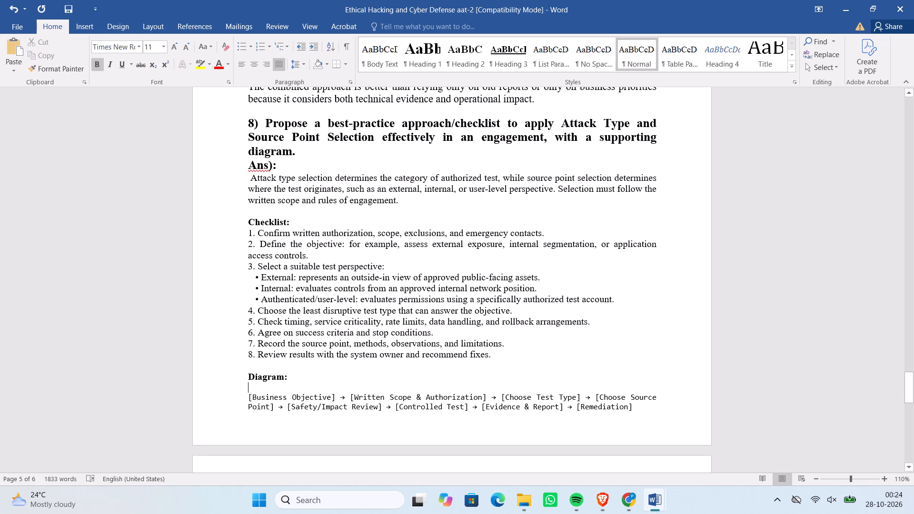
Set the whole eighth answer below its "Ans):" label, including the diagram flow, to Times New Roman size 12.
scroll(357, 300, "down", 1)
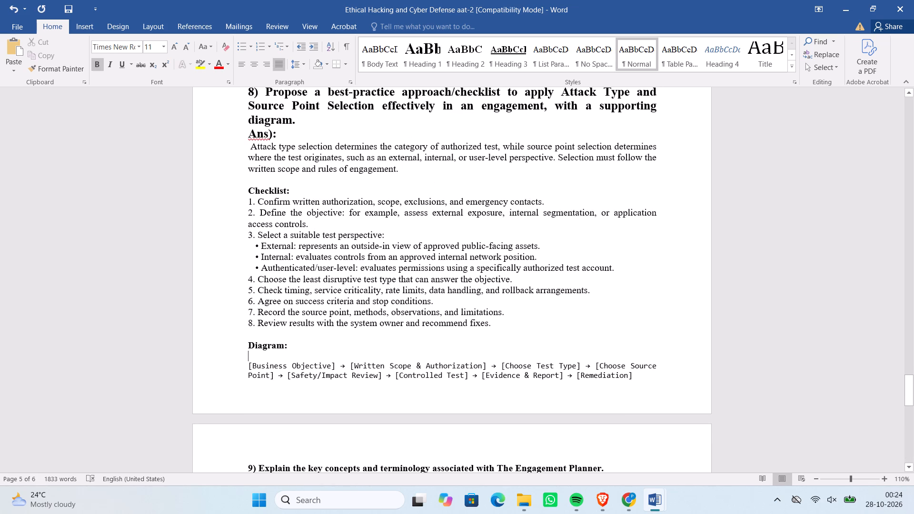
left_click_drag(255, 148, 458, 297)
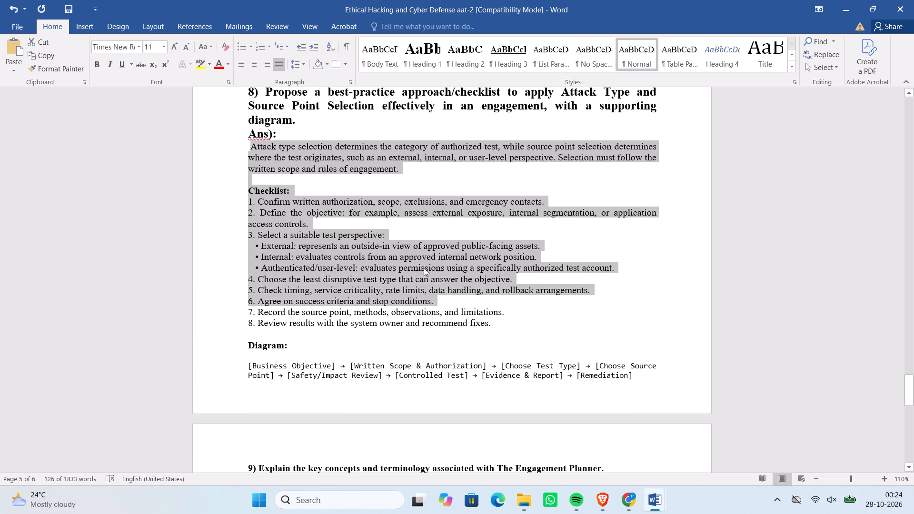
left_click_drag(640, 380, 219, 209)
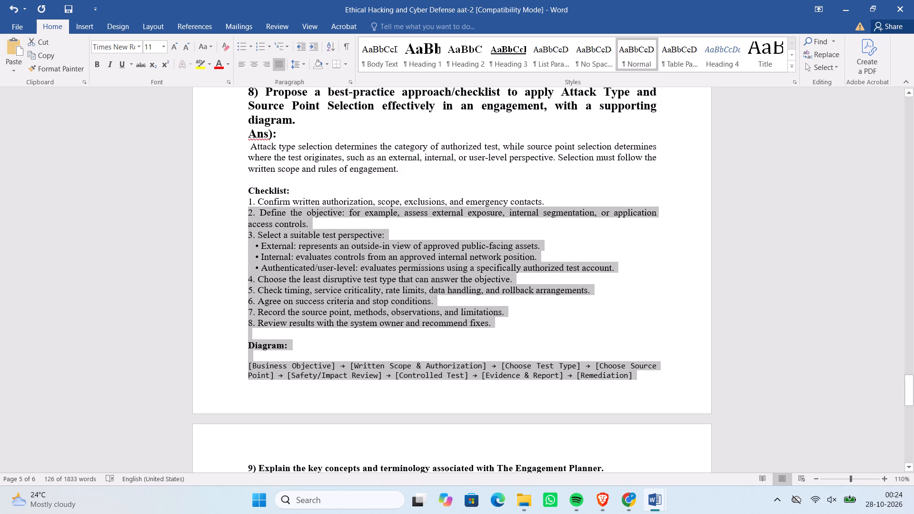
left_click_drag(219, 209, 218, 145)
left_click(161, 46)
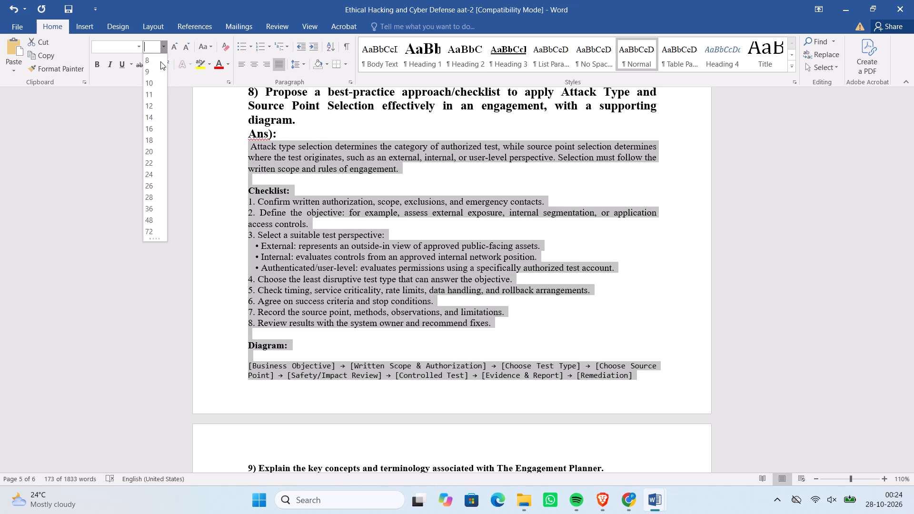
left_click(150, 109)
left_click(127, 43)
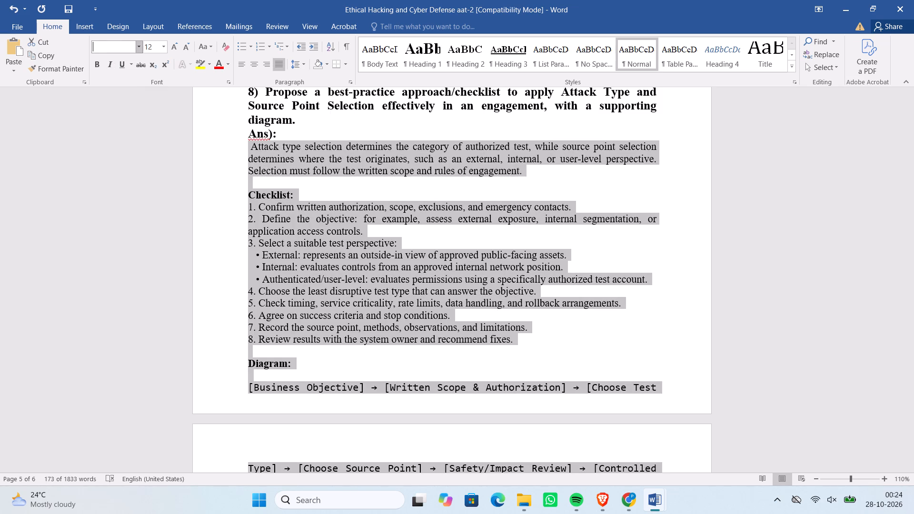
left_click(139, 49)
left_click(126, 115)
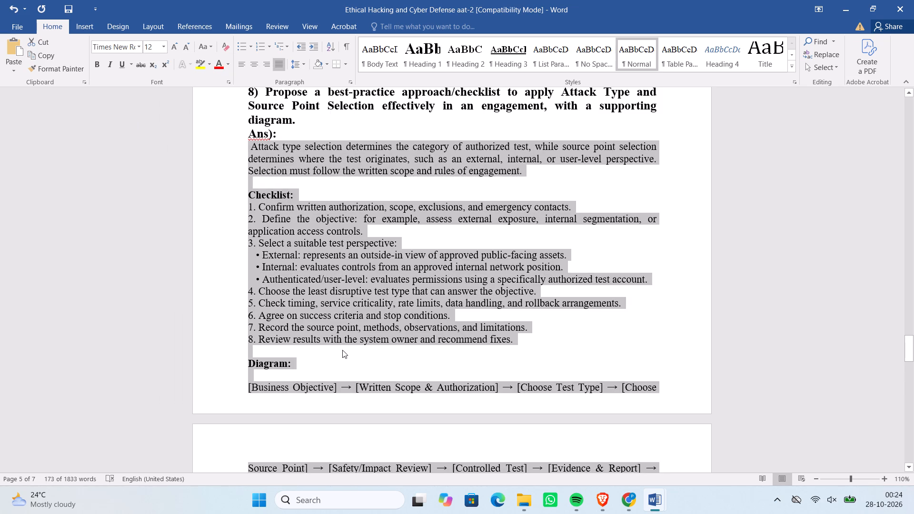
Insert three empty lines after checklist item 8 to move the "Diagram:" heading onto the next page.
left_click(526, 340)
key("Return")
key("Return")
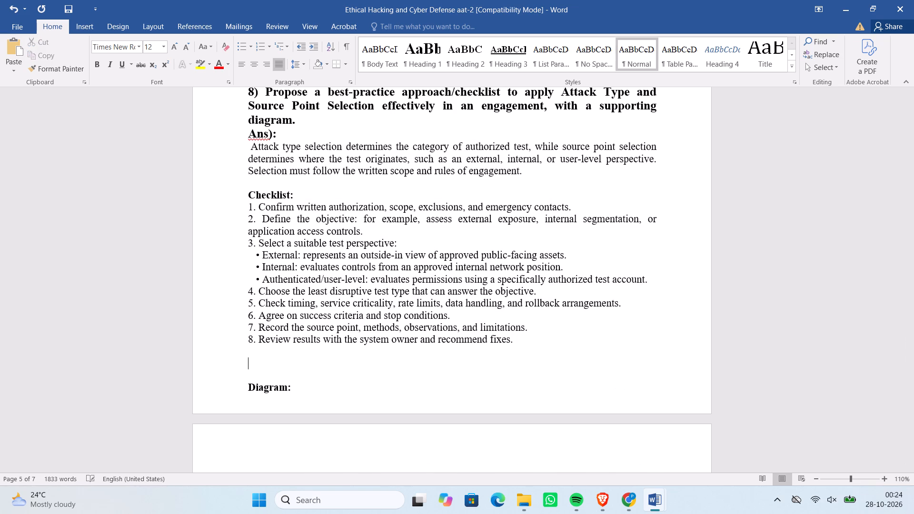
key("Return")
Set question 9 and its "Ans):" label to font size 14.
scroll(529, 349, "down", 5)
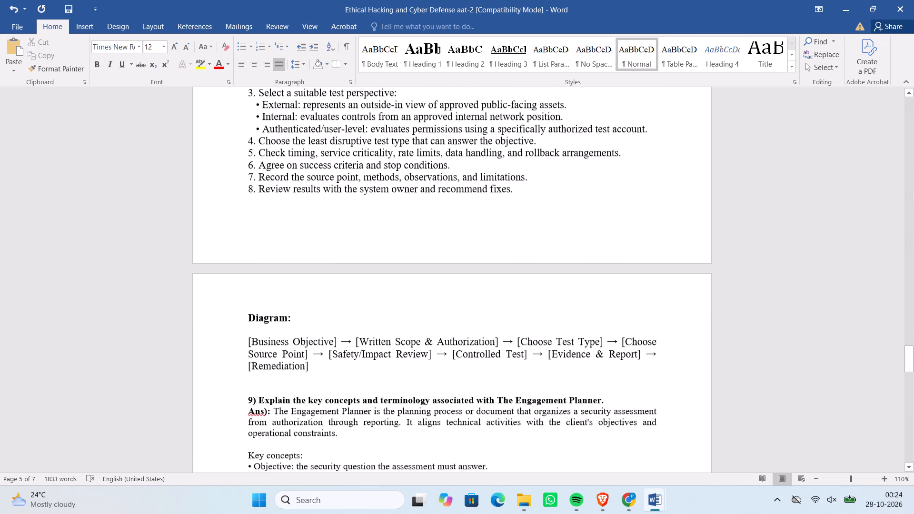
scroll(497, 390, "down", 1)
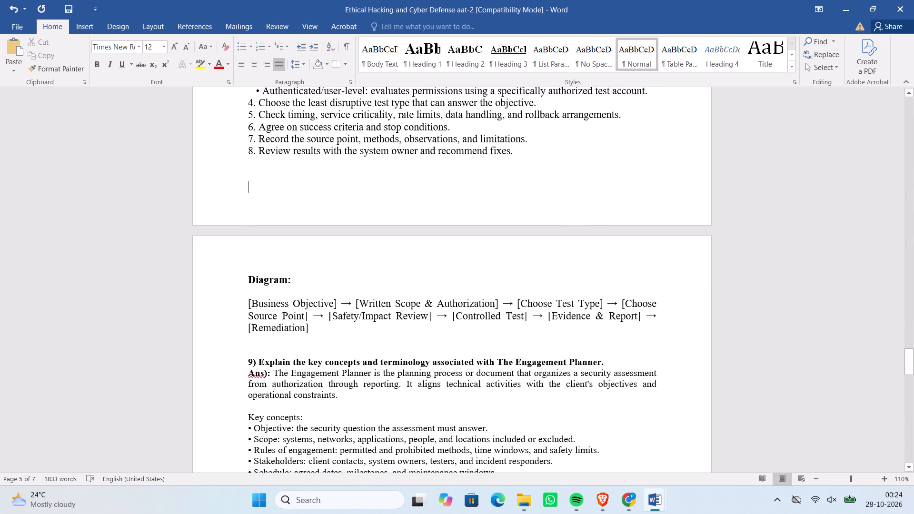
scroll(273, 377, "down", 3)
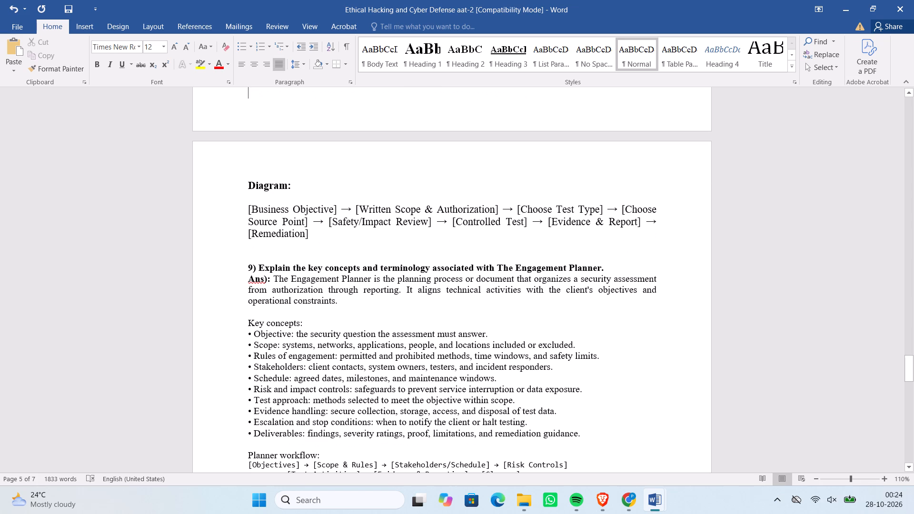
left_click_drag(270, 281, 245, 266)
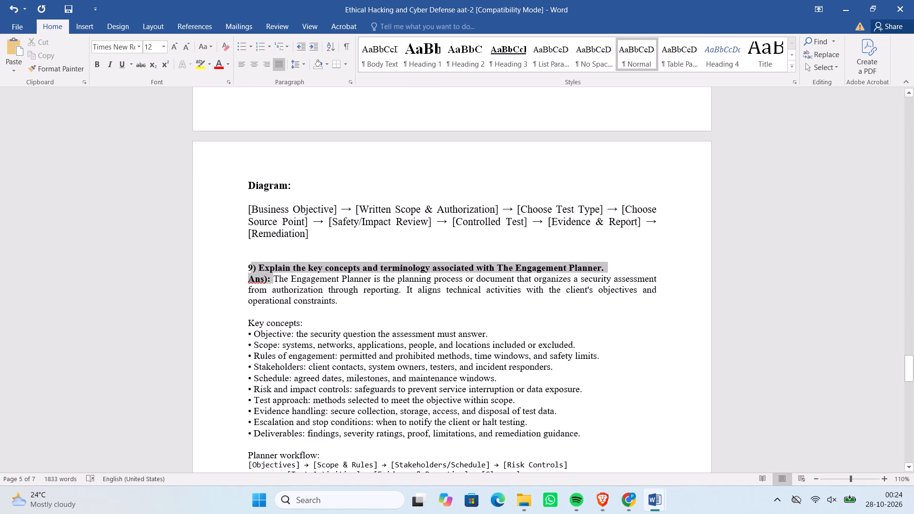
left_click_drag(245, 266, 242, 266)
left_click(163, 45)
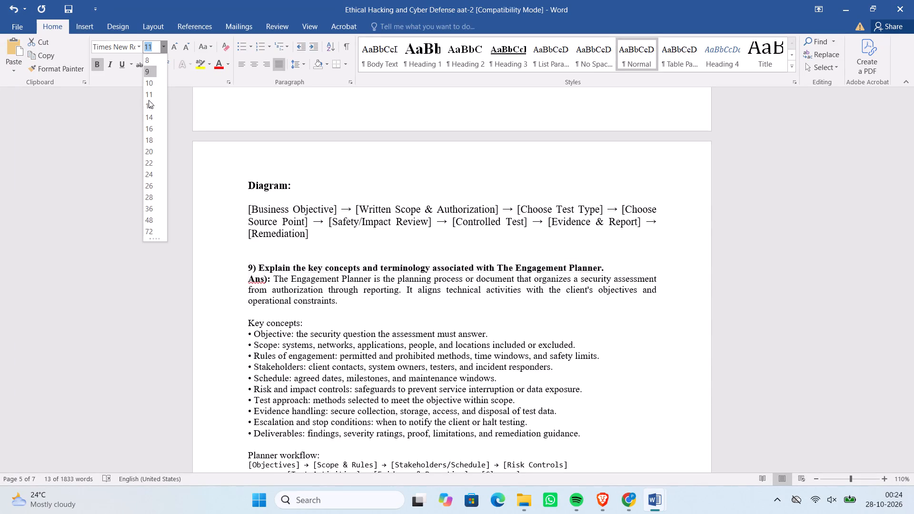
left_click(149, 117)
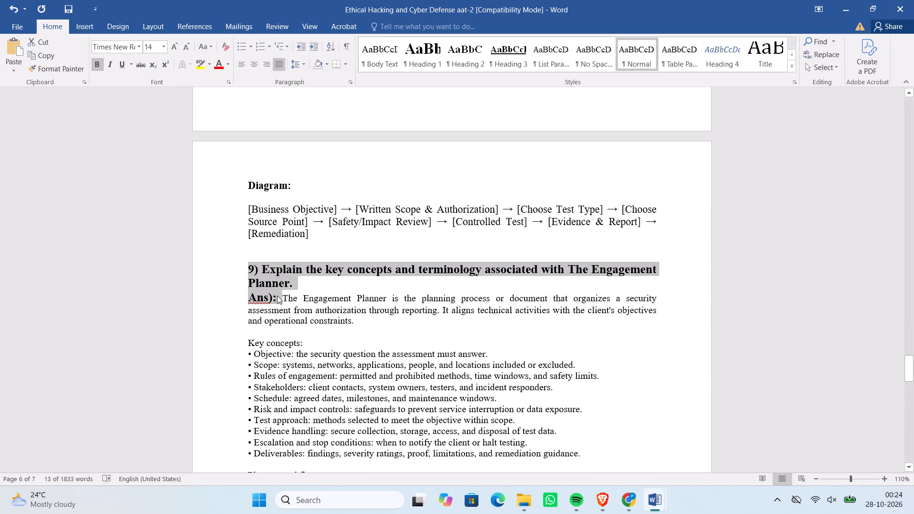
Start the ninth answer's text below its "Ans):" label, with an empty line between them.
left_click(284, 297)
key("Return")
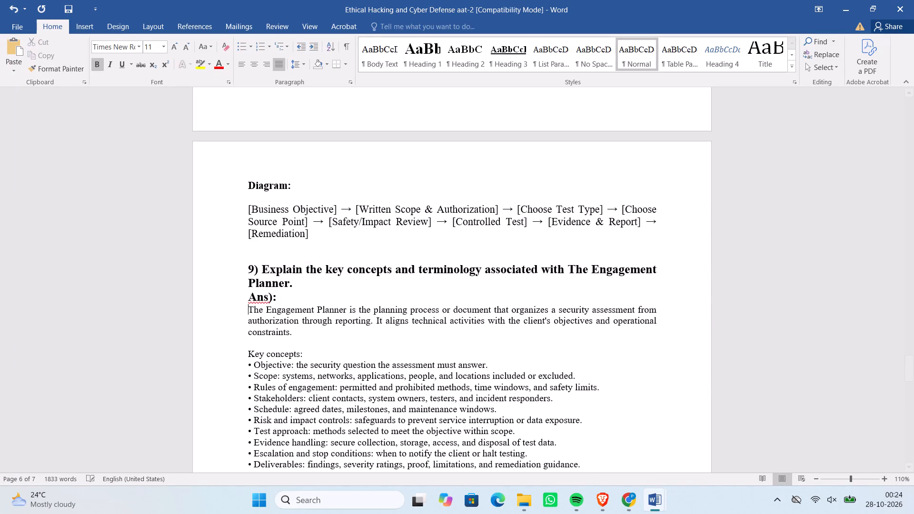
key("Return")
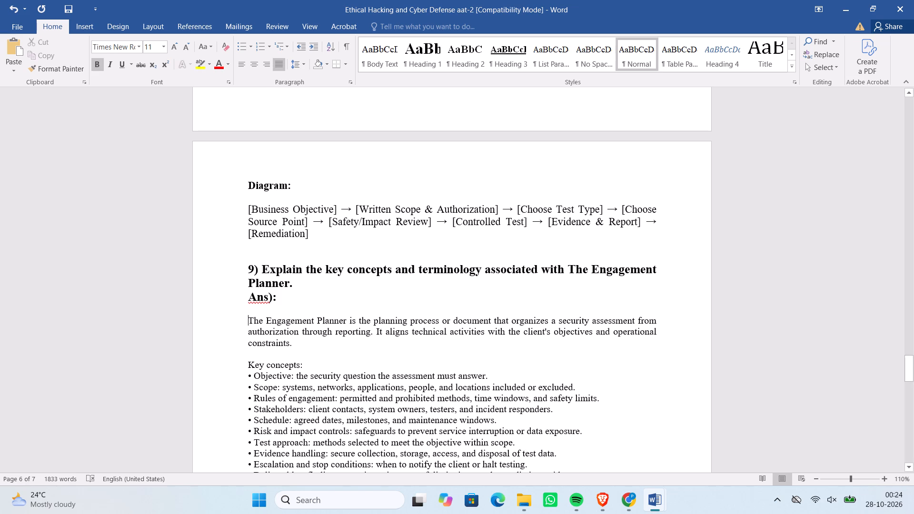
Set the whole ninth answer, from its opening paragraph to its closing sentence, to Times New Roman size 12.
scroll(237, 153, "down", 6)
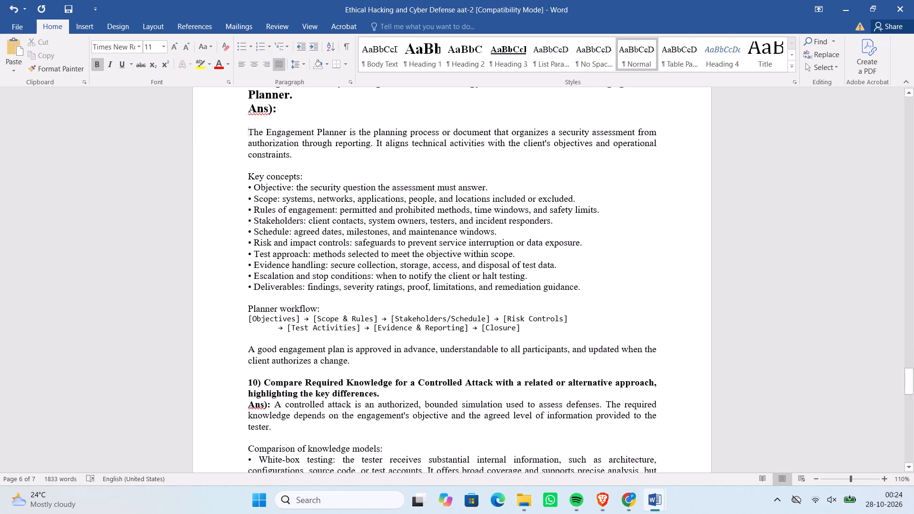
left_click_drag(362, 363, 295, 324)
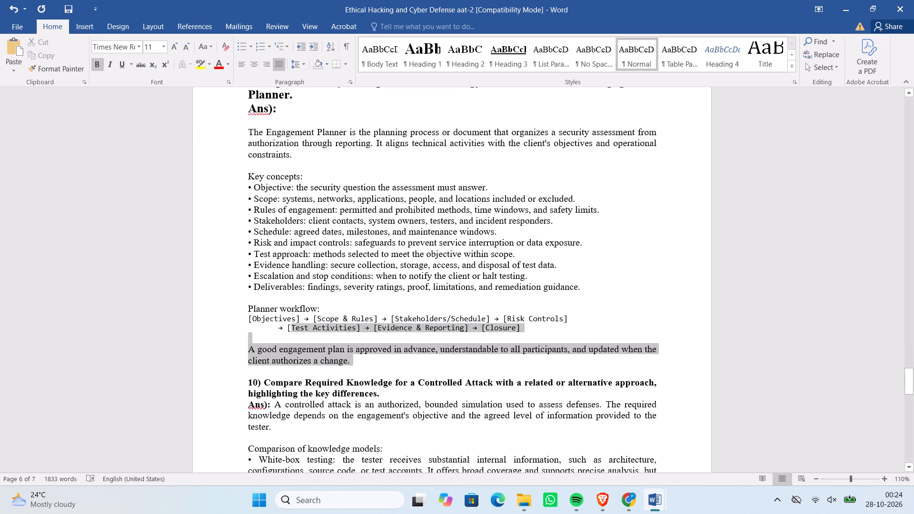
left_click_drag(295, 324, 246, 134)
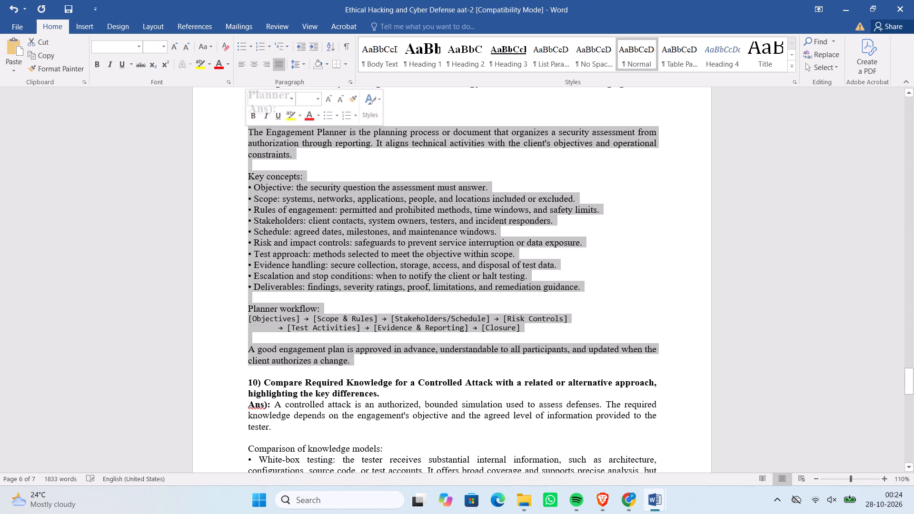
left_click(142, 49)
left_click(124, 113)
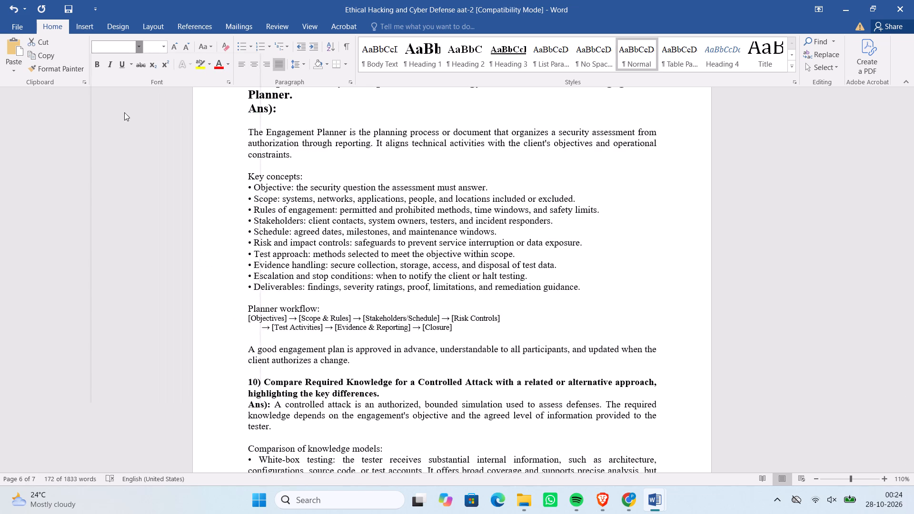
left_click(165, 49)
left_click(155, 113)
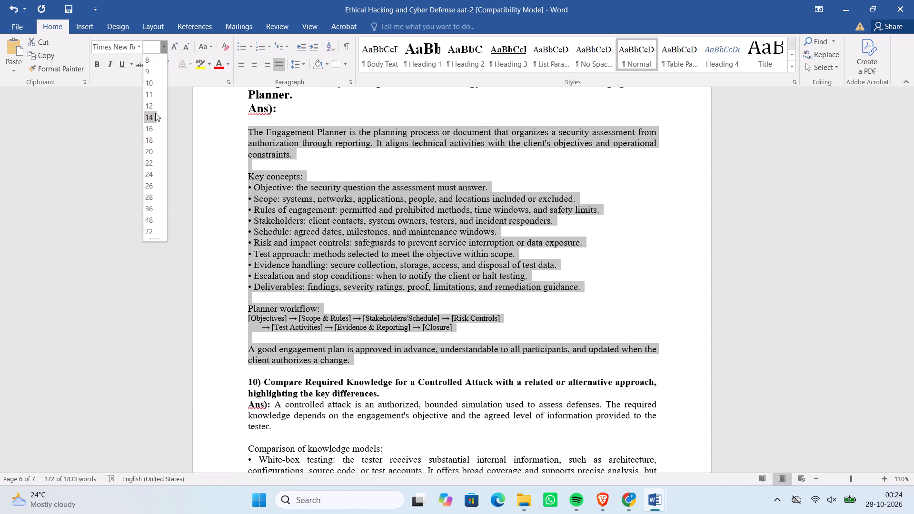
left_click(163, 46)
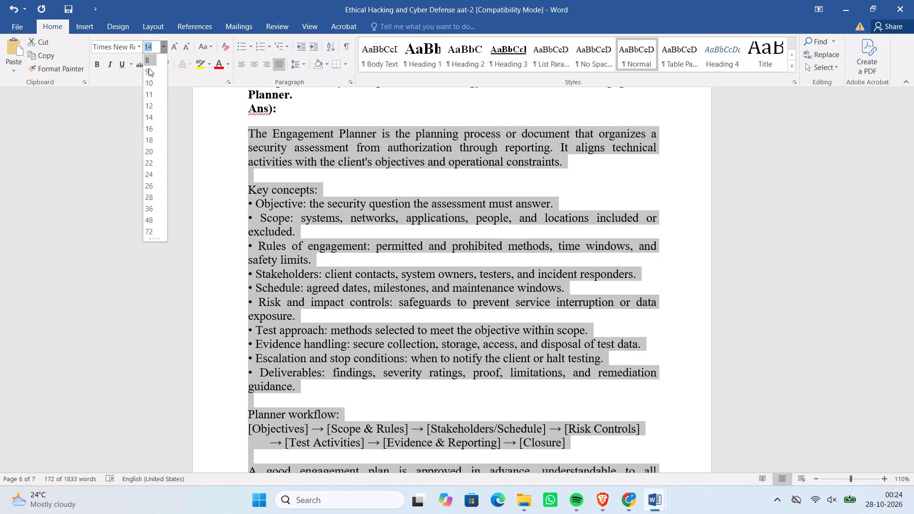
left_click(149, 104)
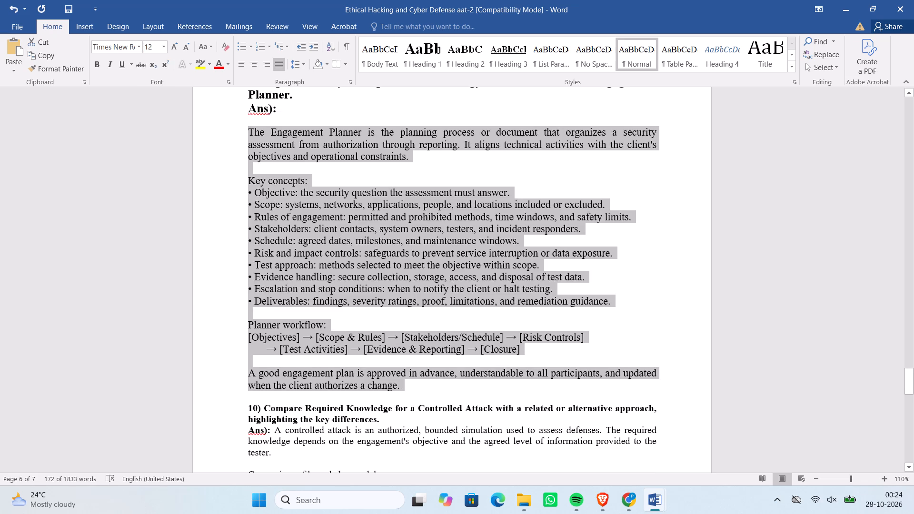
Make the "Key concepts:" and "Planner workflow:" headings in the ninth answer bold.
left_click(350, 177)
left_click_drag(308, 183, 247, 176)
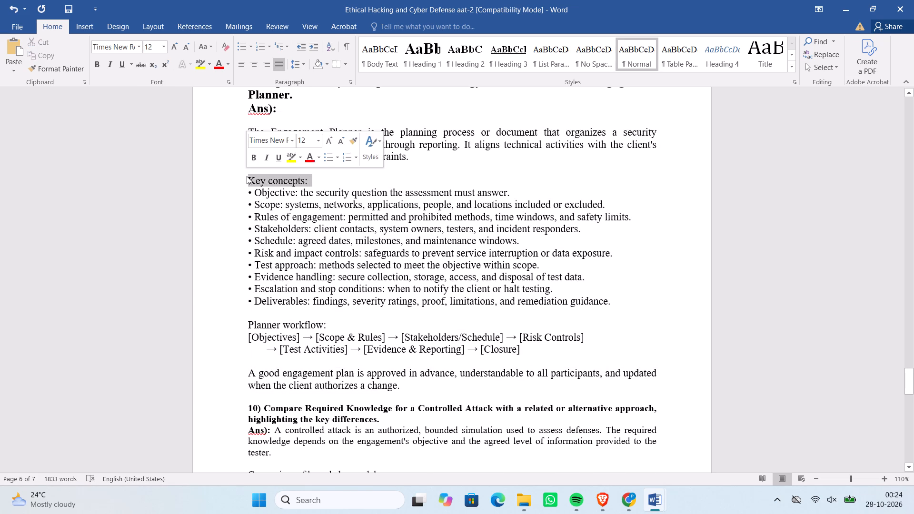
key("ctrl+b")
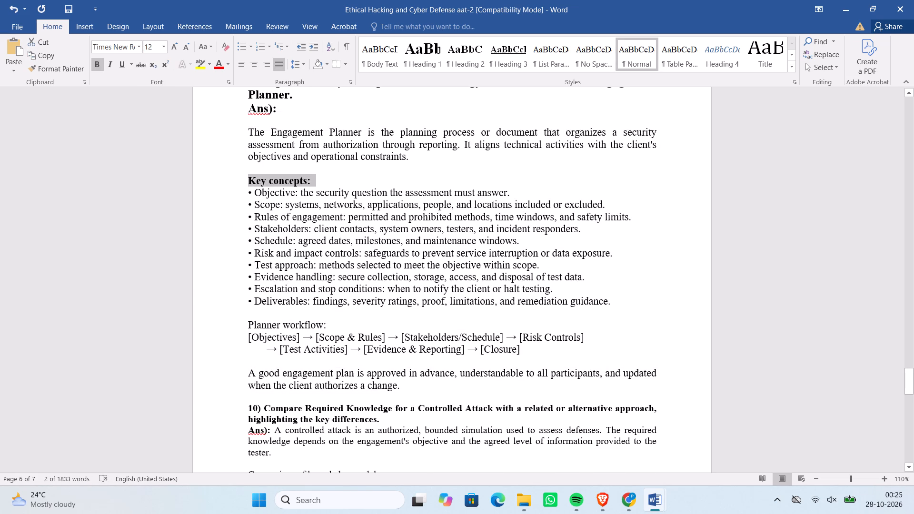
left_click_drag(331, 324, 242, 327)
key("ctrl+b")
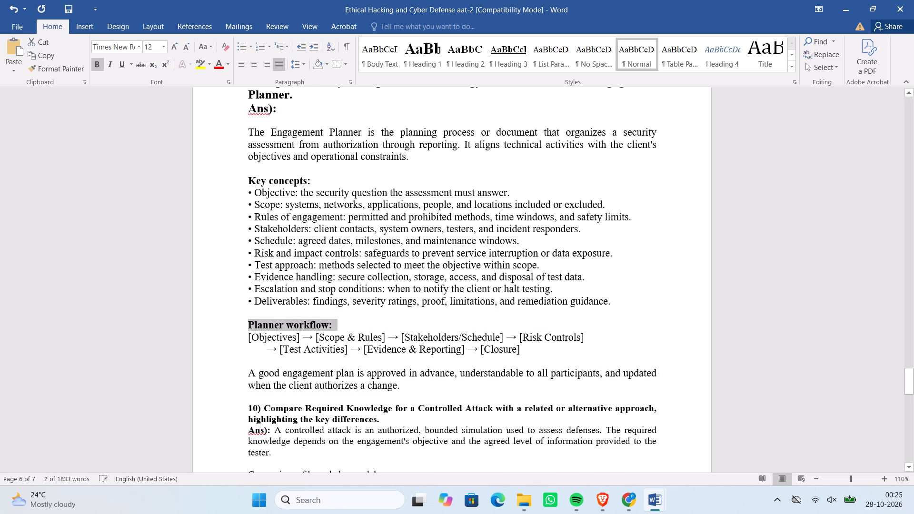
Add an empty line below "Planner workflow:" and join its two flow lines into one continuous sequence.
left_click(335, 323)
key("Return")
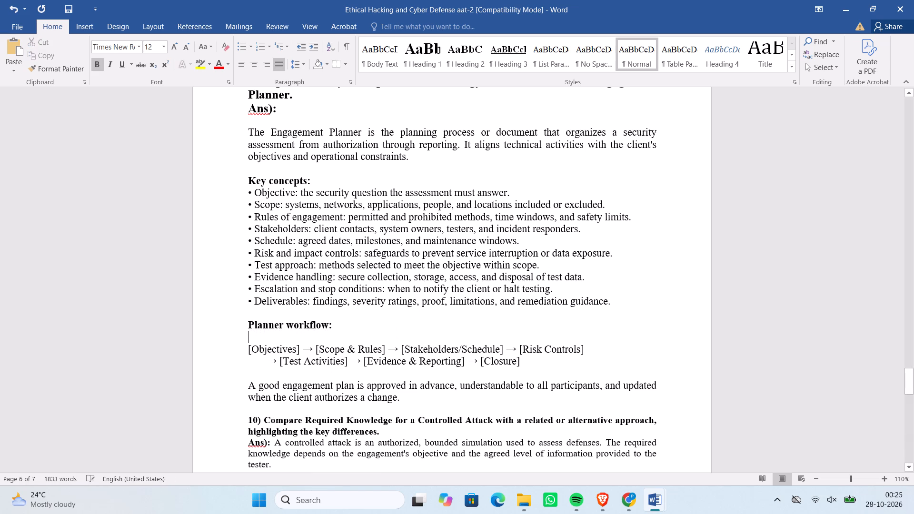
left_click(268, 361)
key("BackSpace")
key("BackSpace")
key("BackSpace")
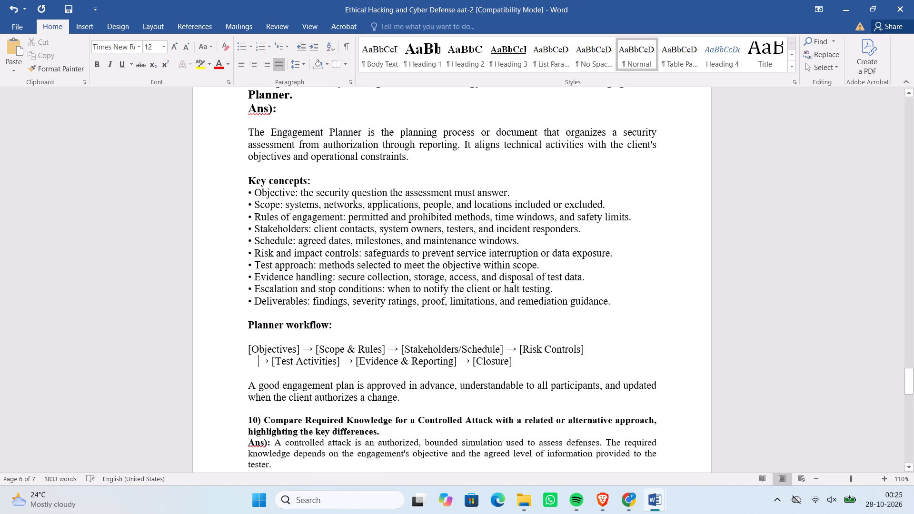
key("BackSpace")
key("BackSpace")
key("BackSpace")
key("BackSpace")
key("BackSpace")
key("space")
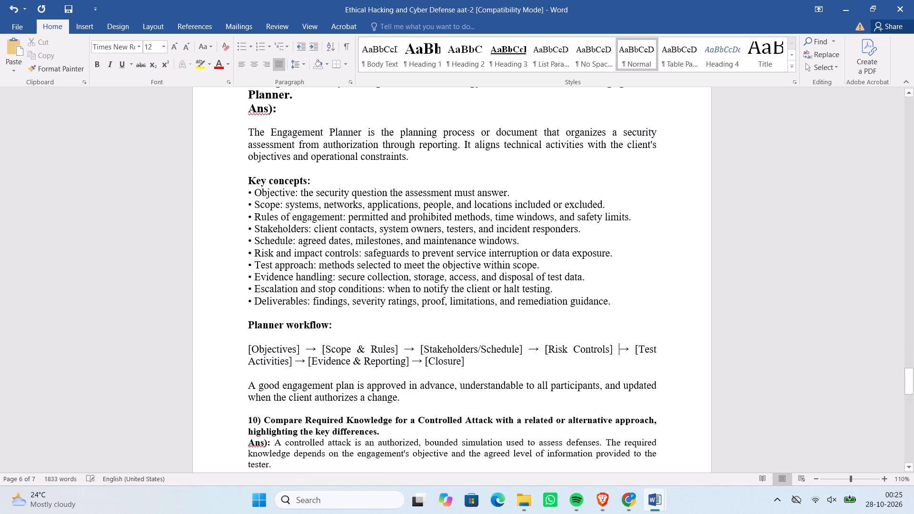
Review the layout of answers 7 to 9 for consistent headings, spacing and flow sketches.
scroll(340, 376, "down", 1)
scroll(332, 267, "up", 1)
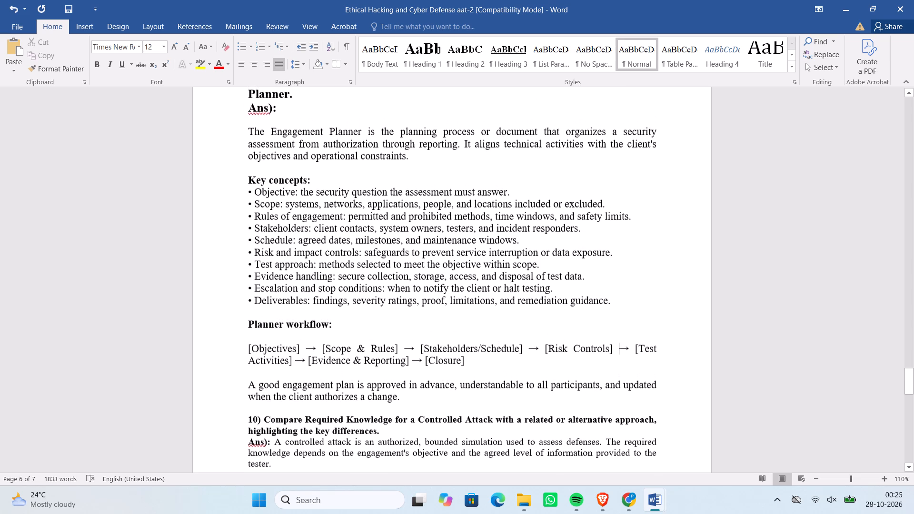
scroll(332, 267, "up", 19)
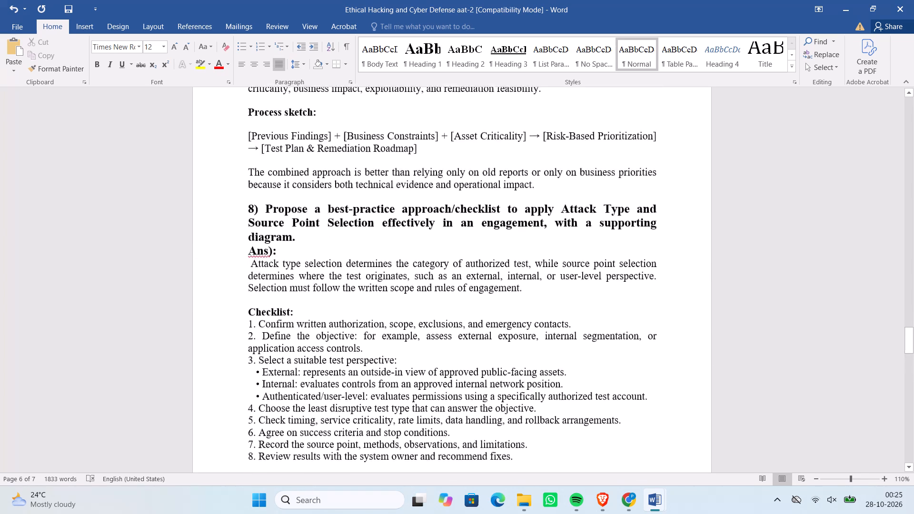
scroll(332, 270, "up", 12)
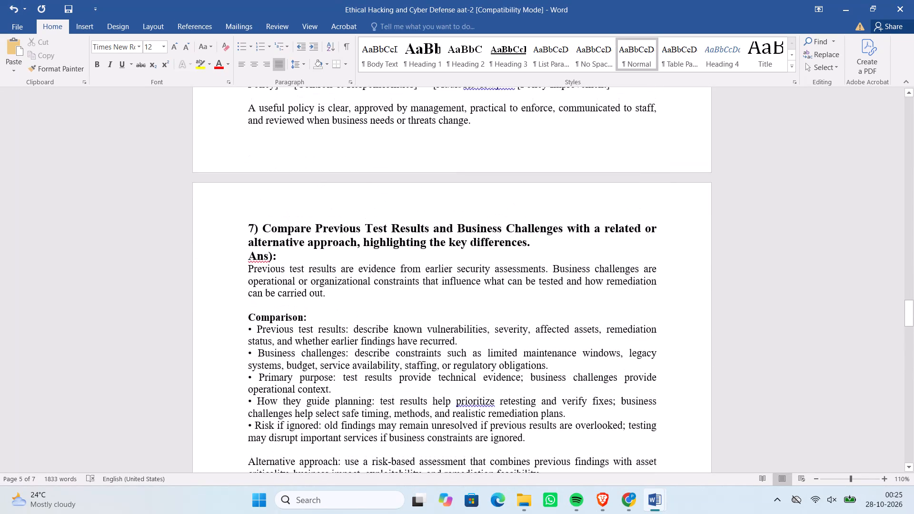
scroll(332, 271, "down", 20)
scroll(332, 271, "down", 11)
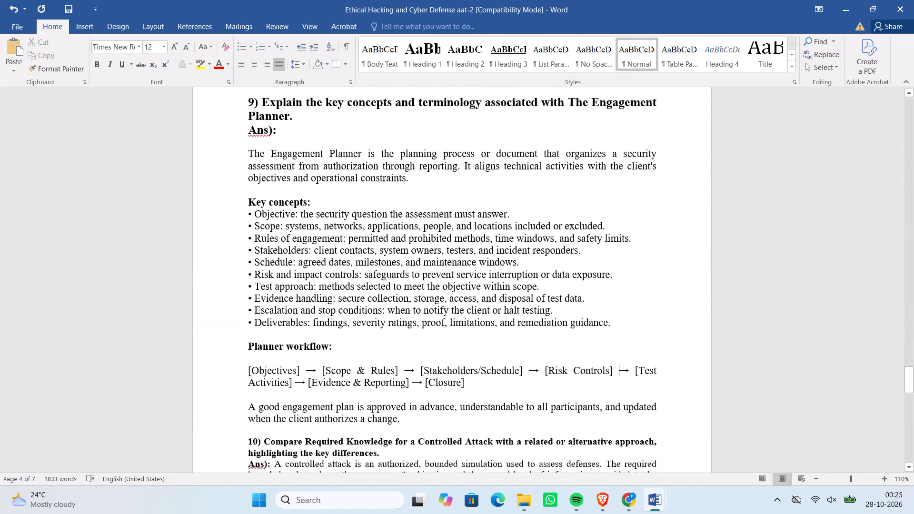
Set question 10 and its "Ans):" label to font size 14.
scroll(333, 265, "down", 4)
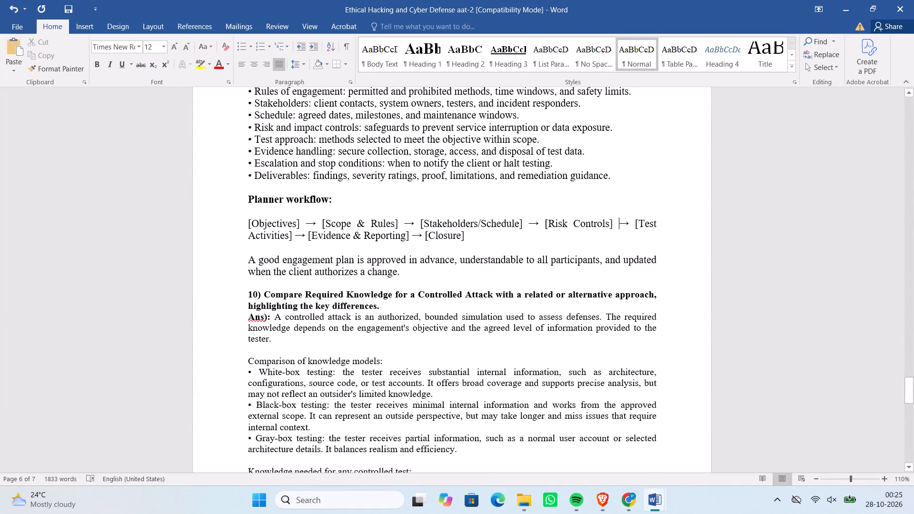
left_click_drag(270, 316, 236, 292)
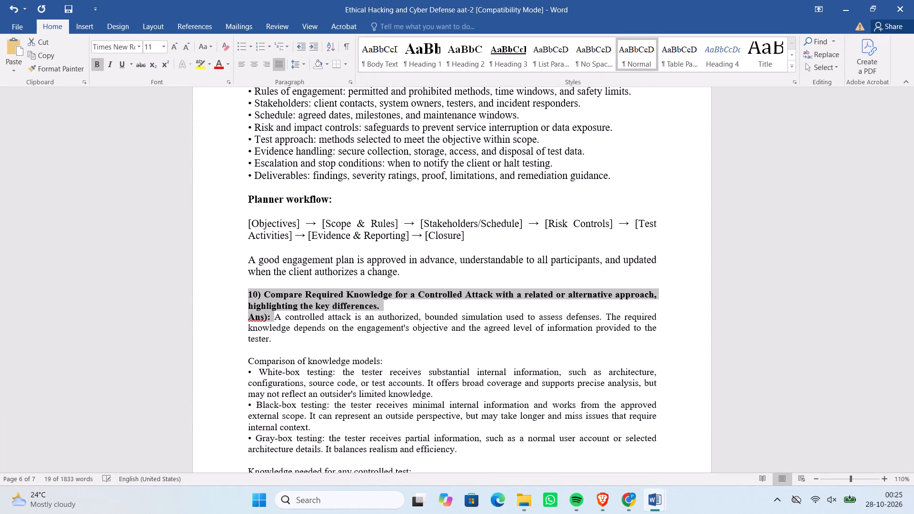
left_click(165, 49)
left_click(157, 116)
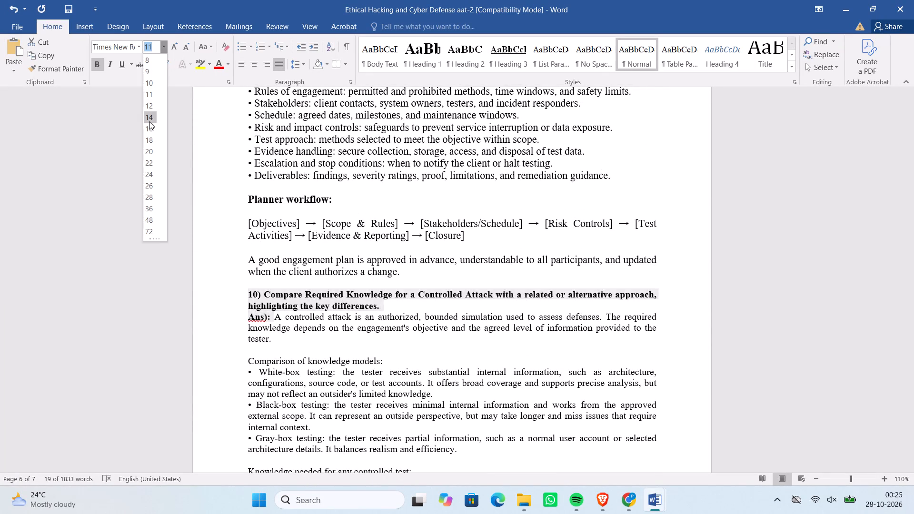
left_click(149, 121)
Start the tenth answer's text on a new line below its "Ans):" label.
left_click(276, 322)
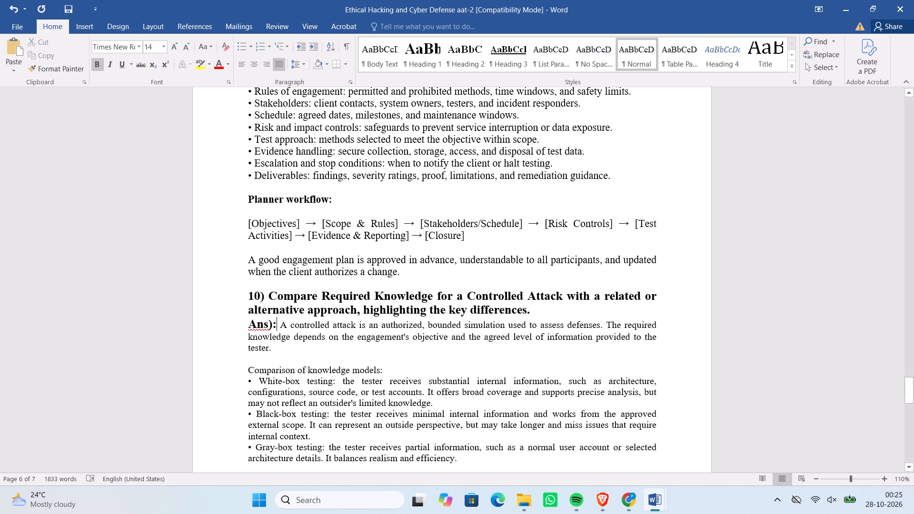
key("Return")
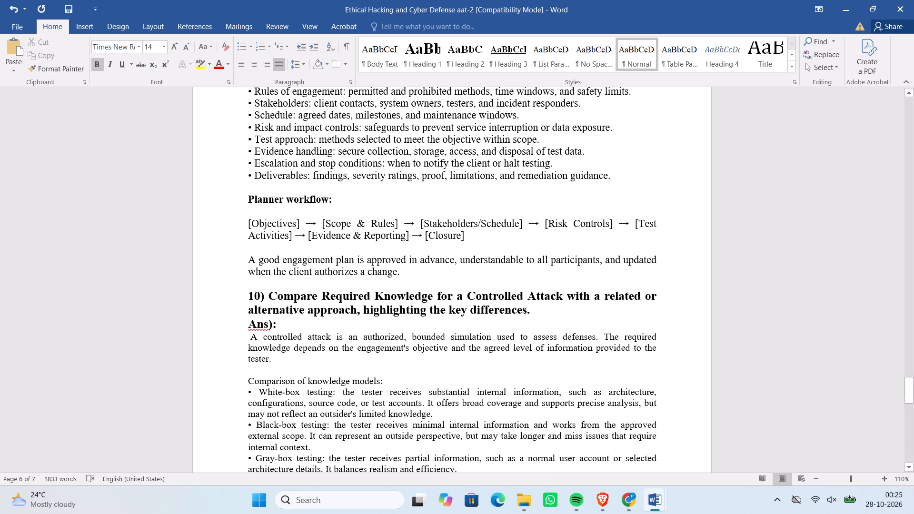
Set the whole tenth answer, from its opening paragraph to its closing sentence, to Times New Roman size 12.
left_click_drag(250, 340, 364, 445)
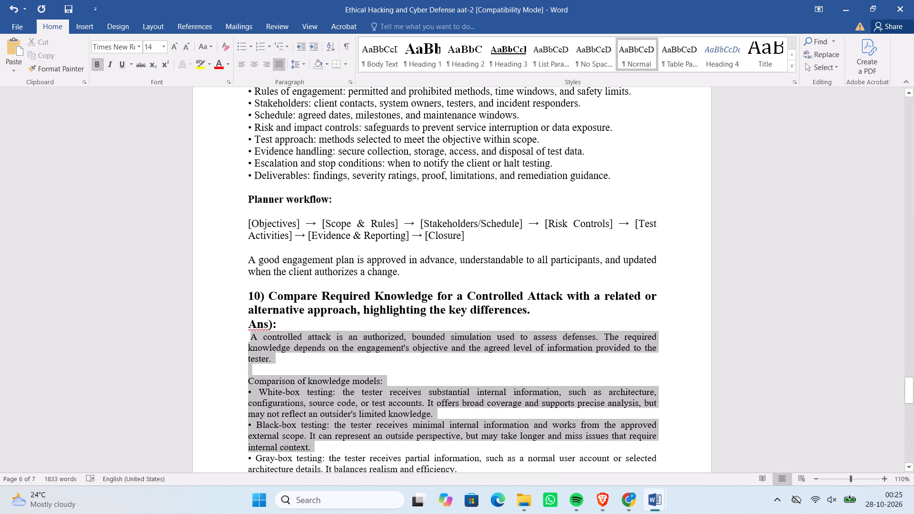
left_click_drag(364, 445, 478, 463)
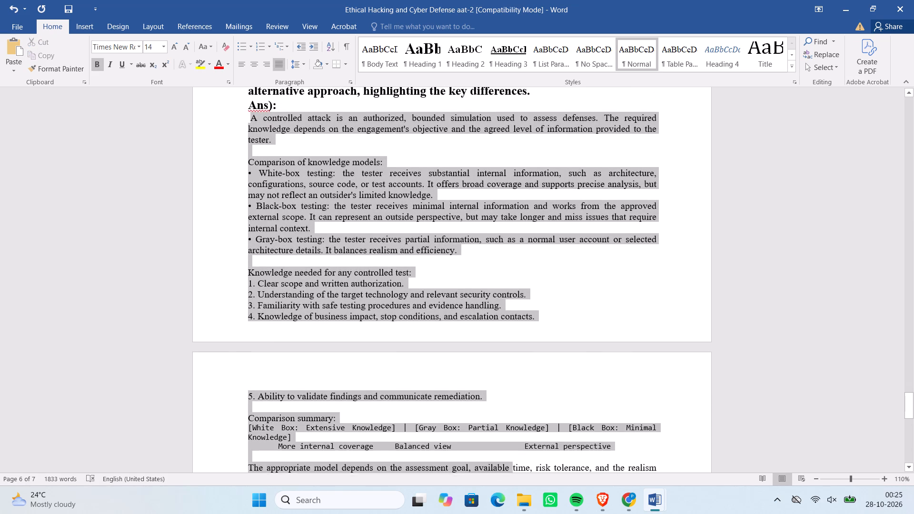
left_click_drag(478, 463, 502, 384)
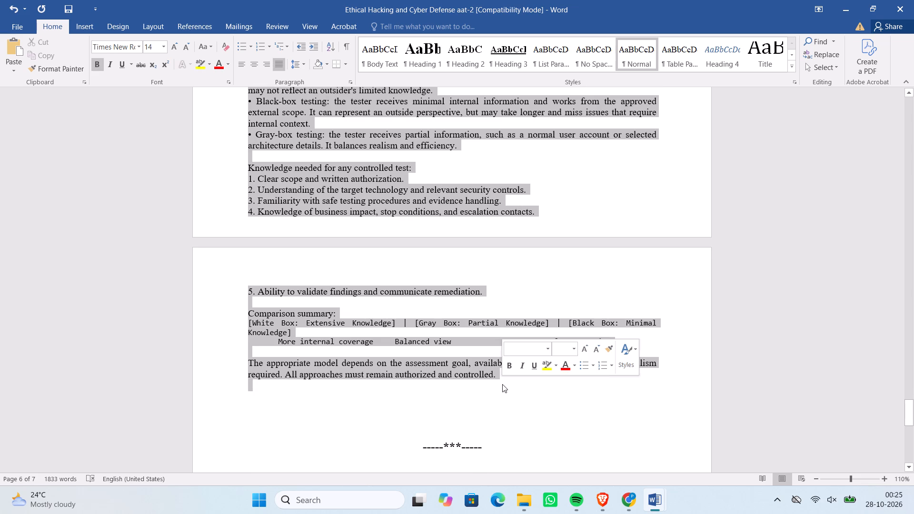
left_click(141, 52)
left_click(132, 119)
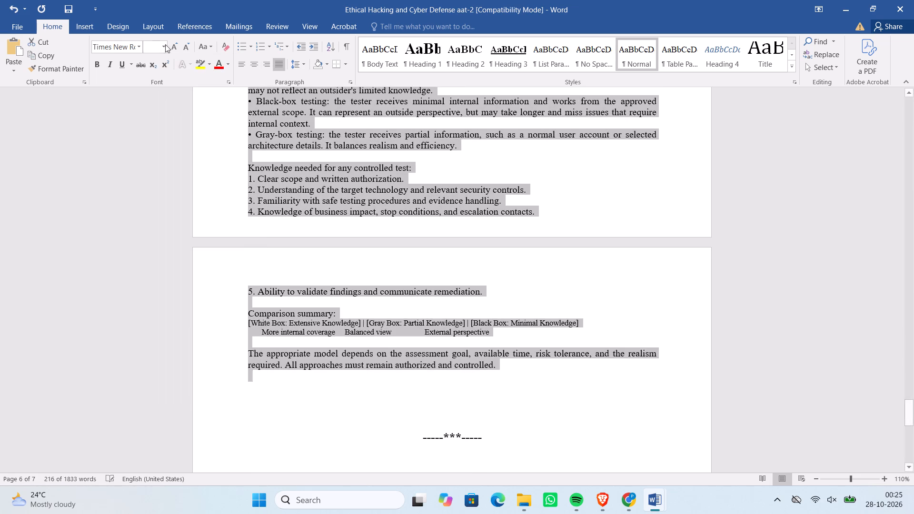
left_click(166, 45)
left_click(150, 100)
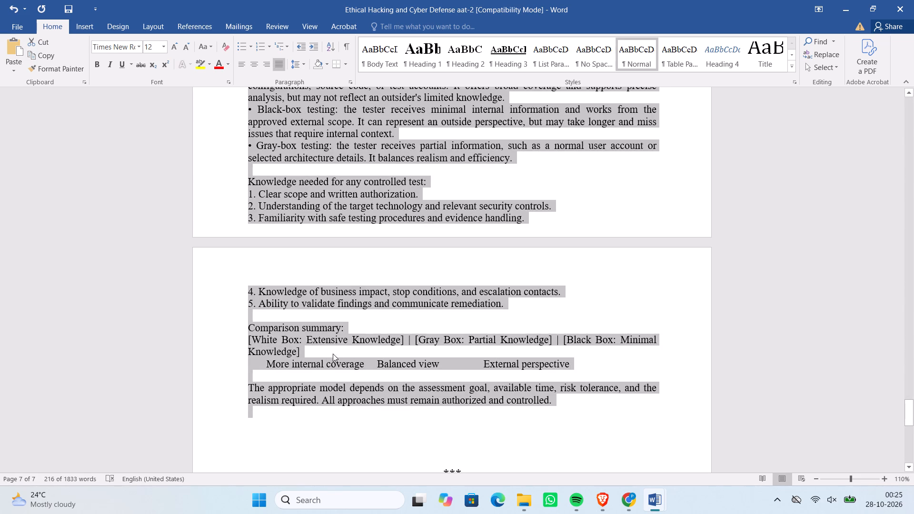
Delete the "More internal coverage, Balanced view, External perspective" line from the tenth answer's comparison summary.
left_click(266, 362)
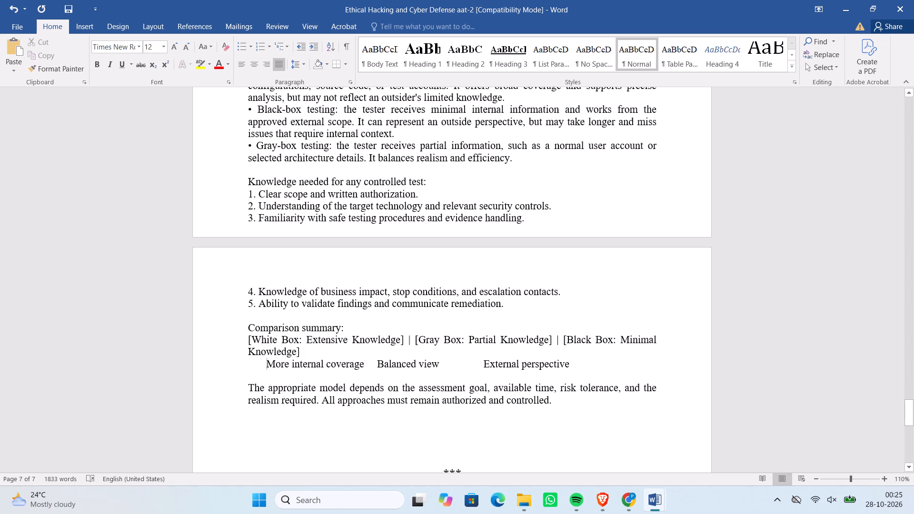
left_click_drag(578, 365, 258, 362)
key("BackSpace")
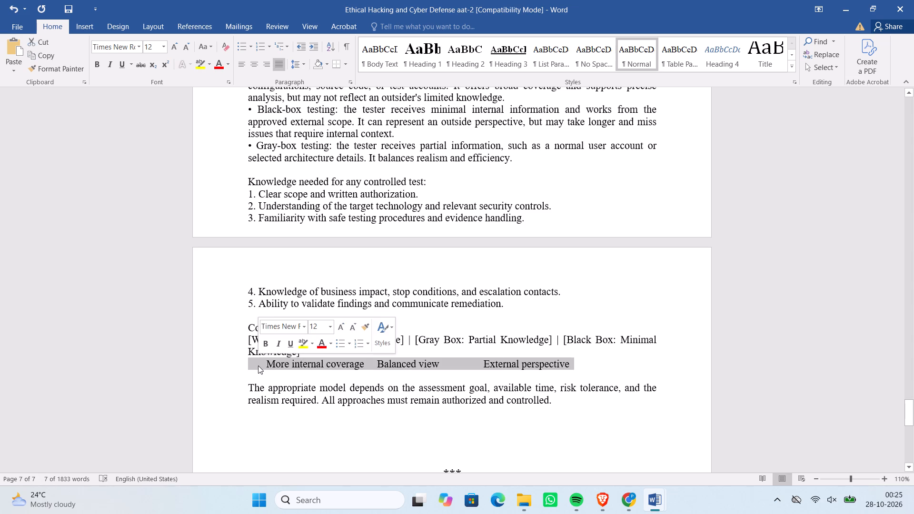
Make the "Comparison summary:" heading in the tenth answer bold and add an empty line below it.
left_click_drag(348, 326, 303, 331)
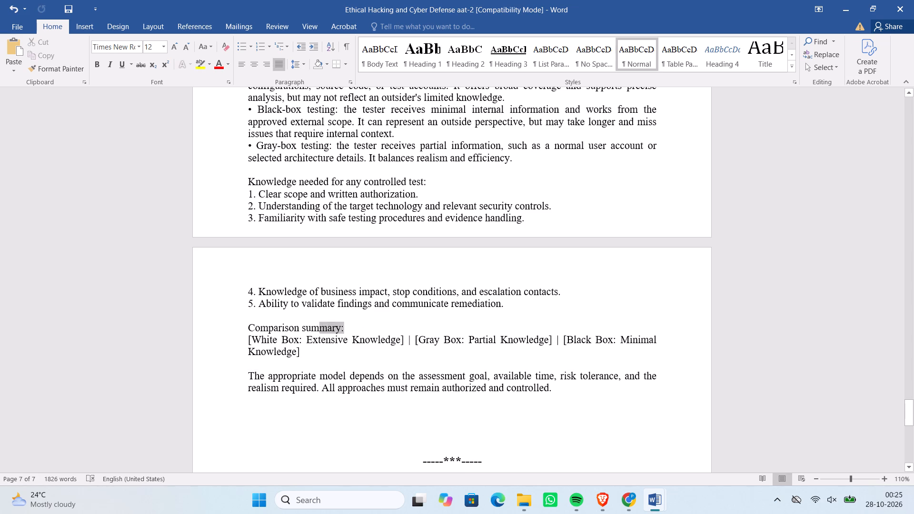
left_click_drag(303, 331, 245, 331)
key("ctrl+v")
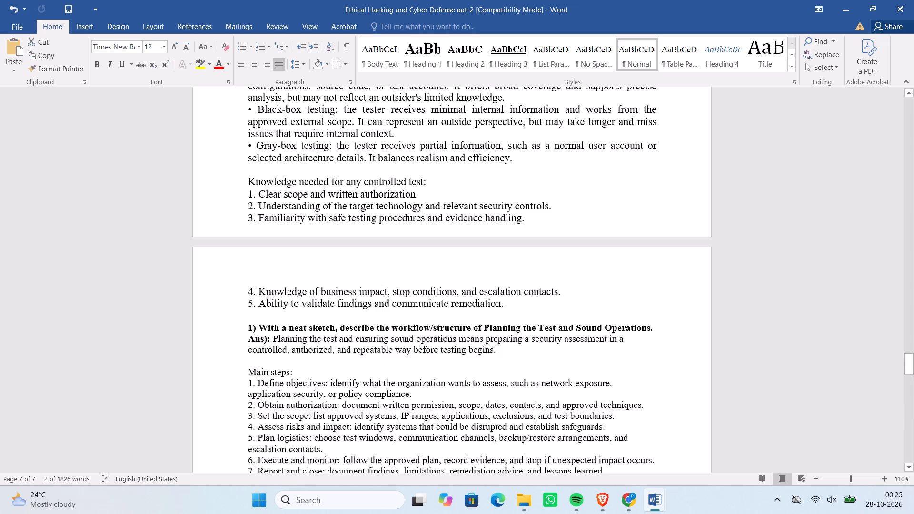
key("ctrl+z")
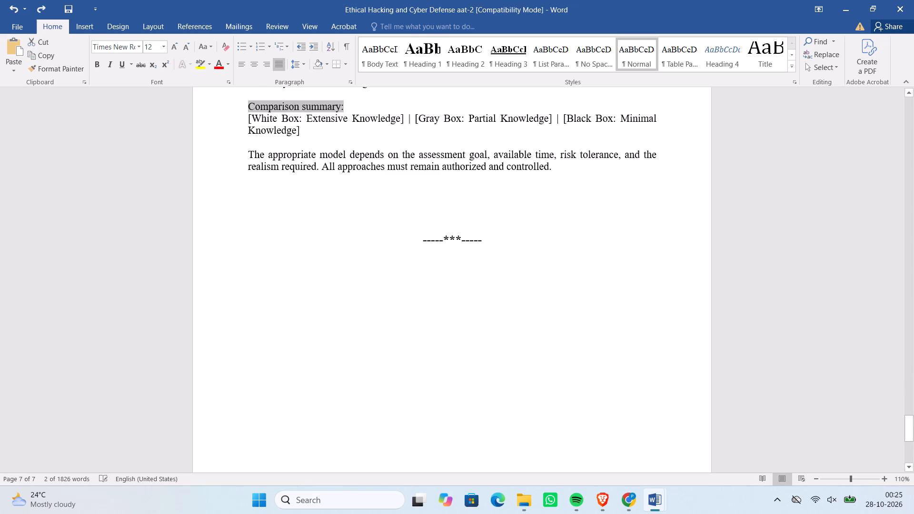
scroll(343, 310, "up", 2)
key("ctrl+b")
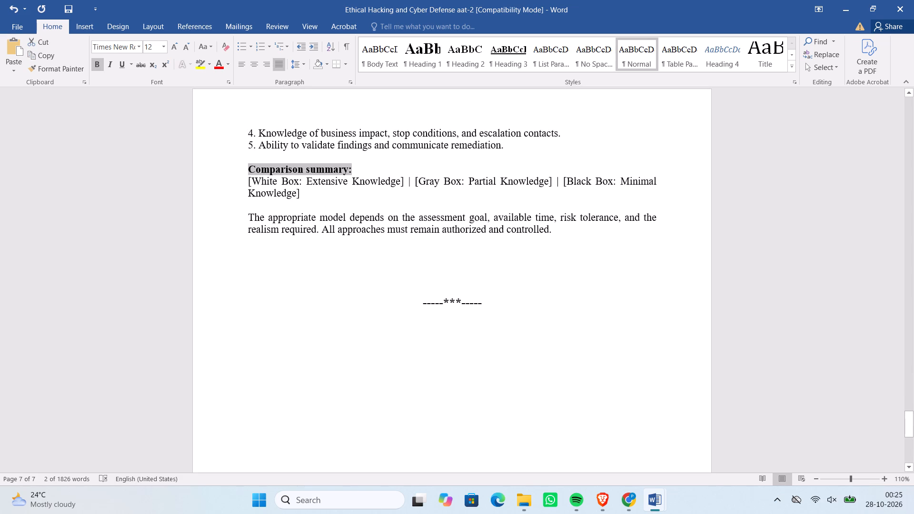
key("Right")
key("Return")
Make the "Knowledge needed for any controlled test:" heading in the tenth answer bold.
scroll(367, 273, "up", 6)
left_click_drag(432, 213, 387, 217)
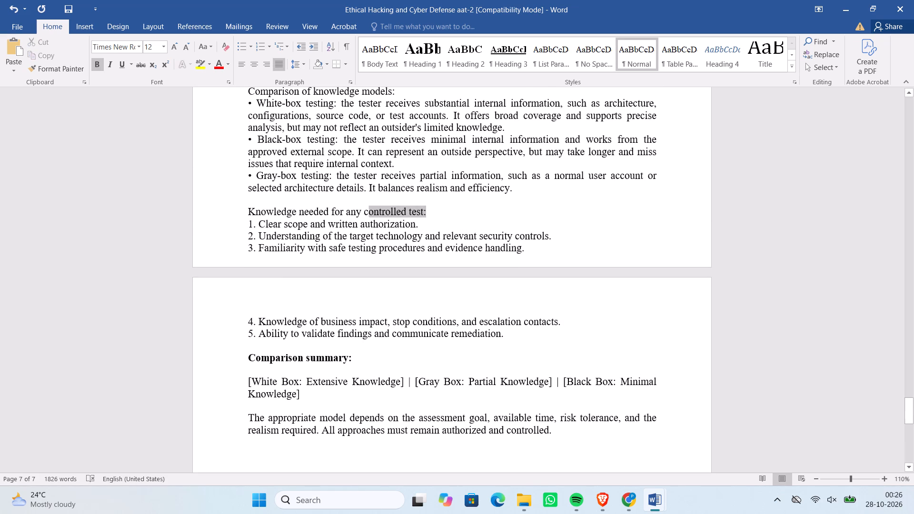
left_click_drag(387, 217, 257, 208)
key("ctrl+b")
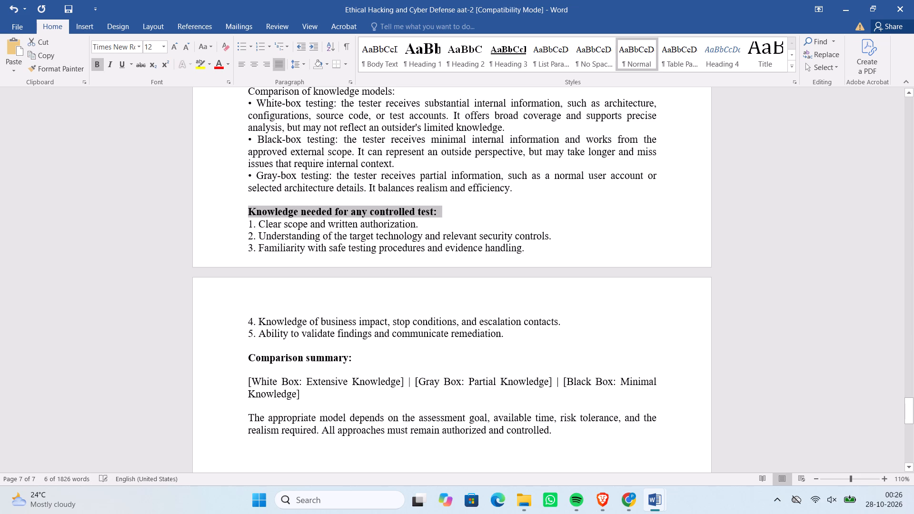
Insert four empty lines after the gray-box testing bullet to move "Knowledge needed for any controlled test:" onto the next page.
scroll(401, 228, "up", 3)
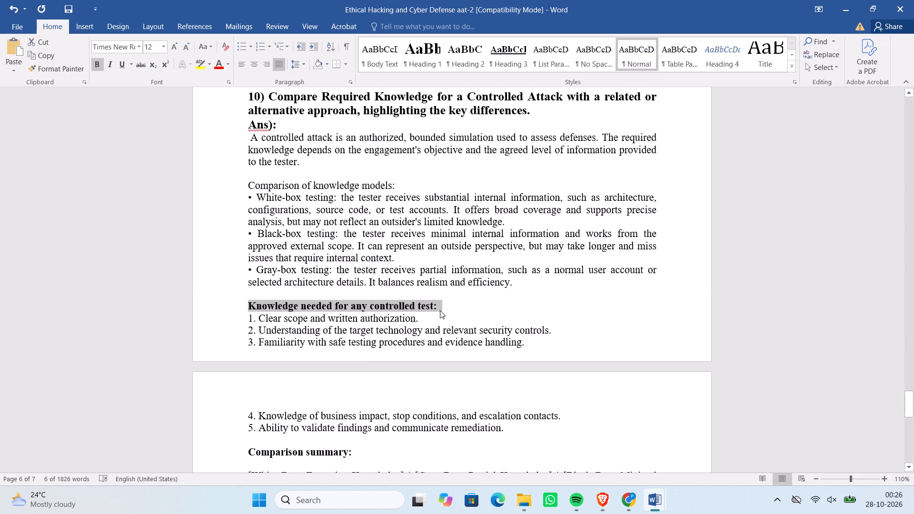
left_click(514, 287)
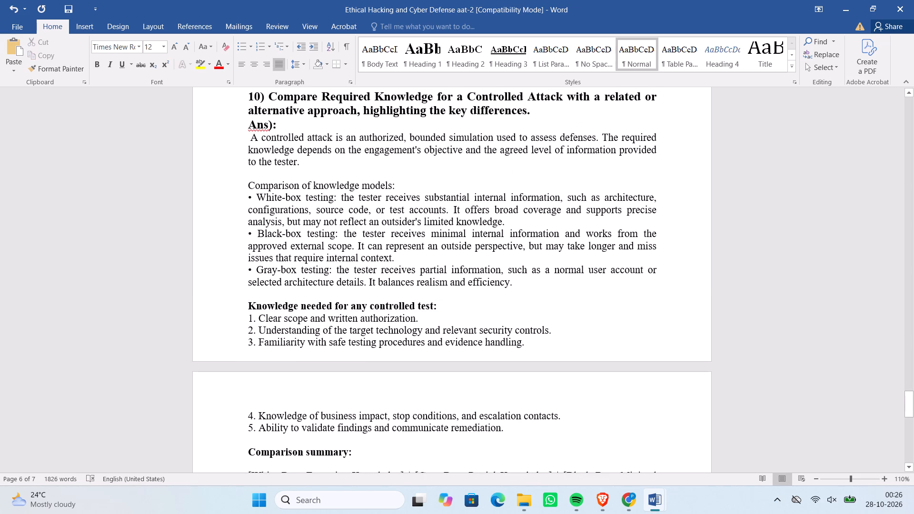
key("Return")
key("Return")
key("Return")
key("Return")
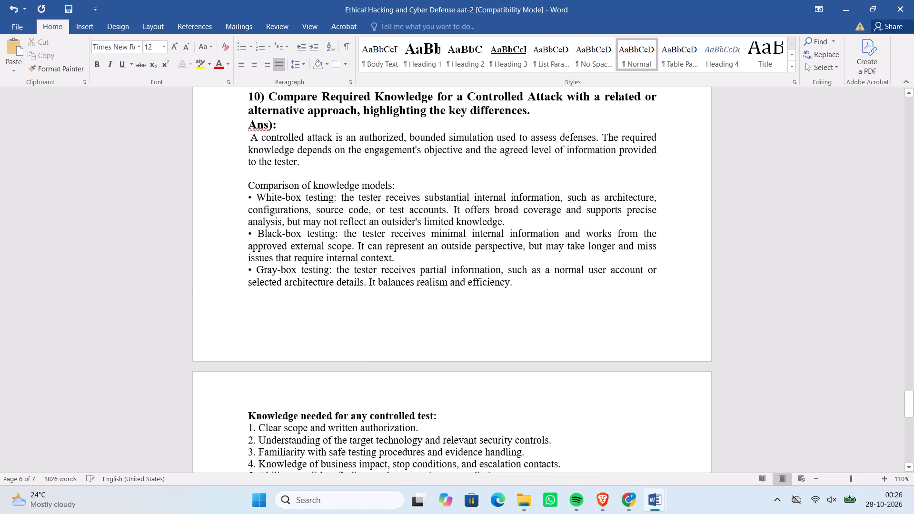
Make the "Comparison of knowledge models:" heading in the tenth answer bold.
left_click_drag(404, 188, 242, 182)
key("ctrl+b")
Review the tenth answer's layout and the cover page from the start of the document.
scroll(318, 172, "up", 3)
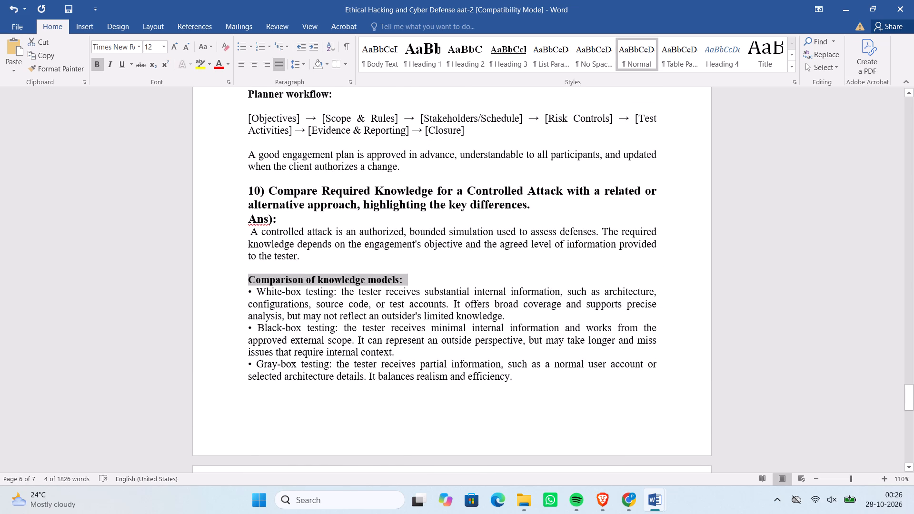
scroll(364, 307, "down", 9)
scroll(363, 366, "down", 2)
scroll(364, 369, "up", 4)
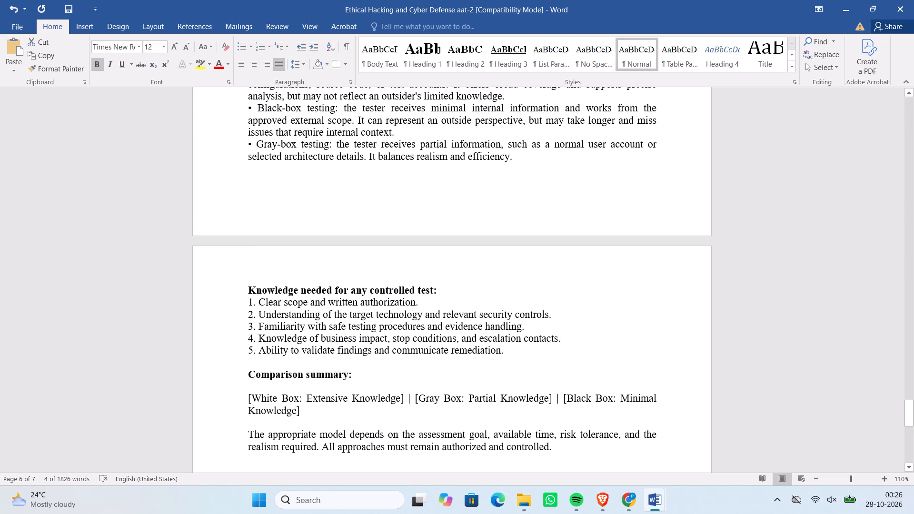
left_click_drag(909, 412, 878, 249)
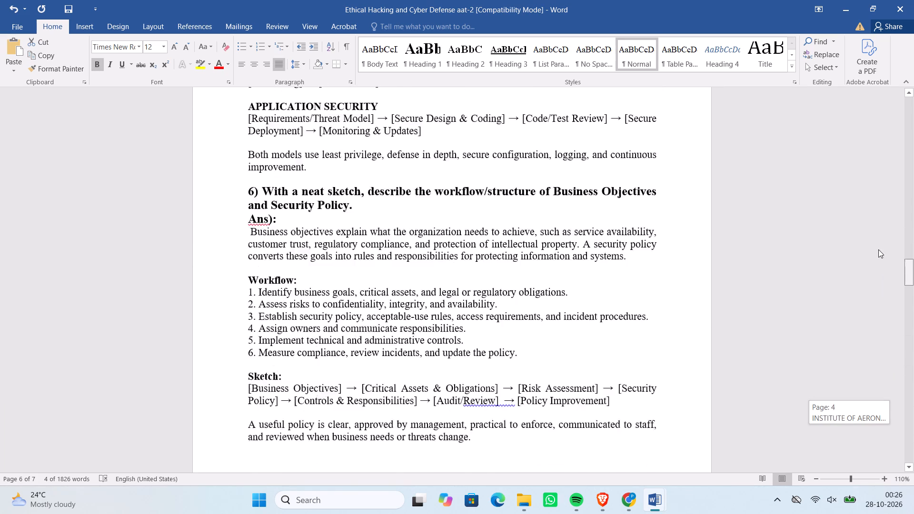
left_click_drag(878, 249, 878, 97)
scroll(526, 250, "down", 1)
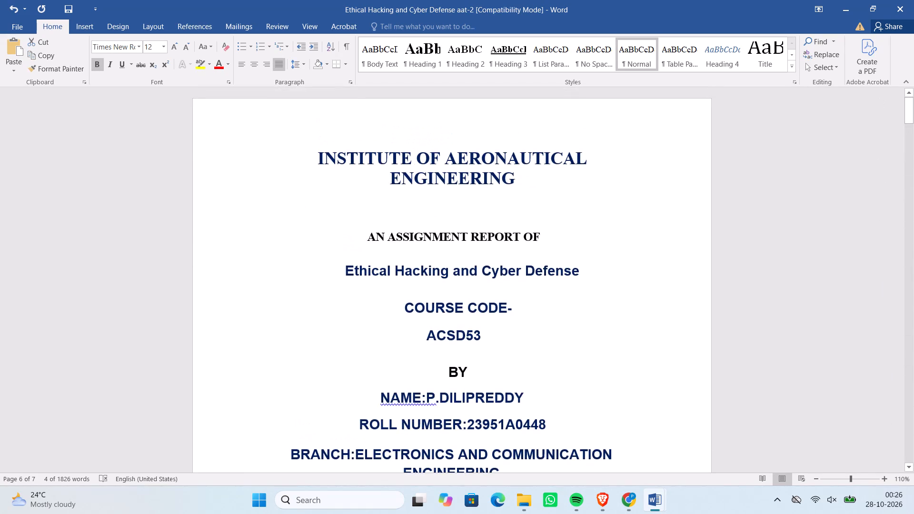
scroll(525, 252, "down", 9)
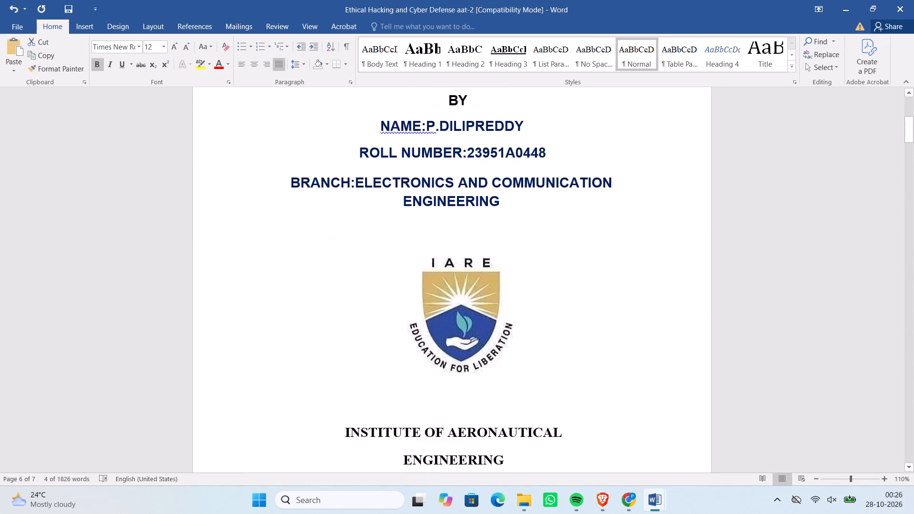
scroll(521, 263, "down", 12)
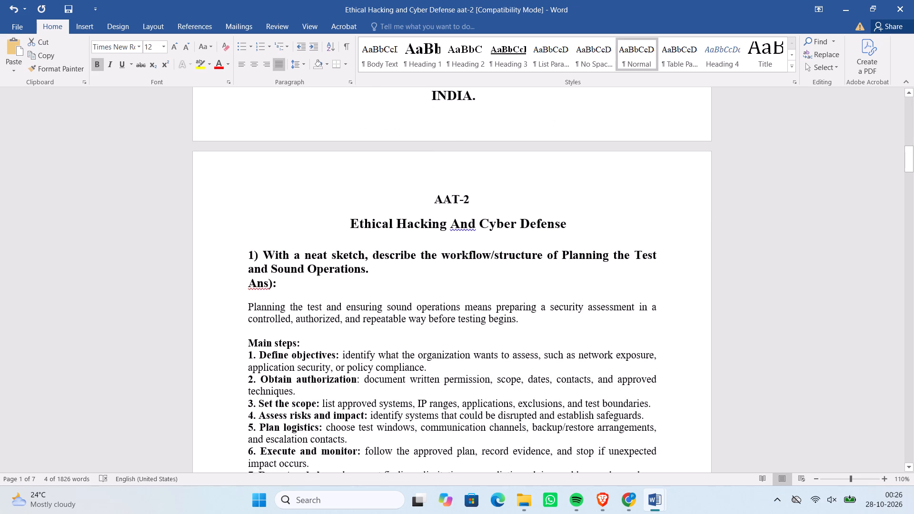
Join the two lines of the first answer's workflow sketch, leaving one space before the arrow to [Schedule and Contacts].
scroll(517, 260, "down", 8)
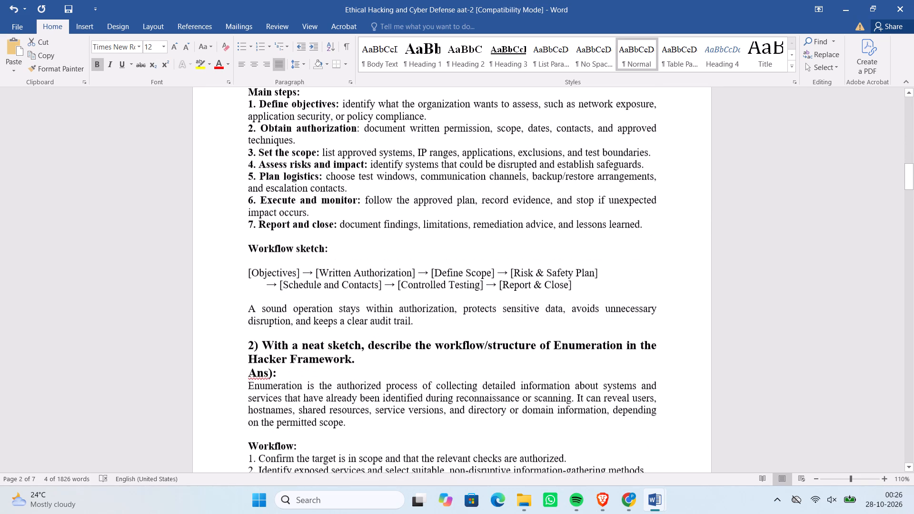
left_click(266, 285)
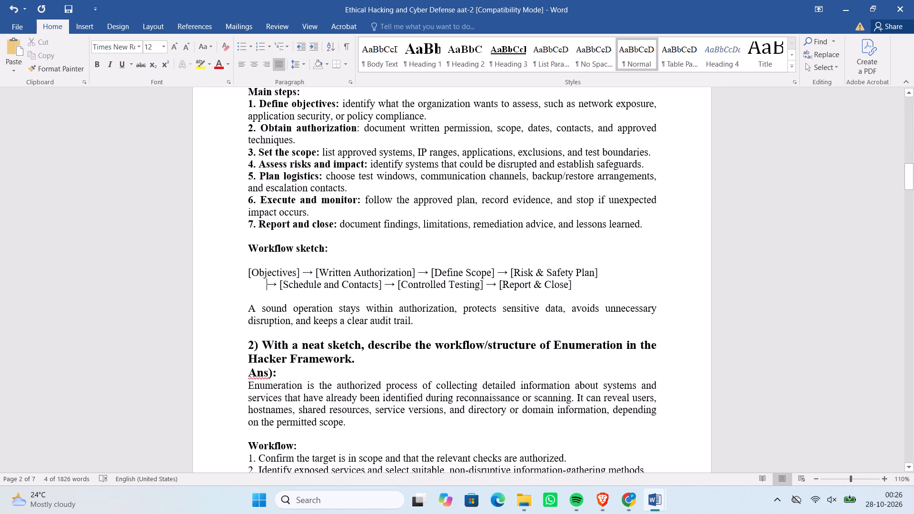
key("BackSpace")
key("BackSpace")
key("BackSpace")
key("BackSpace")
key("BackSpace")
key("BackSpace")
key("BackSpace")
key("BackSpace")
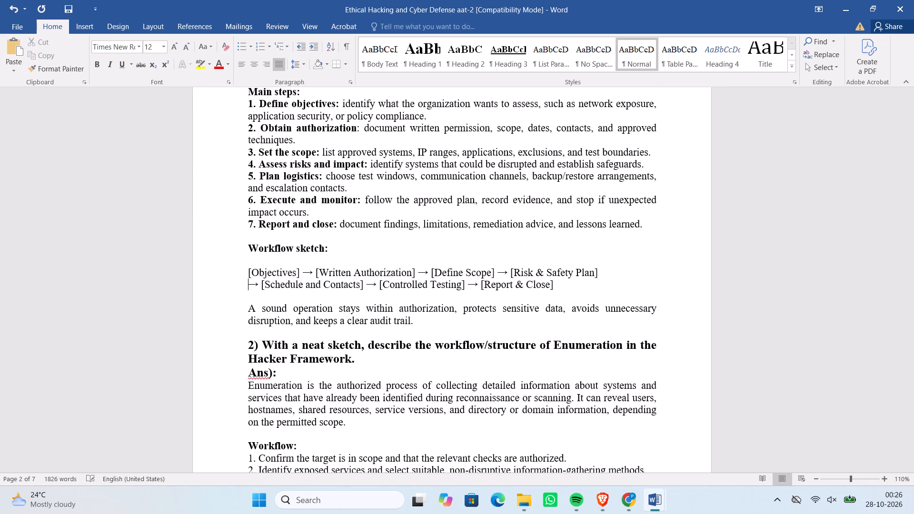
key("space")
Set the second answer's sketch text, from [Approved Targets] to [Risk Assessment & Report], in Times New Roman.
scroll(256, 297, "down", 2)
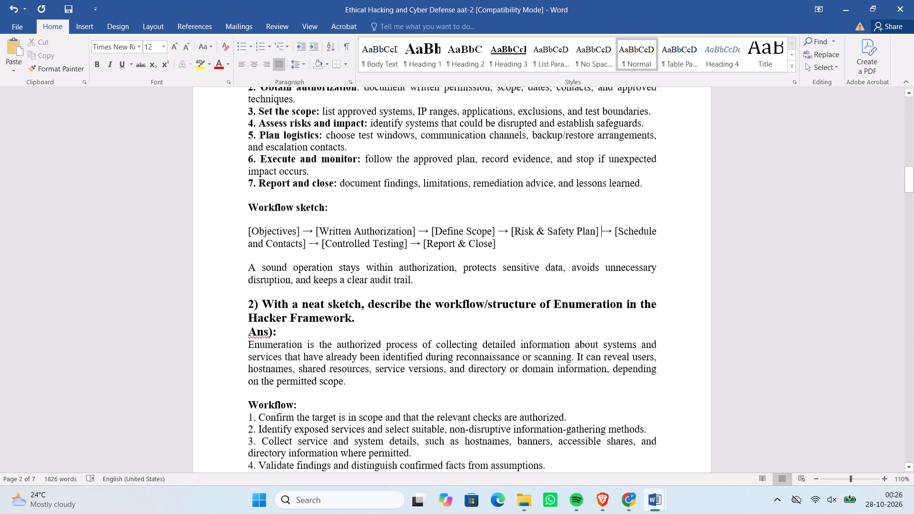
scroll(256, 297, "down", 5)
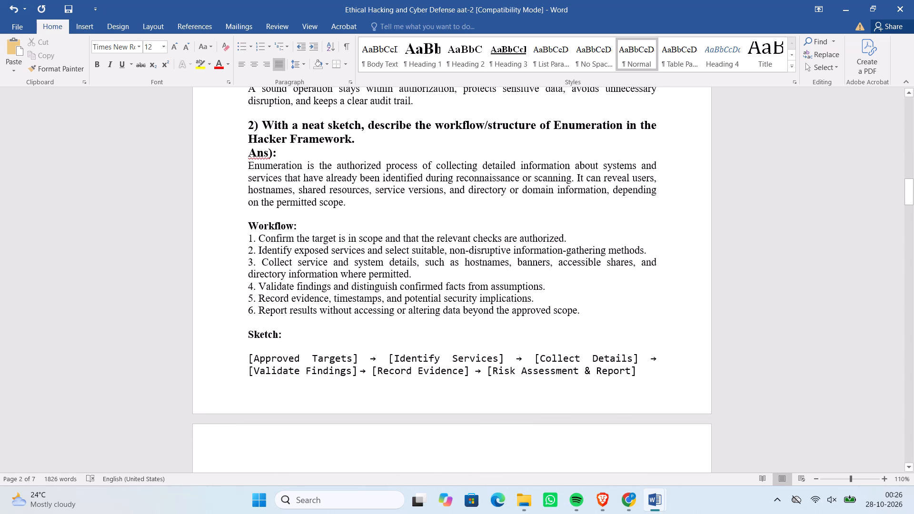
scroll(268, 304, "up", 4)
scroll(269, 309, "down", 2)
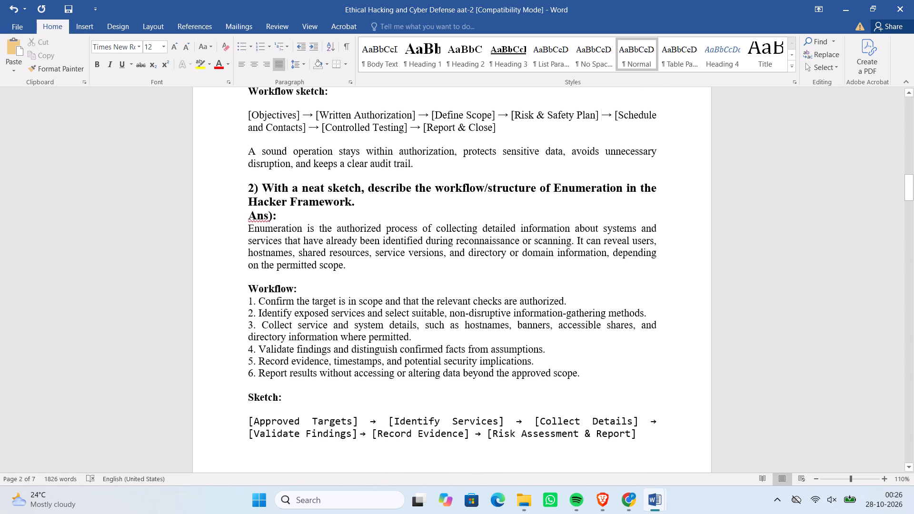
left_click_drag(247, 418, 654, 435)
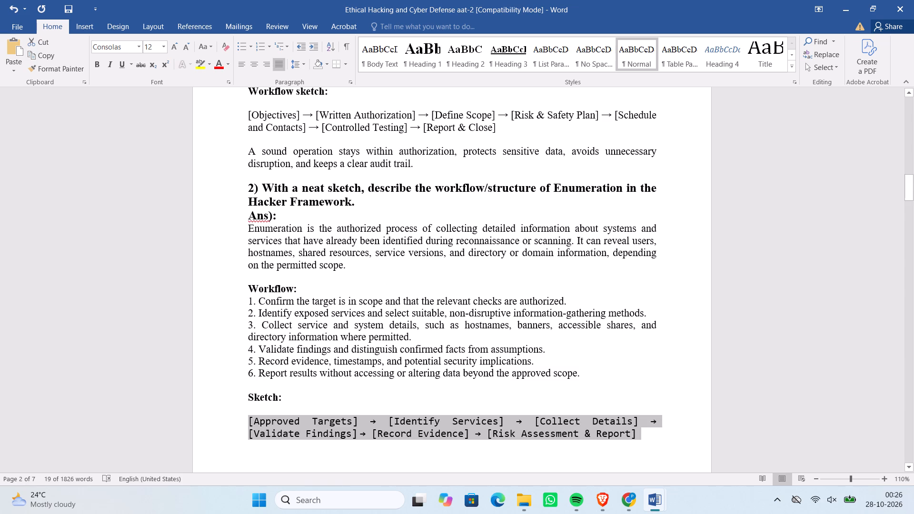
scroll(498, 385, "down", 4)
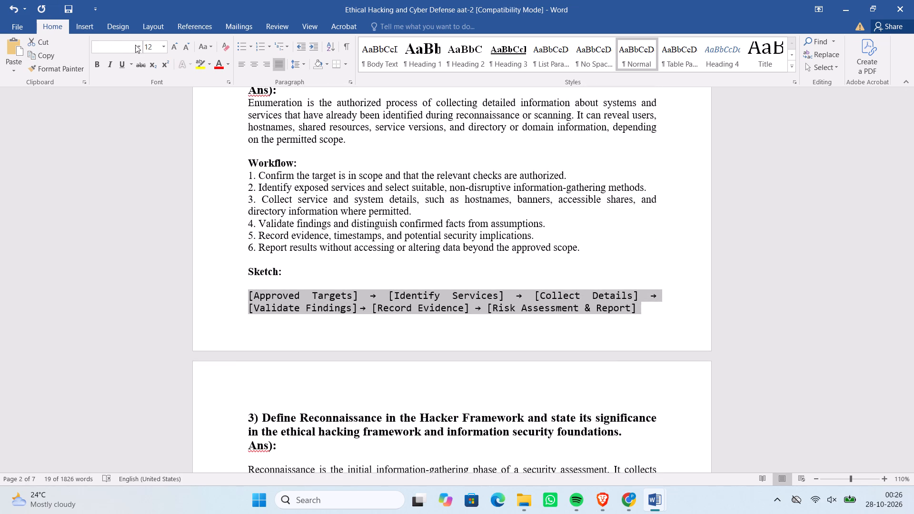
left_click(136, 48)
left_click(129, 111)
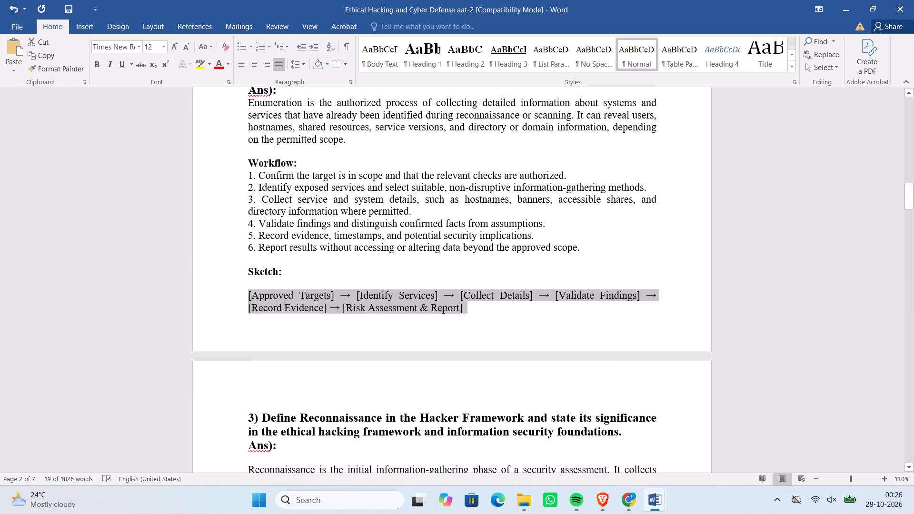
left_click(474, 317)
left_click_drag(476, 316, 250, 102)
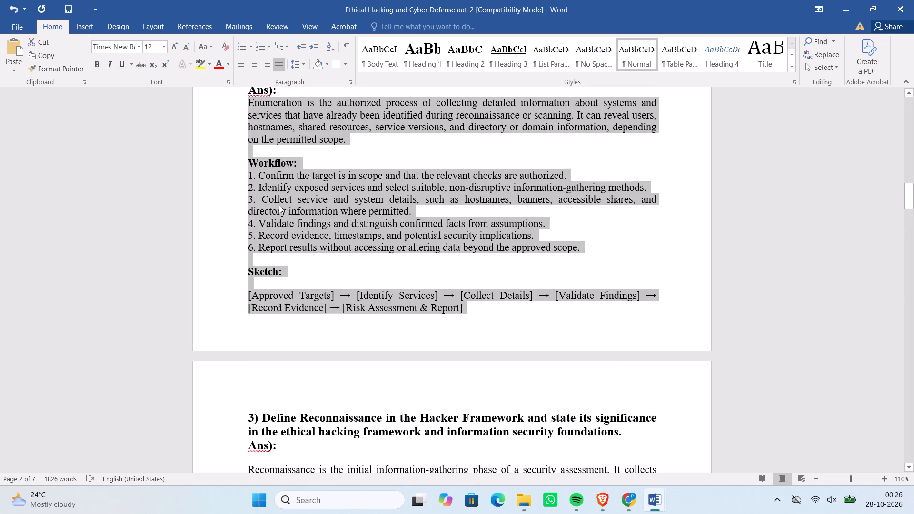
left_click(488, 272)
Set the fourth answer's "Responsible workflow:" heading and flow text in Times New Roman.
scroll(488, 272, "up", 5)
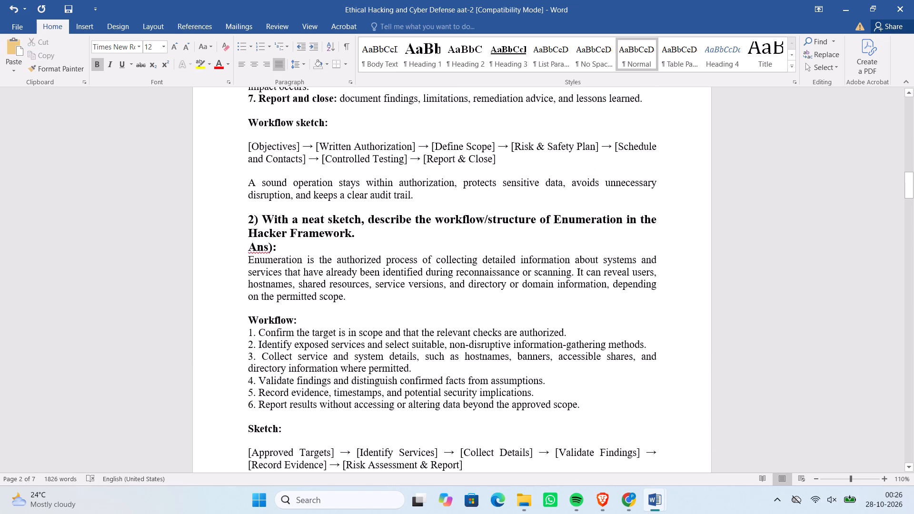
scroll(488, 272, "up", 2)
scroll(488, 272, "down", 8)
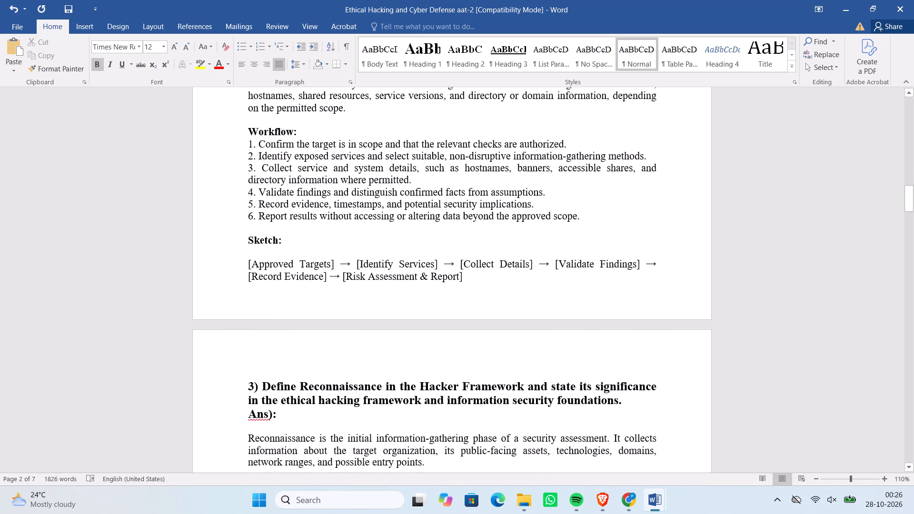
scroll(488, 272, "down", 14)
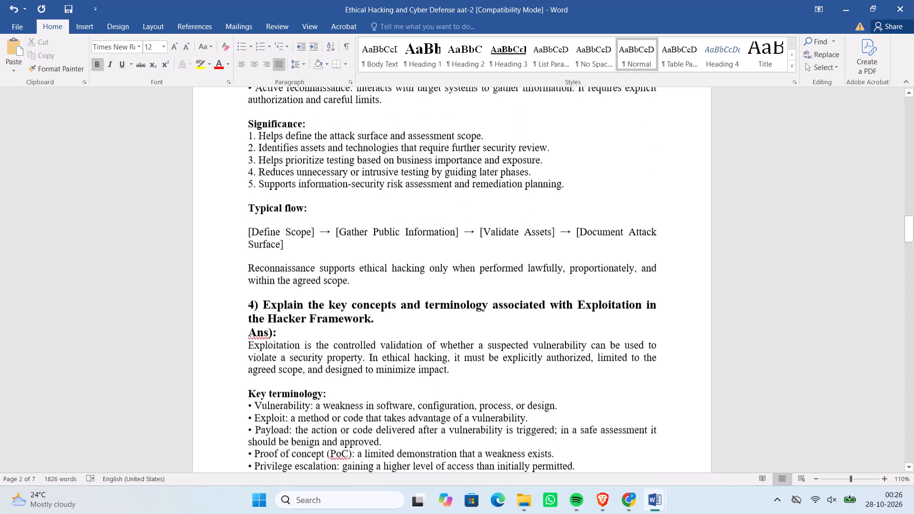
scroll(488, 270, "down", 8)
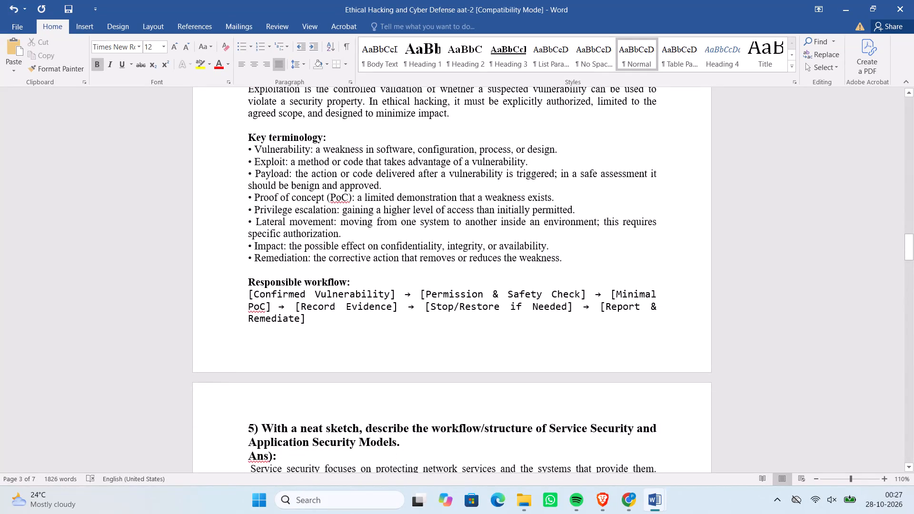
left_click_drag(315, 317, 244, 287)
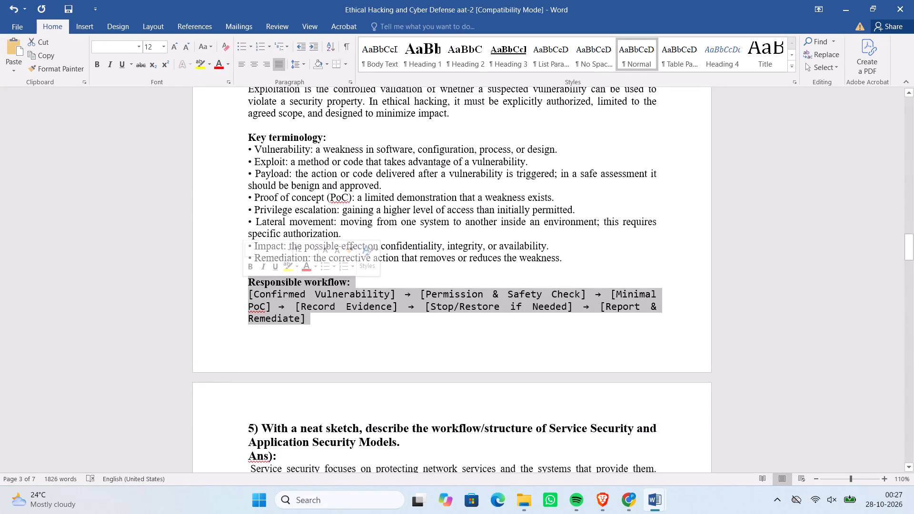
left_click(137, 42)
left_click(133, 116)
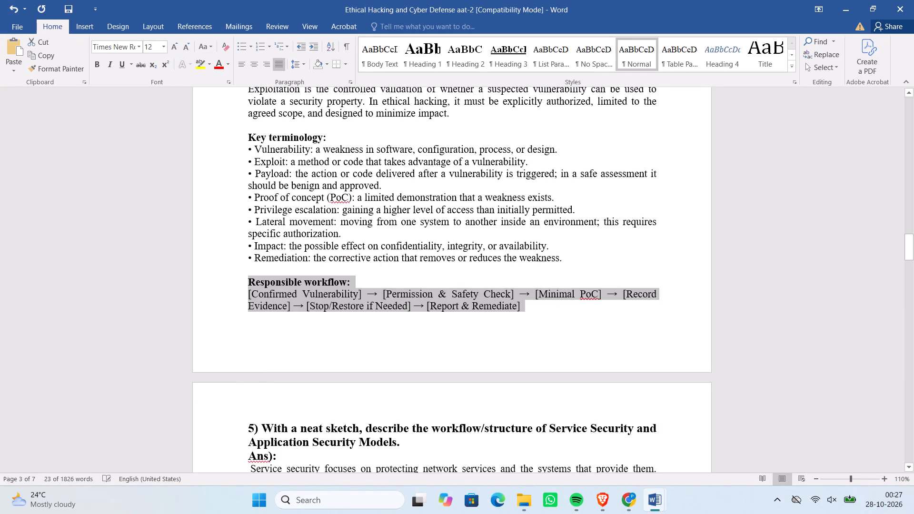
Add an empty line below the "Responsible workflow:" heading in the fourth answer.
left_click(361, 281)
key("Return")
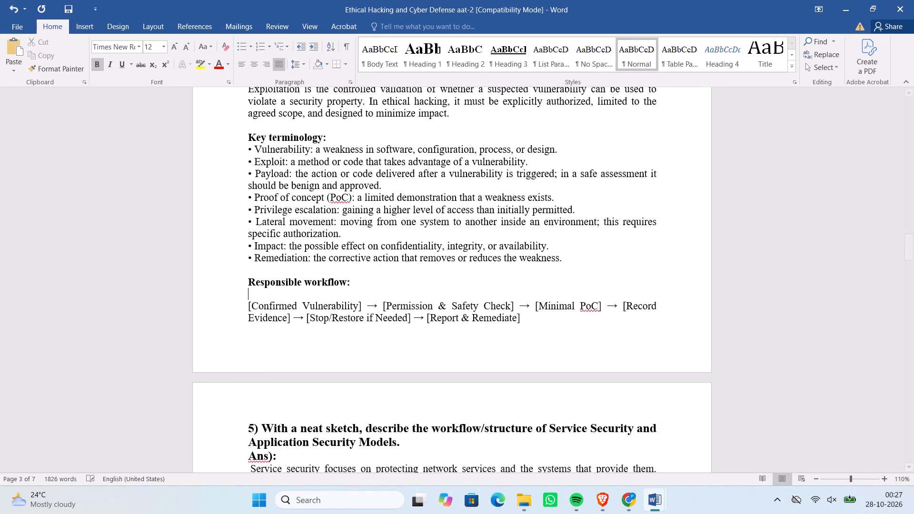
Make the "SERVICE SECURITY" label in the fifth answer's sketch bold.
scroll(380, 291, "down", 3)
scroll(410, 332, "down", 7)
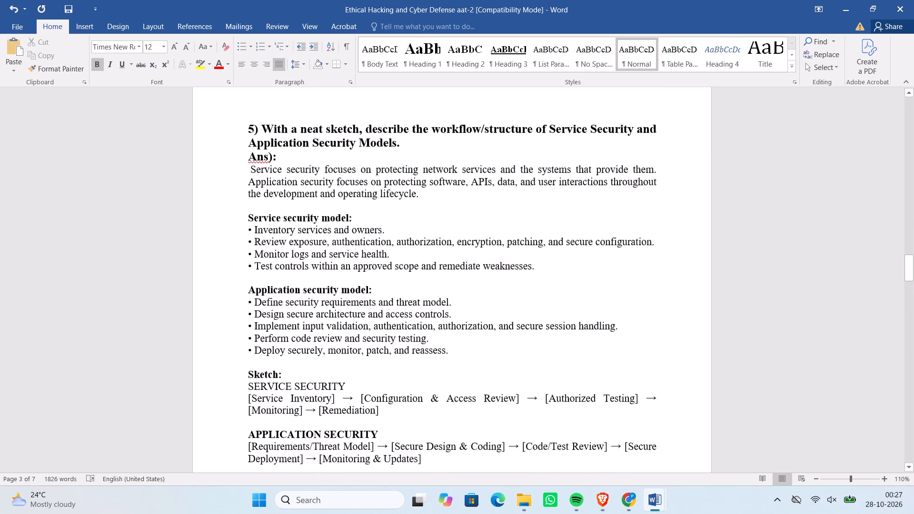
scroll(412, 330, "down", 2)
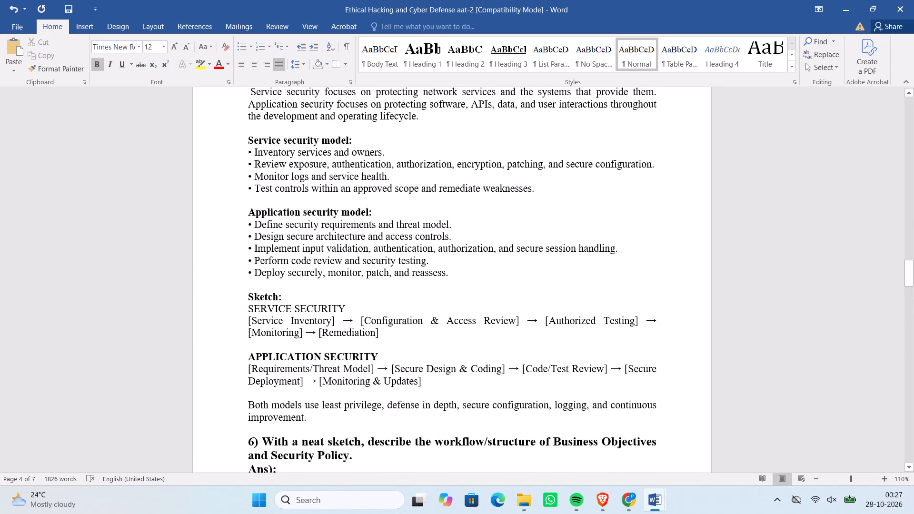
left_click_drag(350, 309, 266, 310)
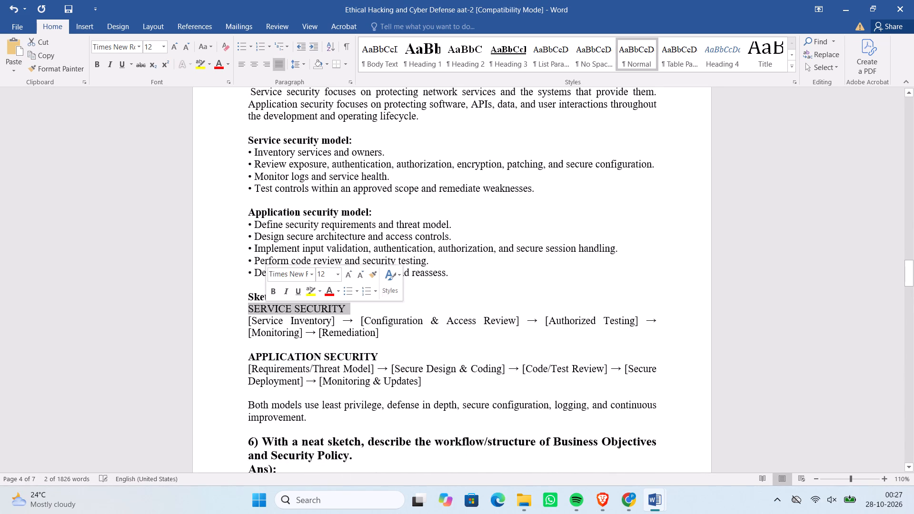
key("ctrl+b")
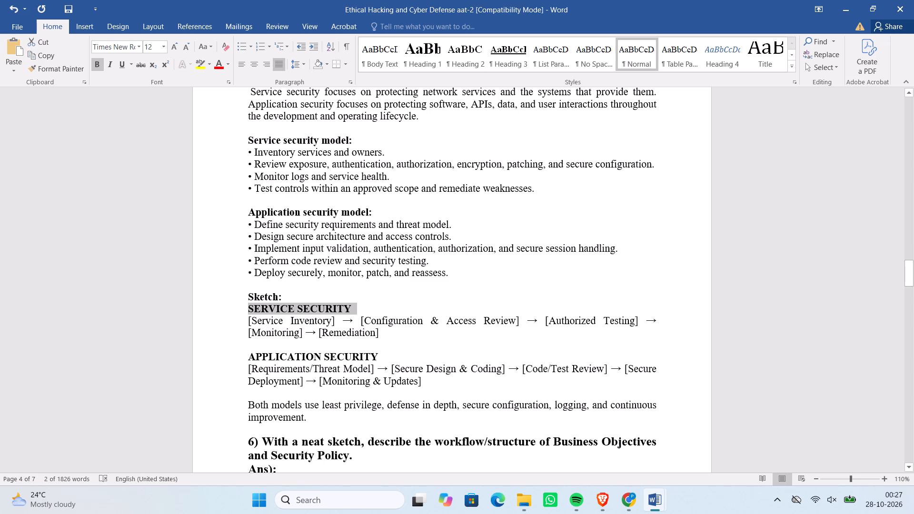
left_click(425, 301)
Review the formatting of the sixth to tenth answers, including their headings, flow sketches and page breaks.
scroll(428, 315, "down", 6)
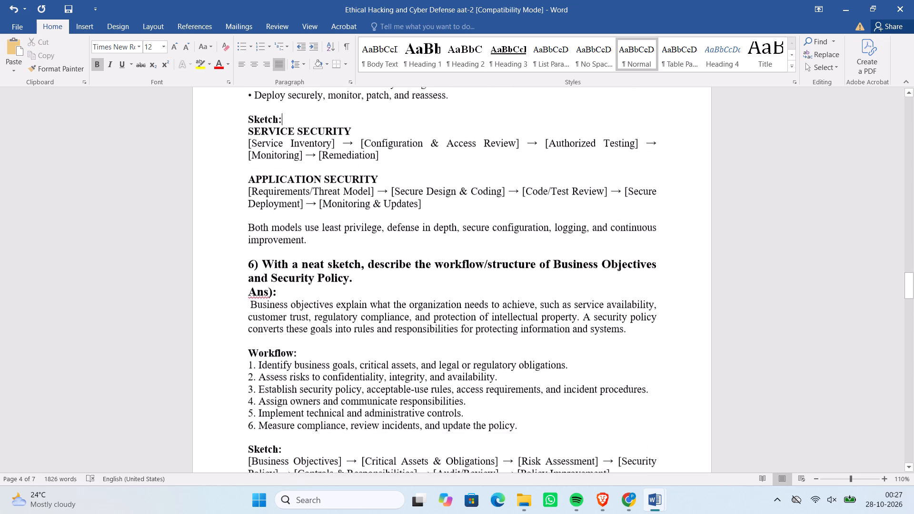
scroll(428, 315, "down", 9)
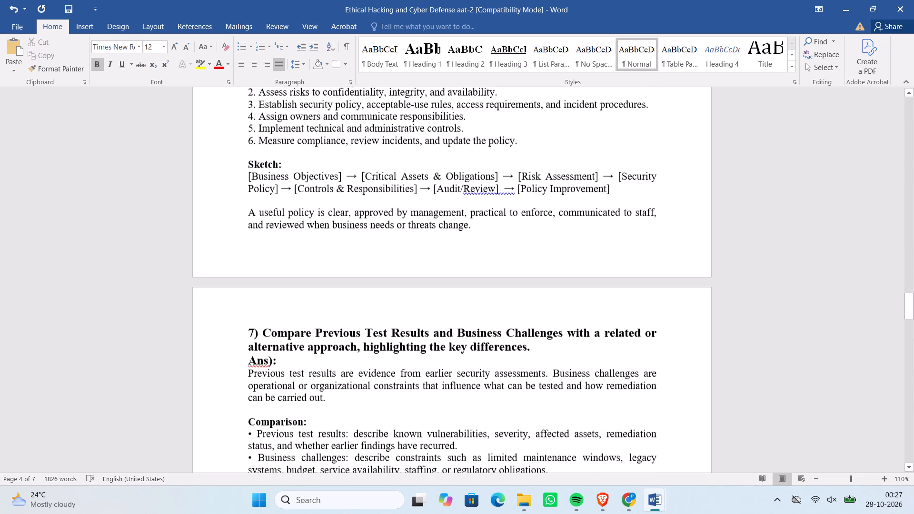
scroll(417, 317, "down", 13)
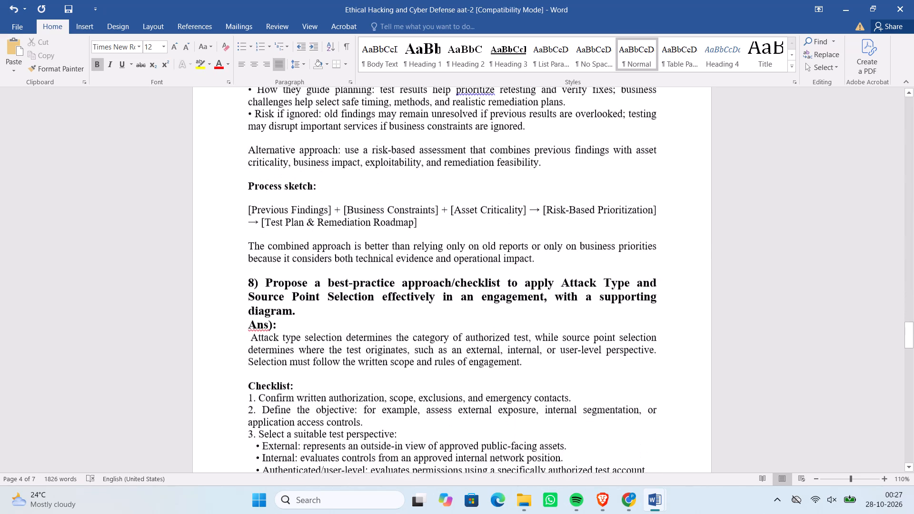
scroll(417, 309, "down", 17)
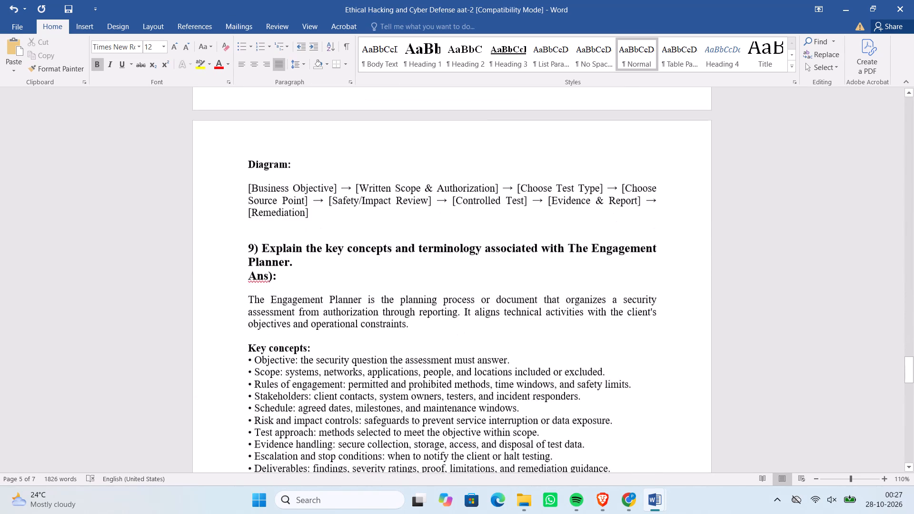
scroll(417, 308, "down", 15)
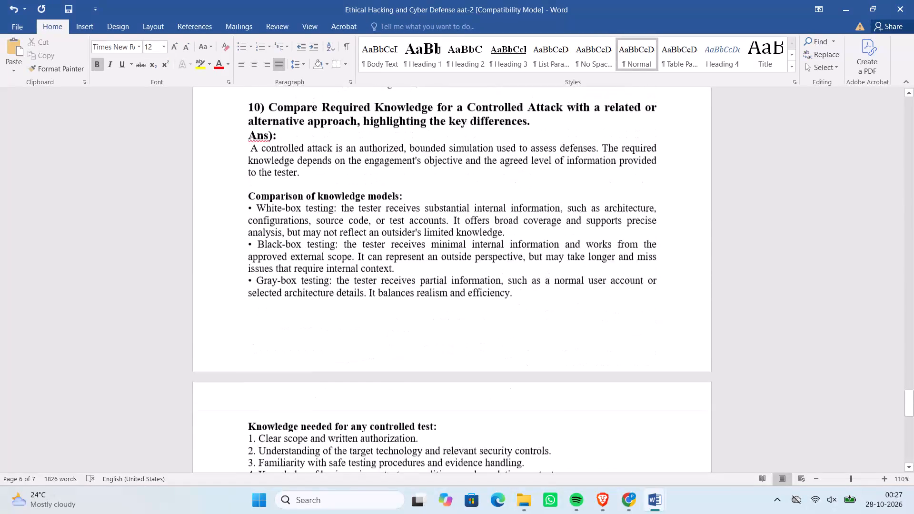
scroll(417, 309, "down", 8)
scroll(417, 313, "up", 8)
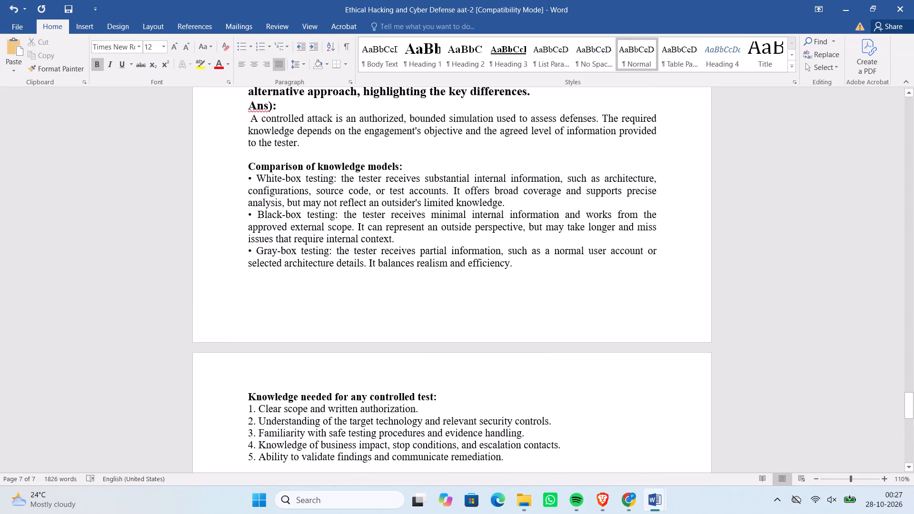
Save the assignment document.
left_click(63, 7)
Review the whole assignment document from the cover page through the tenth answer to the closing asterisk line.
left_click_drag(908, 409, 884, 226)
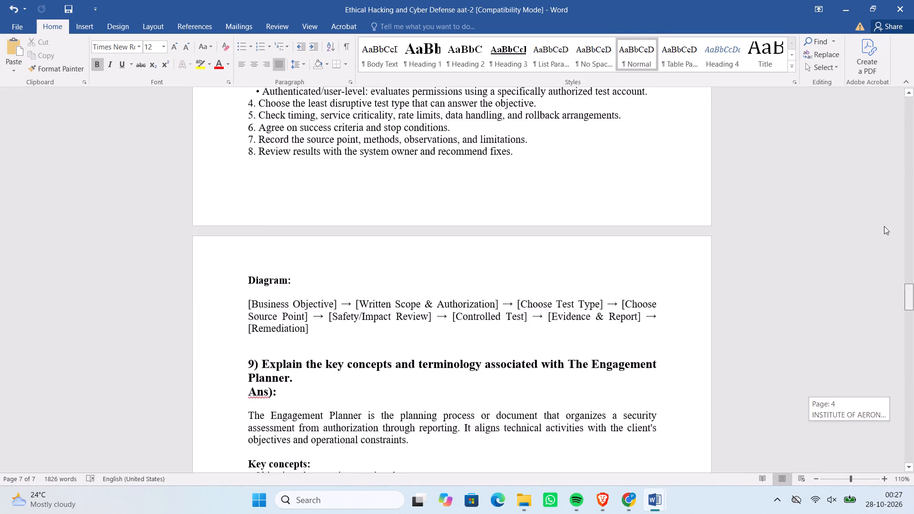
left_click_drag(884, 226, 860, 0)
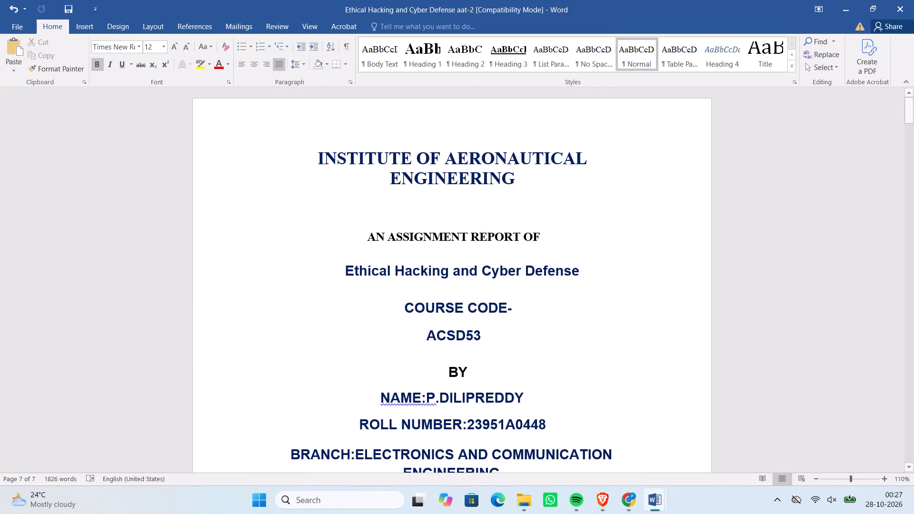
scroll(69, 513, "down", 1)
scroll(492, 320, "down", 6)
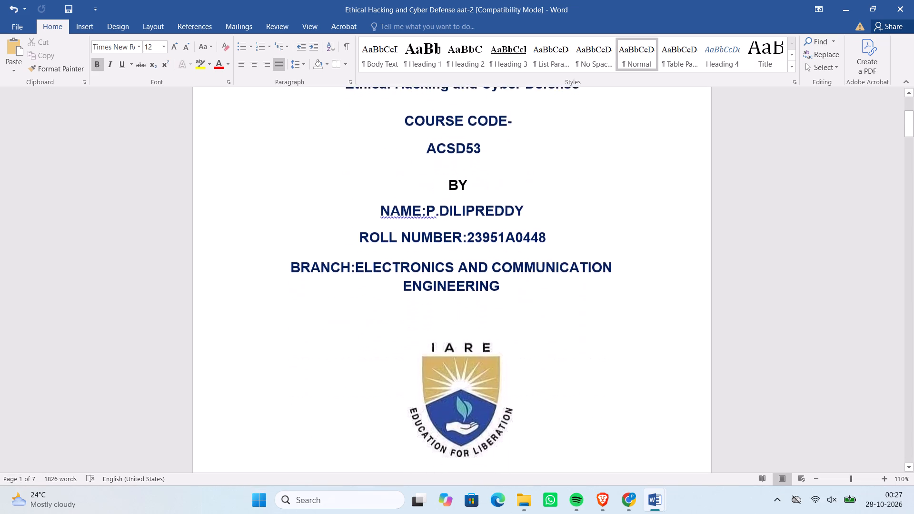
scroll(515, 305, "down", 13)
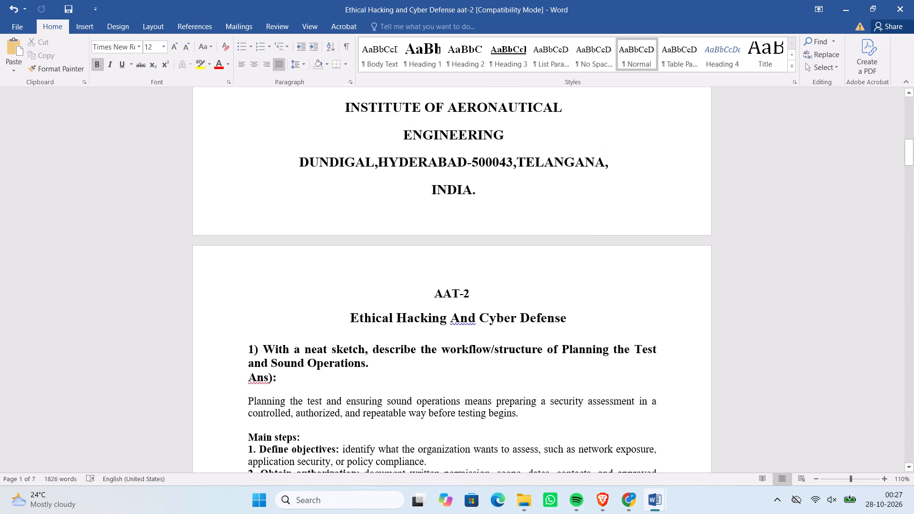
scroll(515, 307, "down", 6)
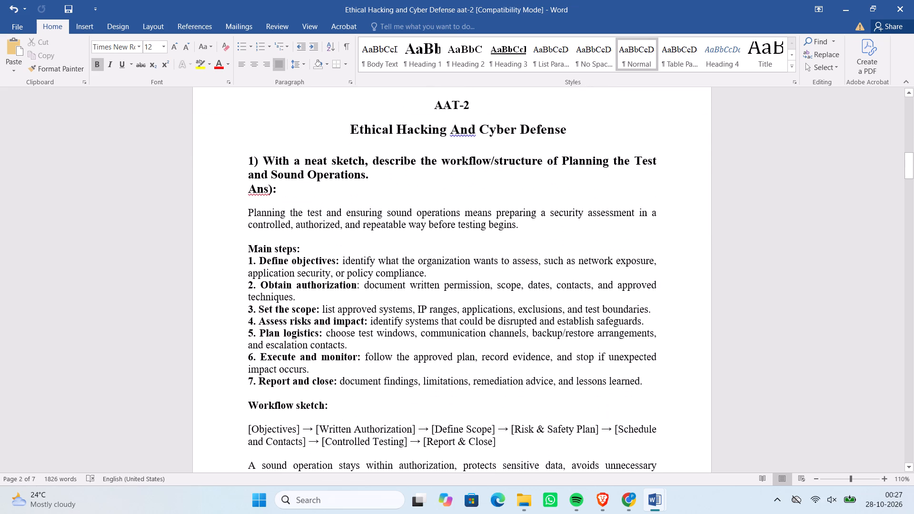
scroll(504, 303, "down", 1)
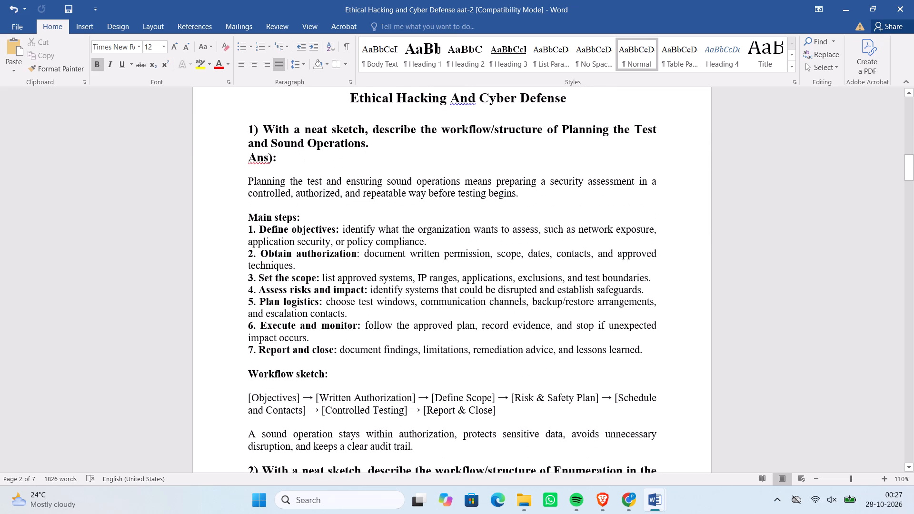
scroll(497, 301, "down", 2)
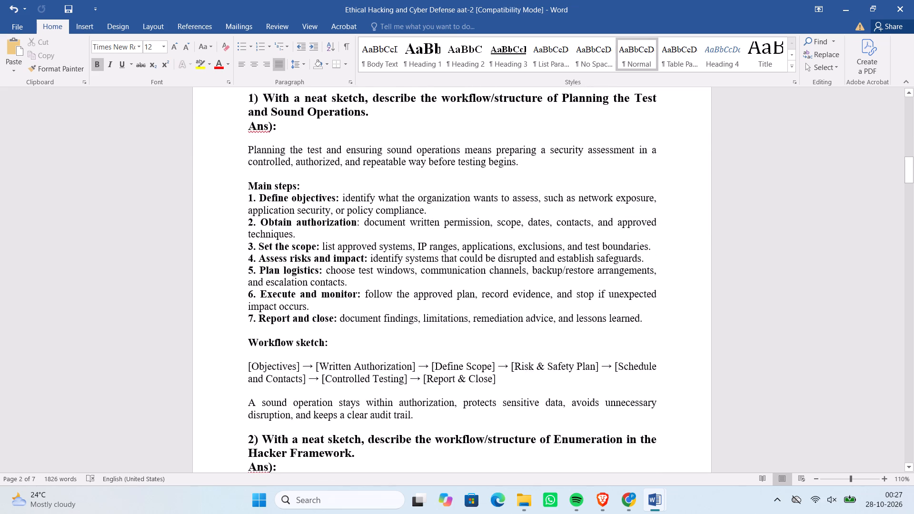
scroll(497, 304, "down", 6)
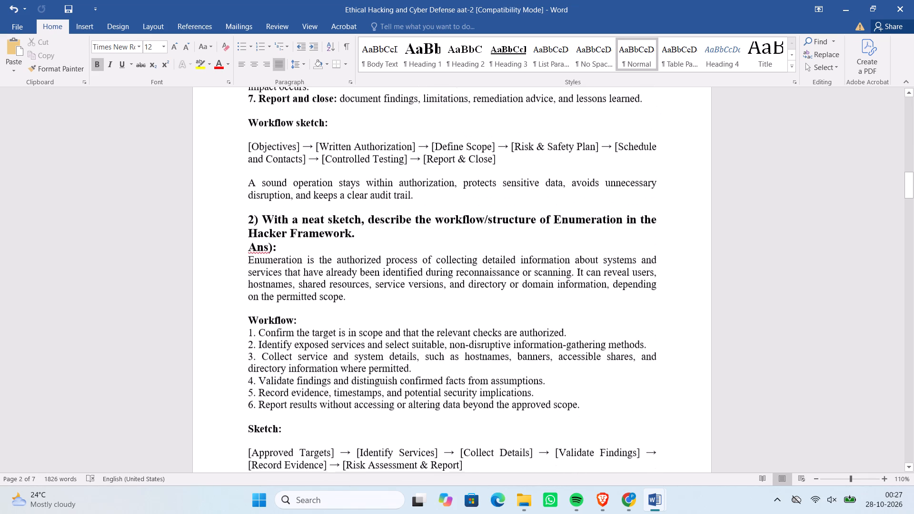
scroll(496, 306, "down", 9)
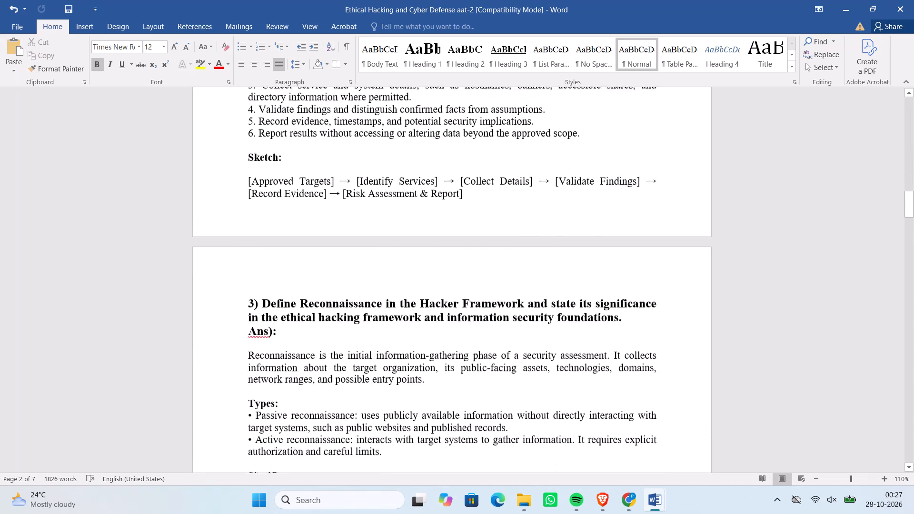
scroll(496, 293, "down", 14)
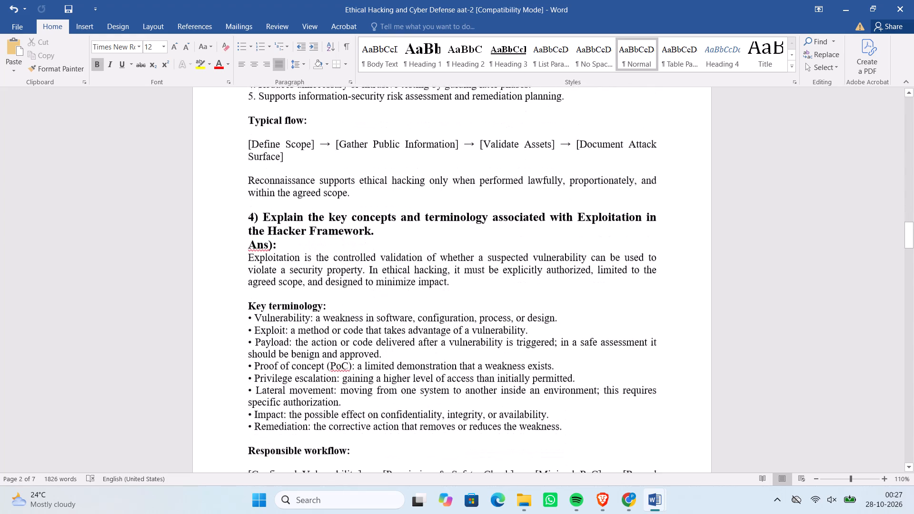
scroll(495, 293, "down", 14)
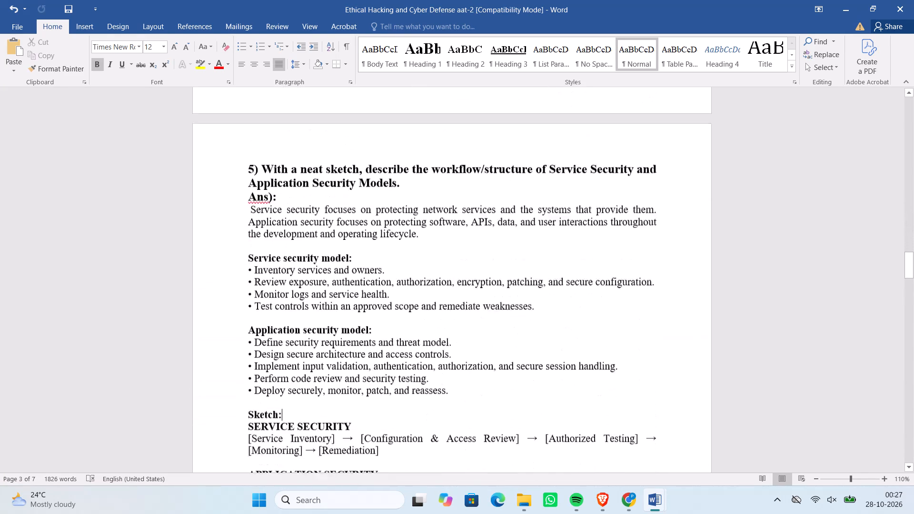
scroll(495, 289, "down", 1)
scroll(495, 286, "up", 18)
scroll(493, 282, "down", 6)
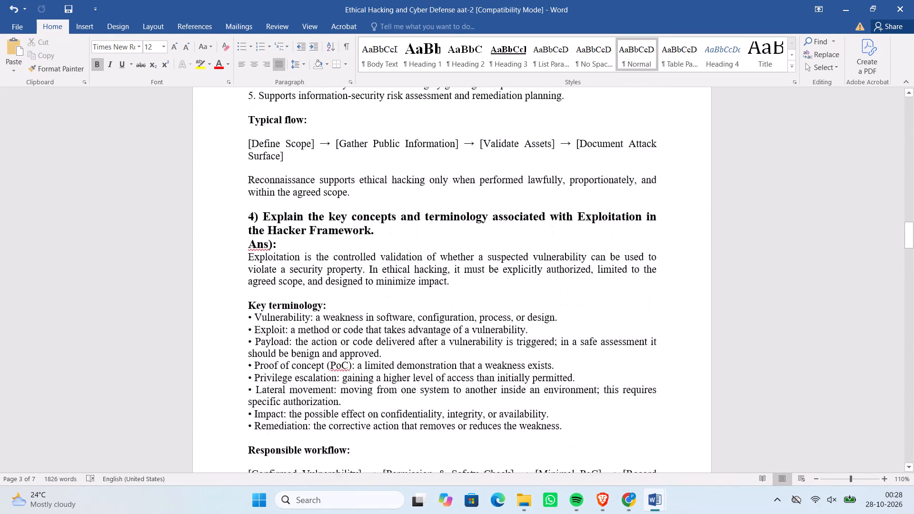
scroll(493, 282, "down", 16)
scroll(493, 282, "down", 5)
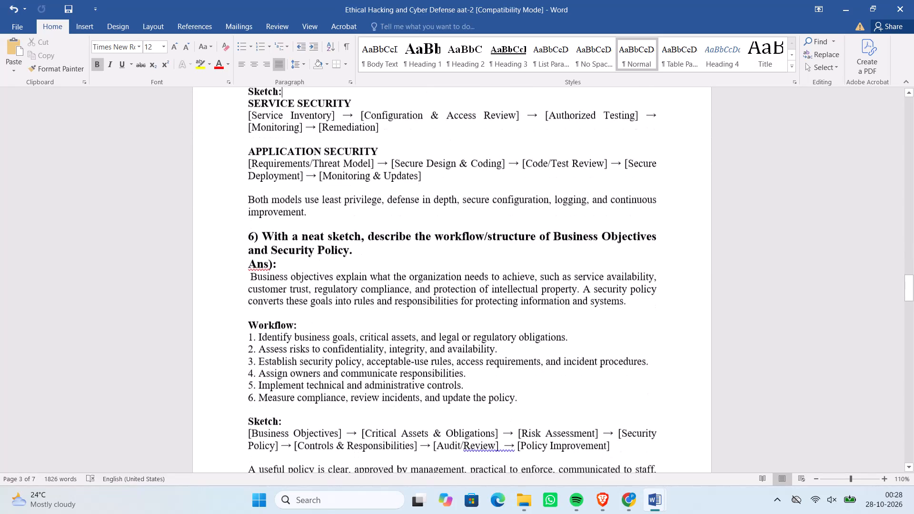
scroll(493, 280, "down", 20)
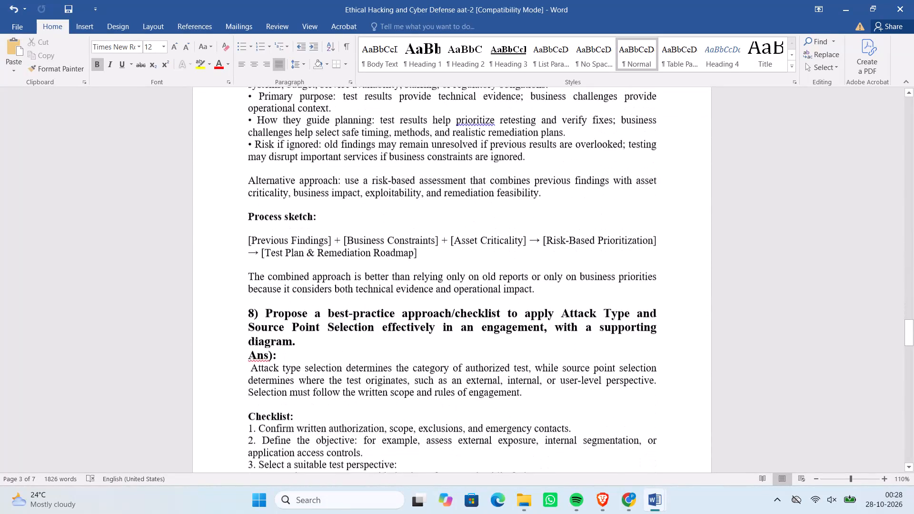
scroll(493, 273, "down", 20)
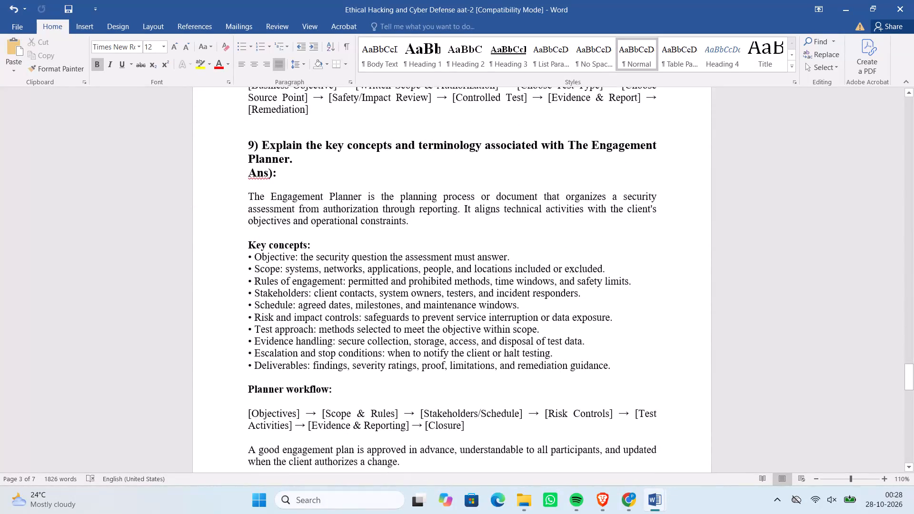
scroll(486, 279, "down", 17)
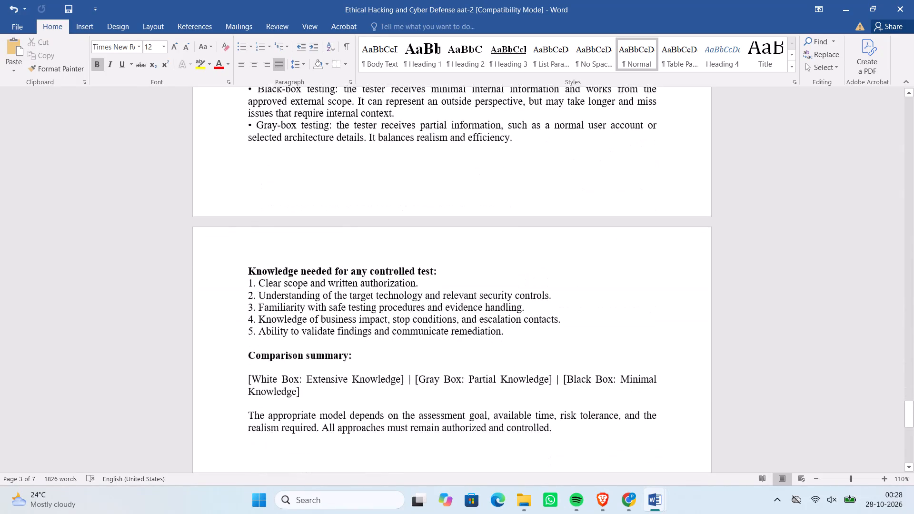
scroll(485, 285, "down", 19)
scroll(486, 279, "up", 9)
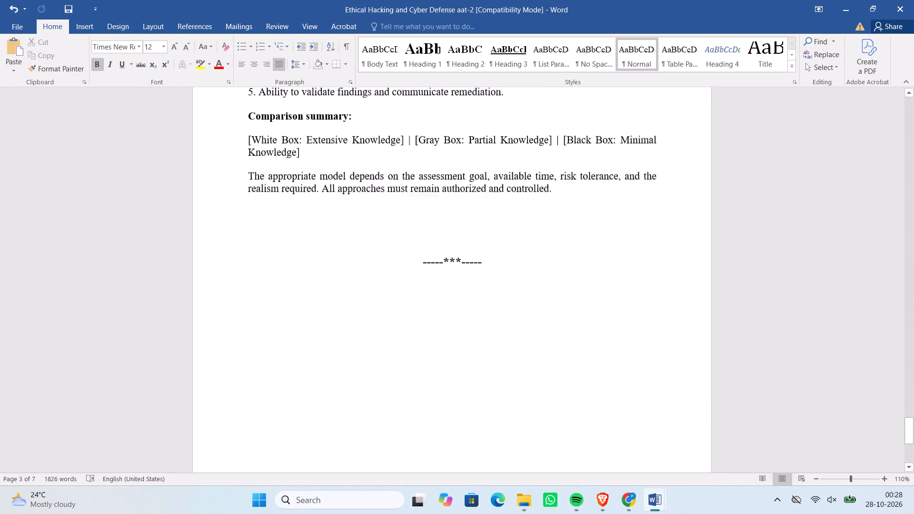
Save the assignment document and save a PDF copy under the same name in the ASSIGNMENT AAT-1 folder.
left_click(72, 0)
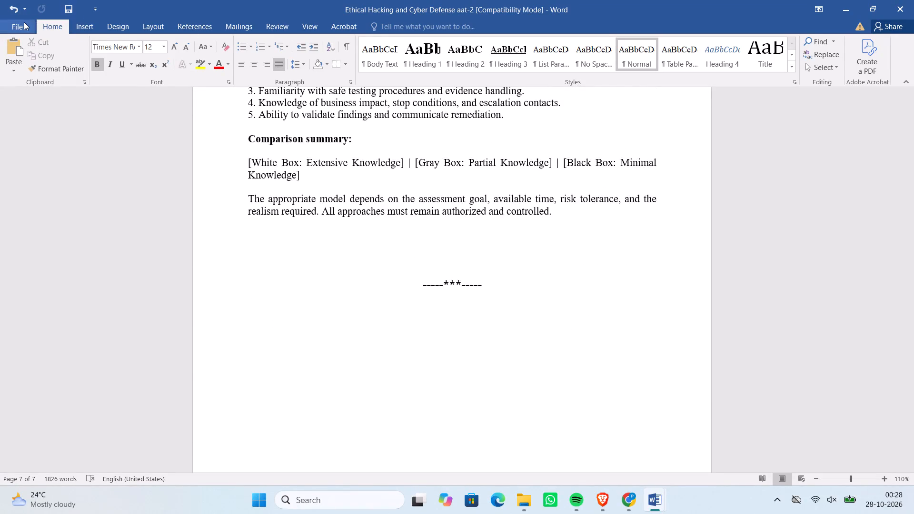
left_click(23, 21)
left_click(37, 127)
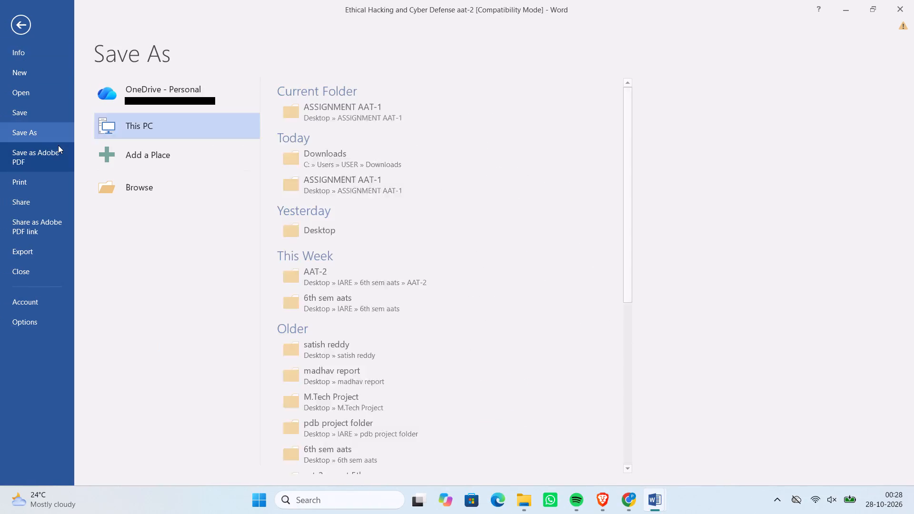
left_click(387, 104)
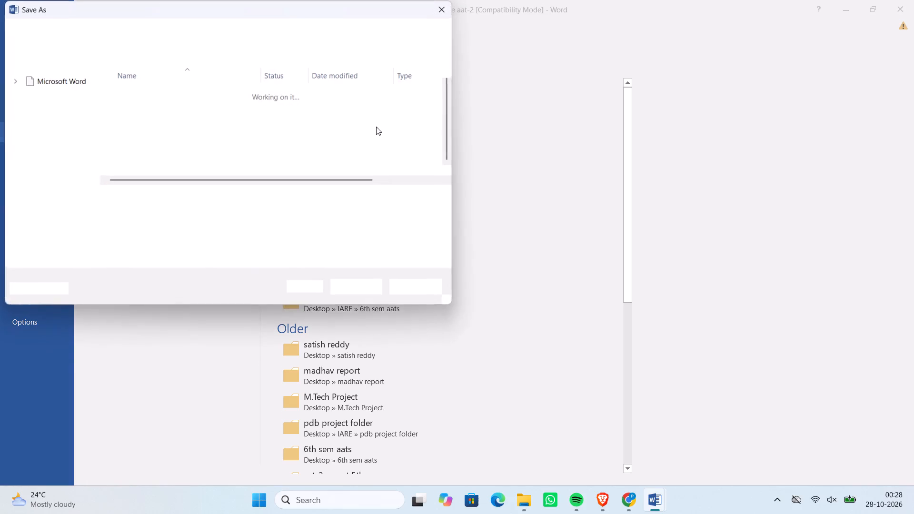
left_click(175, 208)
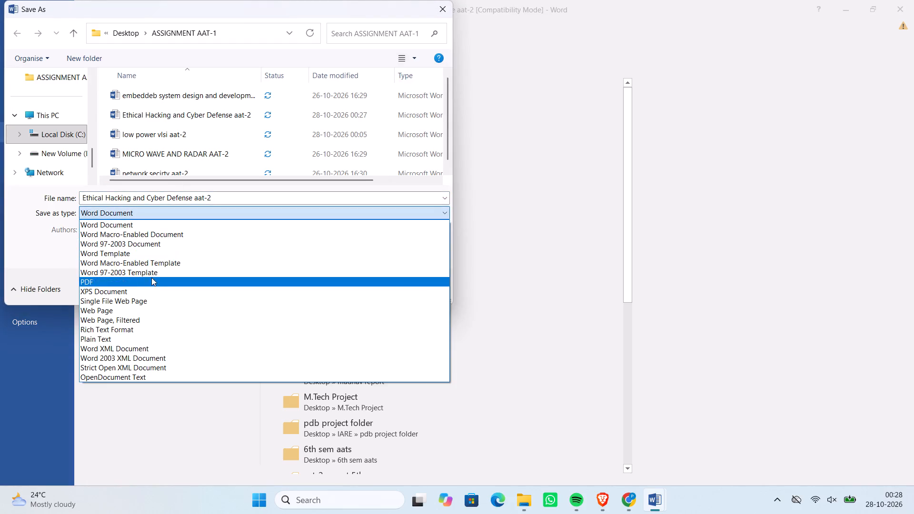
left_click(149, 283)
left_click(362, 307)
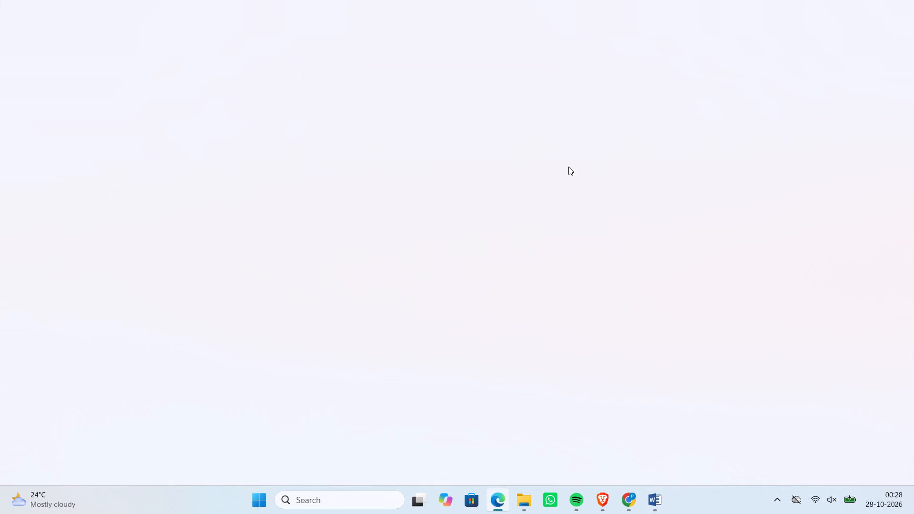
Review the exported PDF from the cover page to the closing line of the tenth answer and close it.
scroll(516, 243, "down", 5)
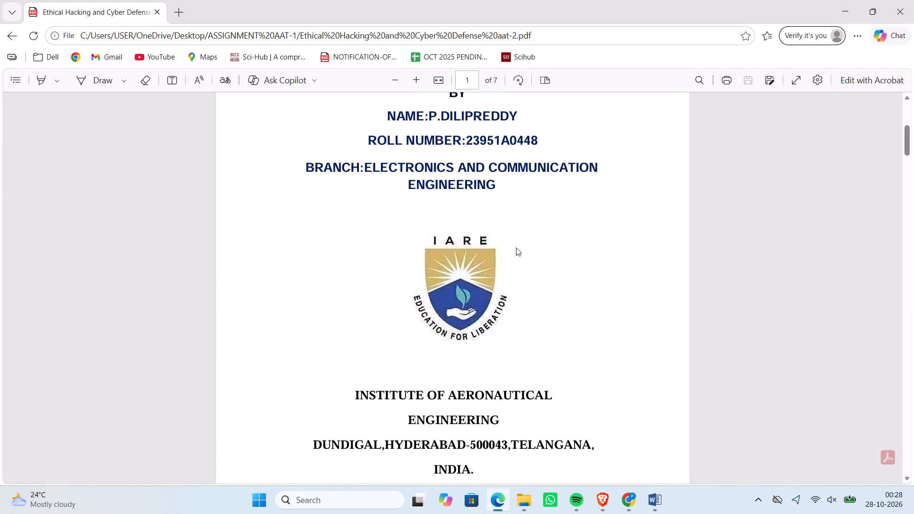
scroll(516, 247, "down", 8)
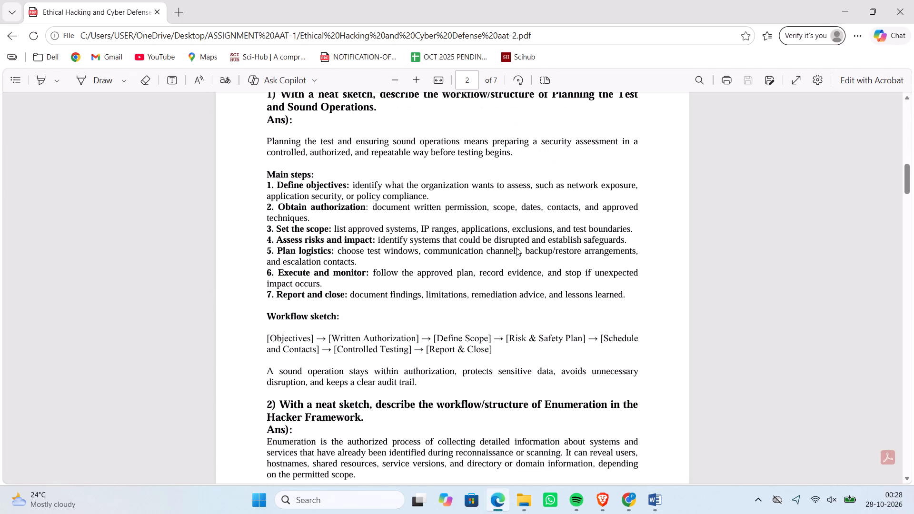
scroll(516, 247, "down", 9)
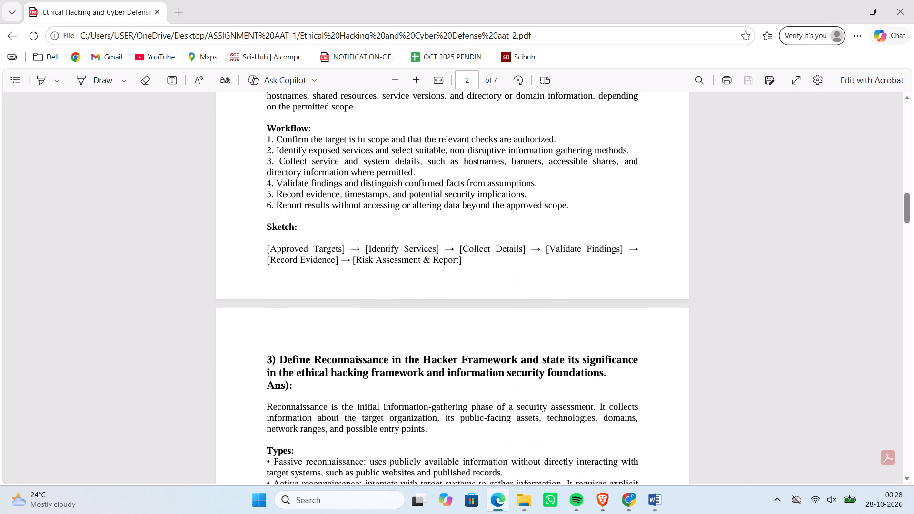
scroll(515, 248, "down", 10)
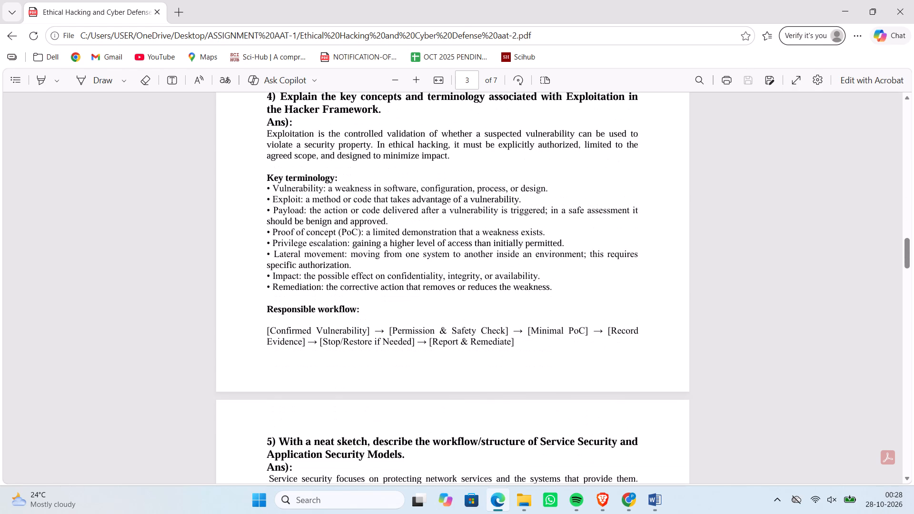
scroll(513, 251, "down", 20)
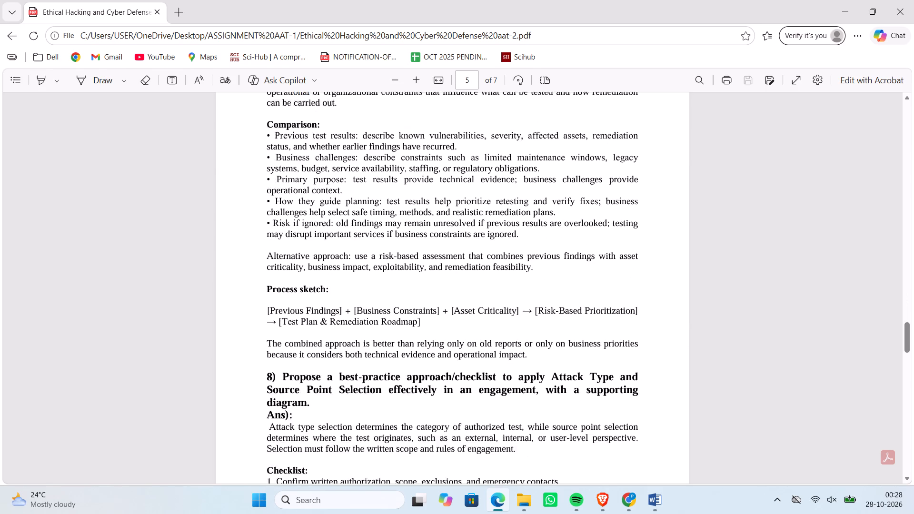
scroll(506, 245, "down", 19)
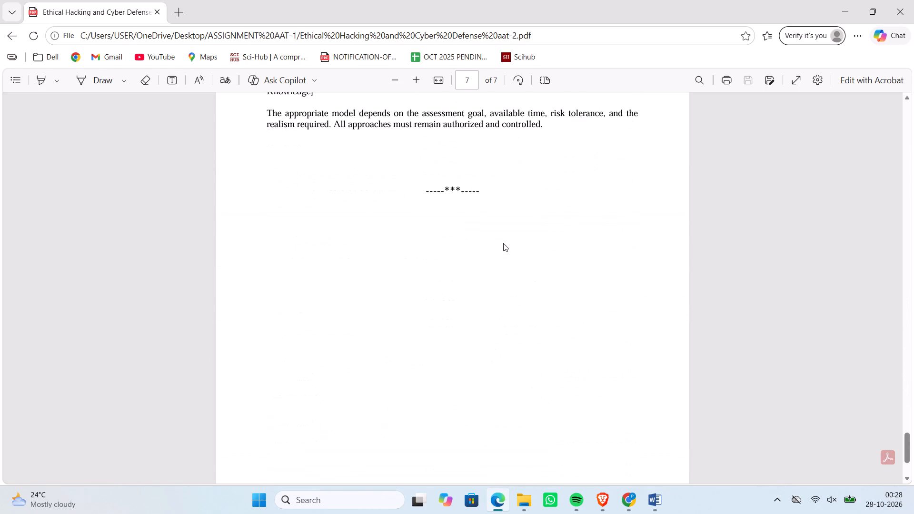
scroll(503, 243, "down", 5)
scroll(611, 230, "up", 6)
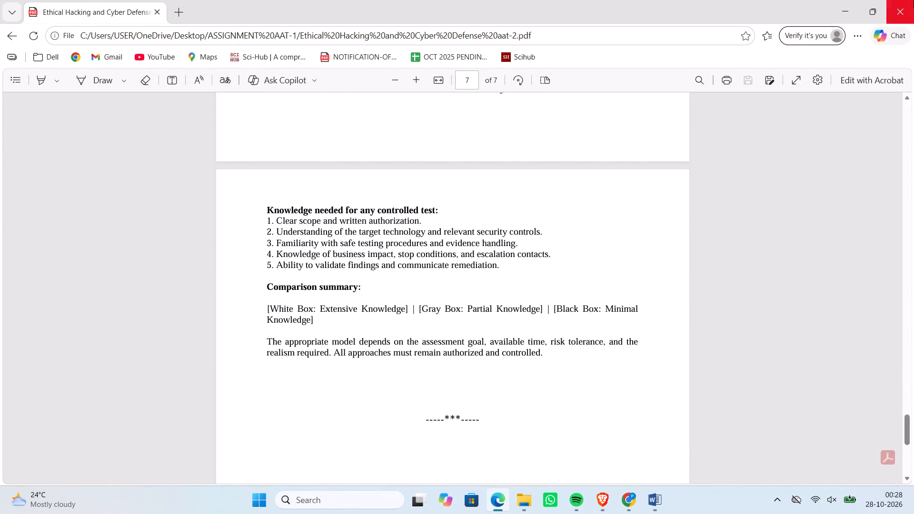
left_click(913, 0)
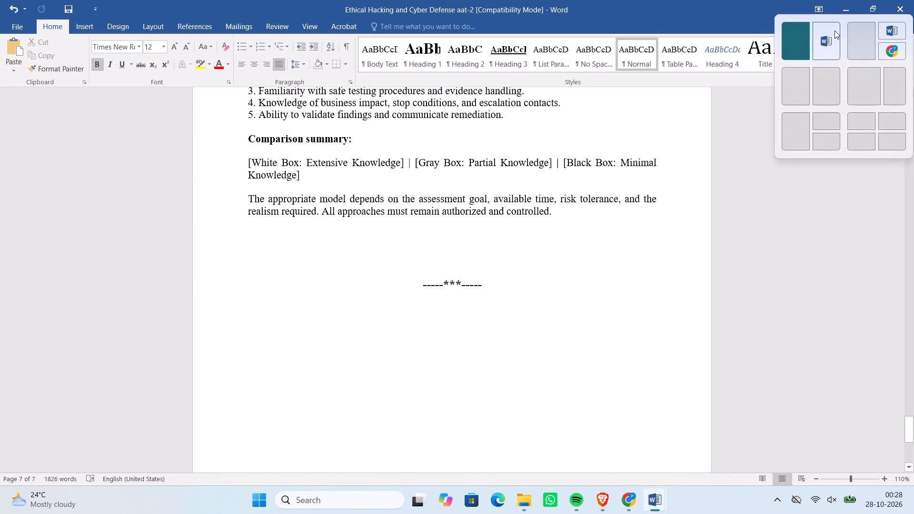
Switch to Brave, reload the Samvidha student portal and sign in with the saved user name and password.
left_click(606, 499)
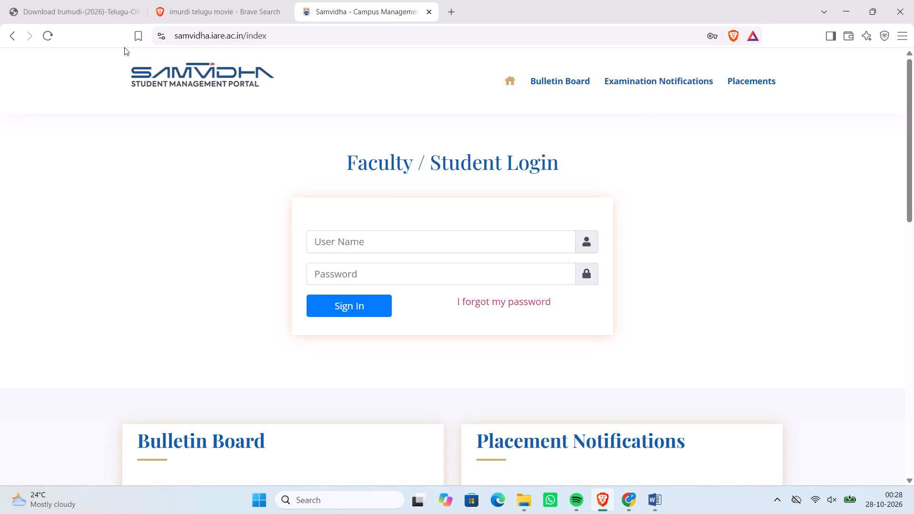
left_click(46, 26)
left_click(49, 35)
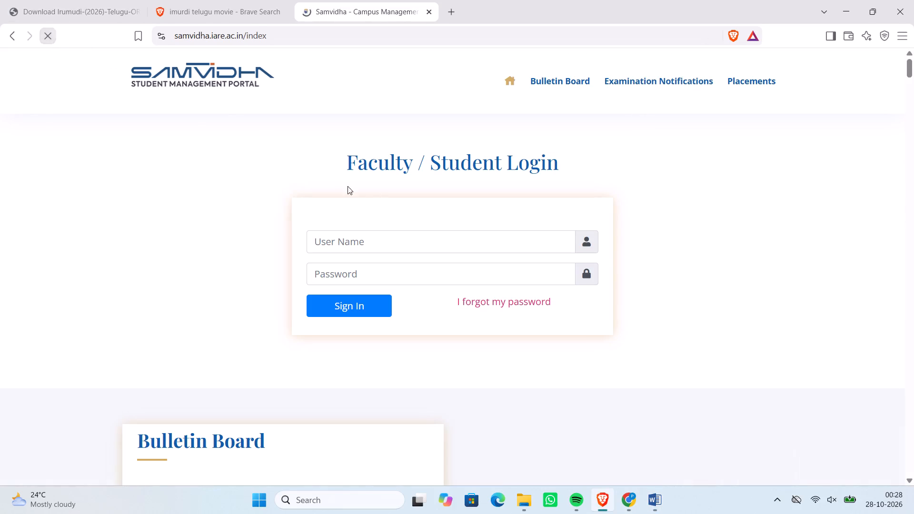
left_click(394, 247)
left_click(396, 269)
left_click(354, 301)
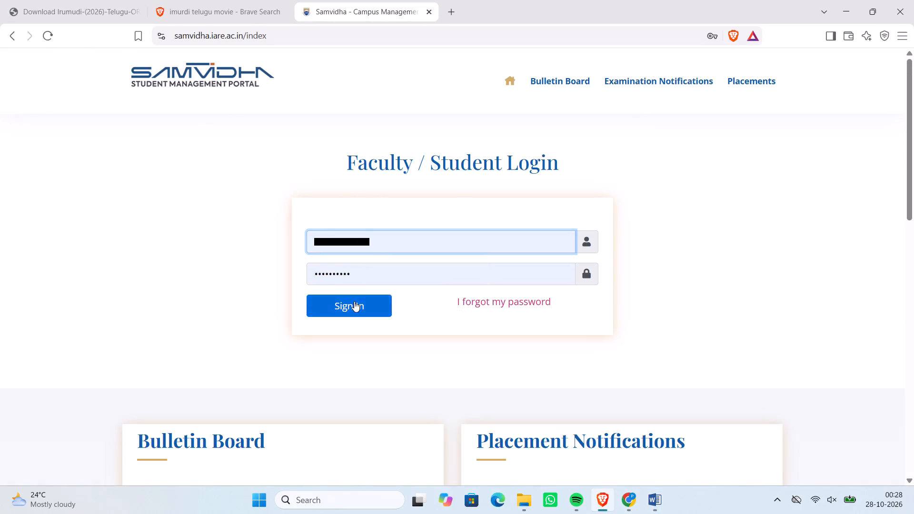
Open the AAT-I upload page in the student portal and get the questions for ACSD53 Ethical Hacking and Cyber Defense.
scroll(48, 405, "down", 7)
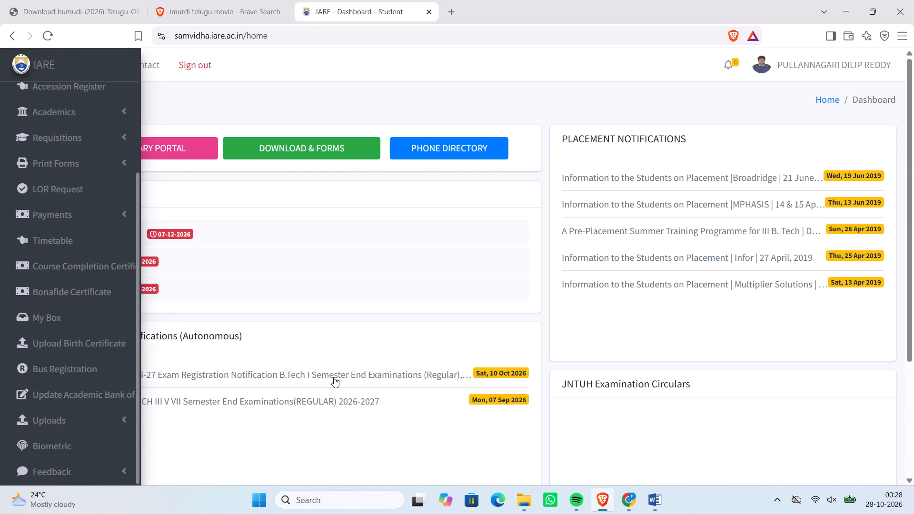
scroll(35, 384, "down", 5)
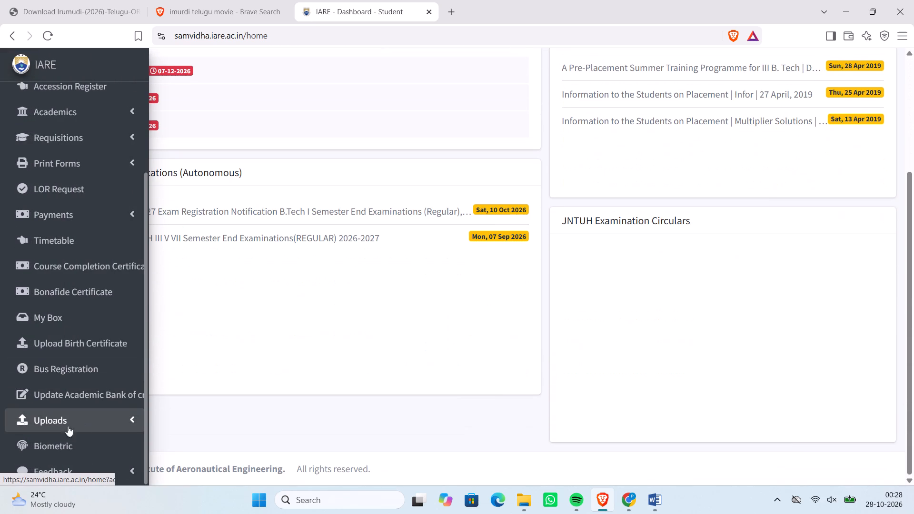
left_click(58, 427)
scroll(58, 429, "down", 4)
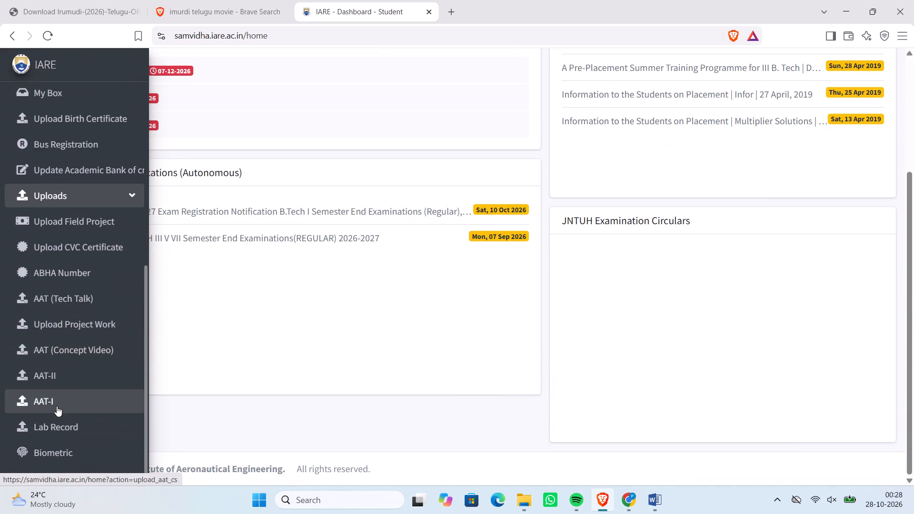
left_click(57, 406)
left_click(767, 369)
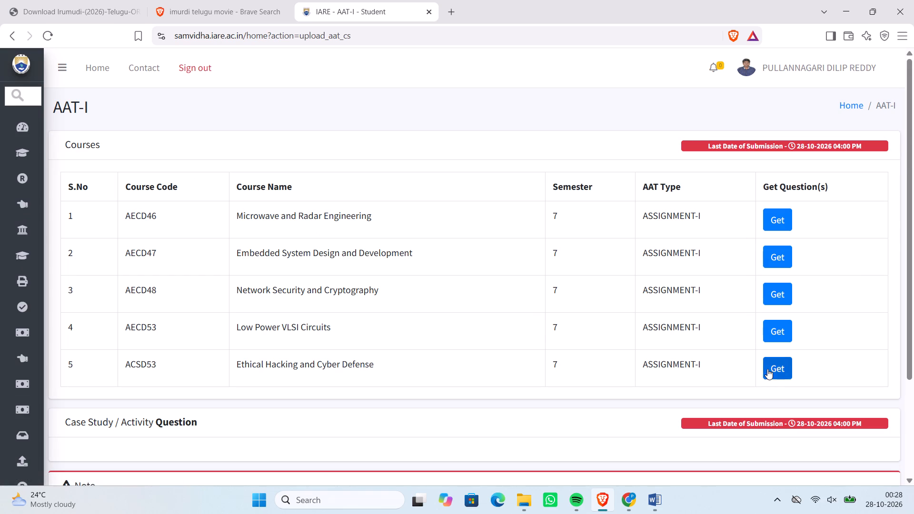
key("Return")
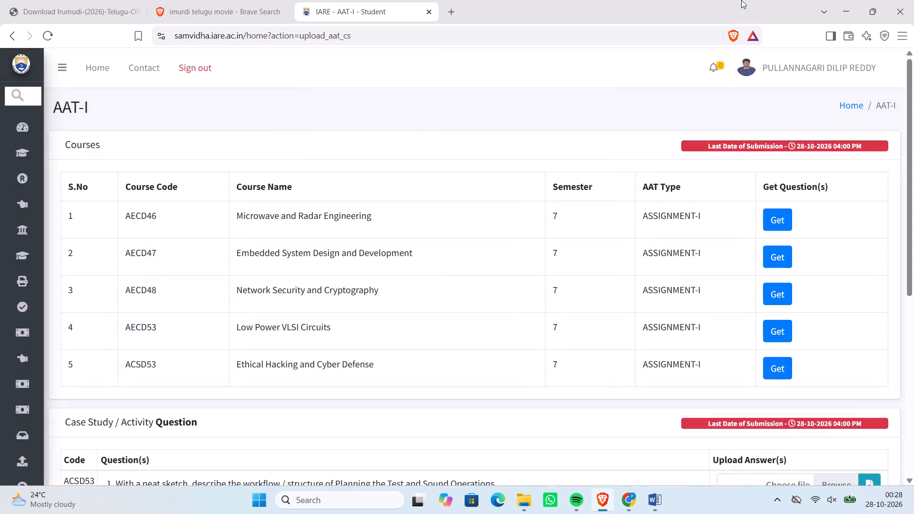
Place the portal and the Word assignment side by side, showing the document's cover page and the ACSD53 question list.
left_click(829, 56)
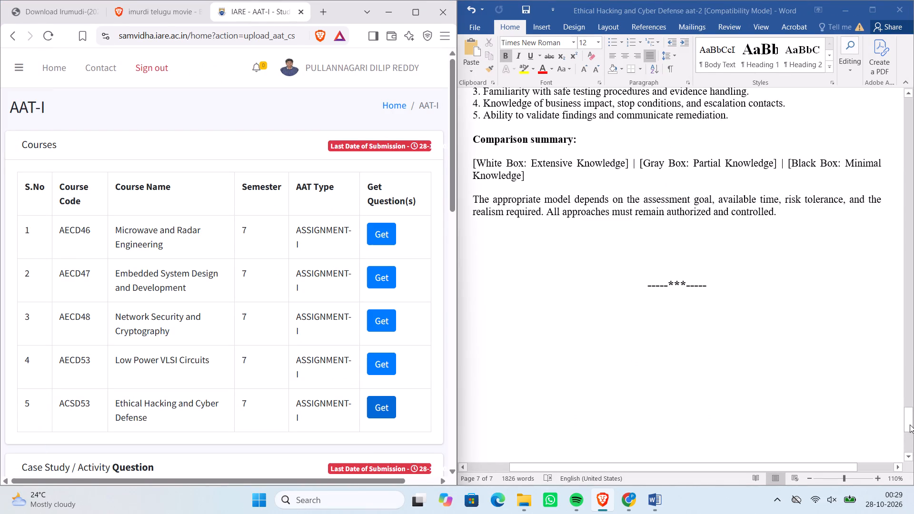
left_click_drag(910, 424, 898, 101)
scroll(736, 337, "down", 6)
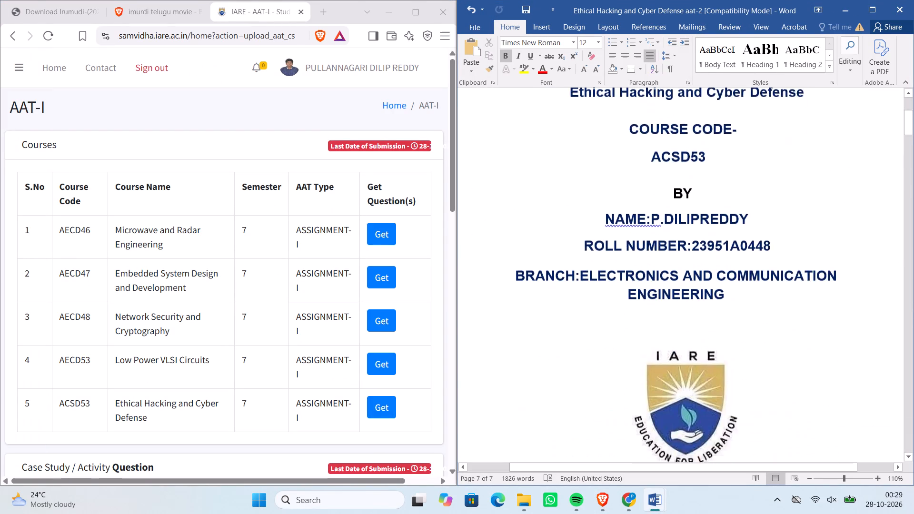
scroll(689, 341, "down", 5)
scroll(96, 323, "down", 1)
scroll(299, 340, "down", 4)
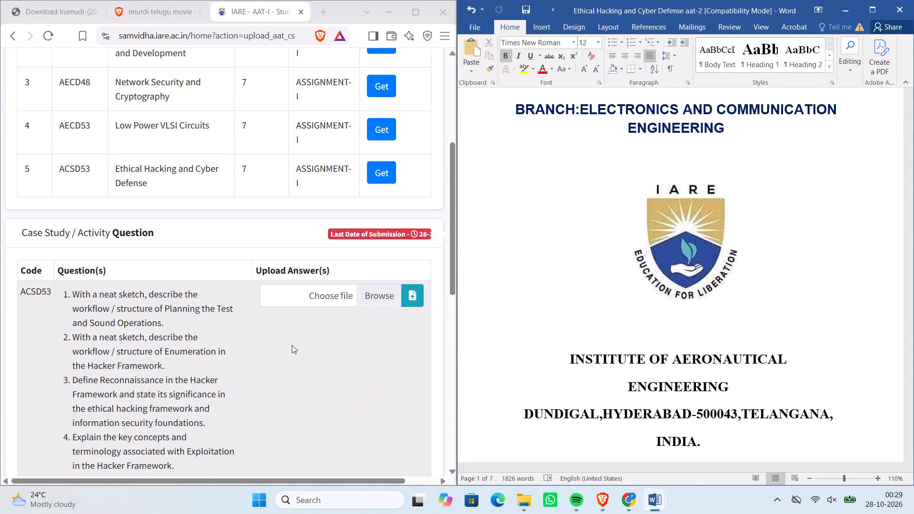
scroll(292, 345, "down", 3)
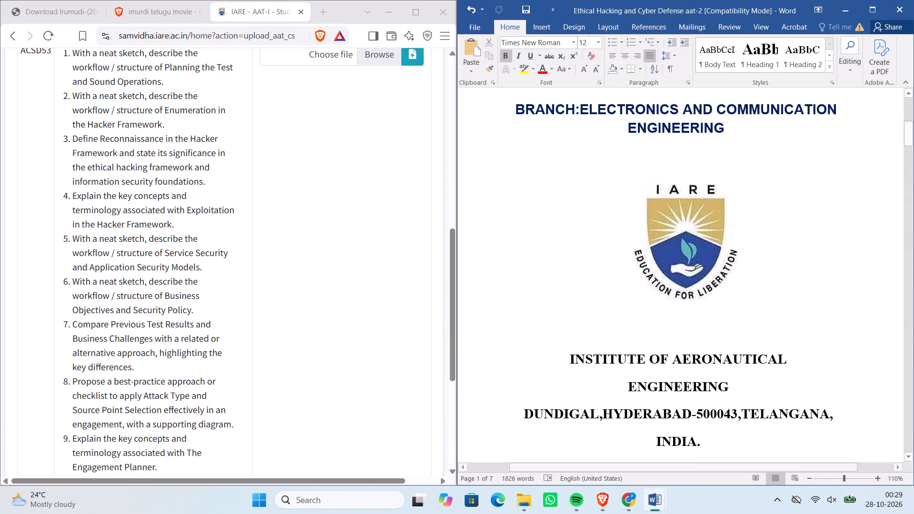
Compare portal questions 1 to 4 with the matching question headings and answers in the Word assignment.
scroll(797, 182, "down", 6)
scroll(758, 213, "down", 11)
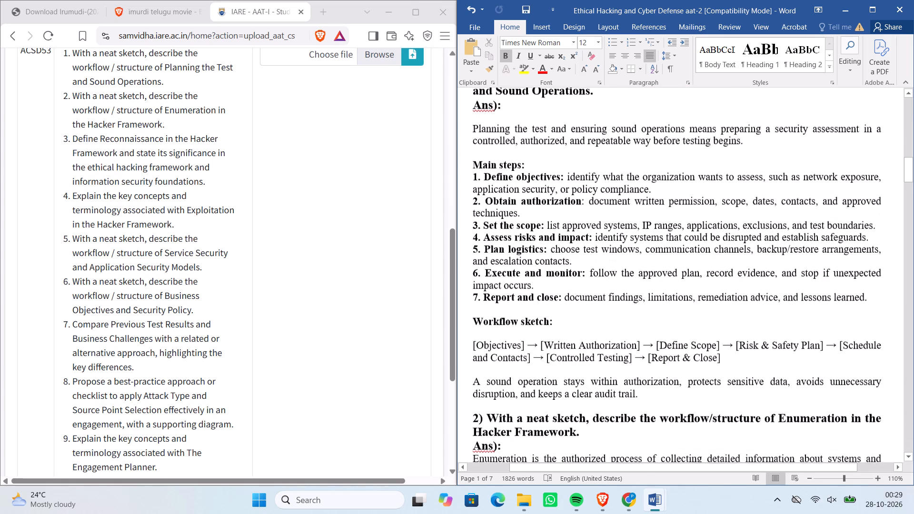
scroll(758, 214, "down", 3)
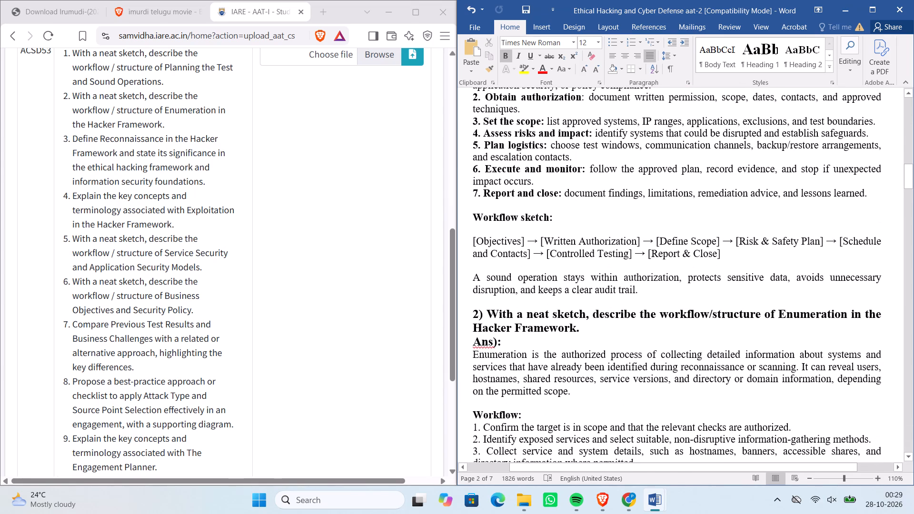
scroll(755, 222, "down", 12)
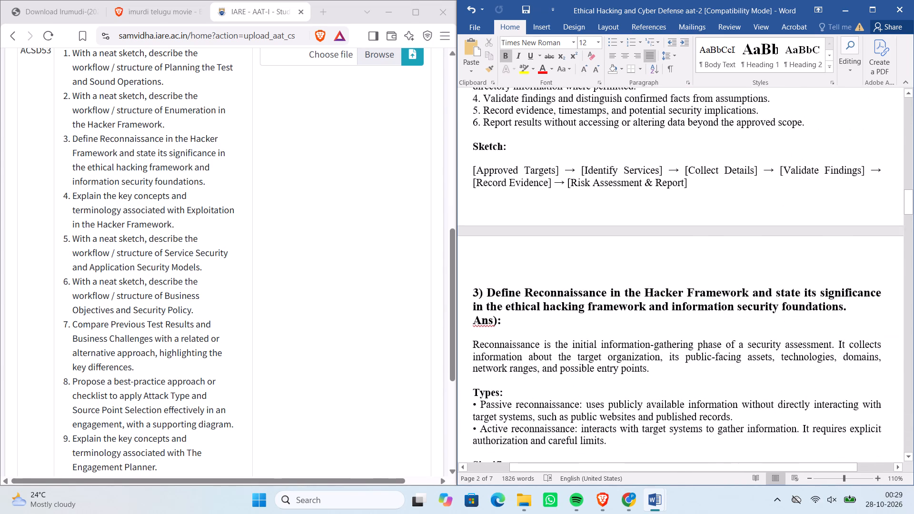
scroll(753, 223, "down", 10)
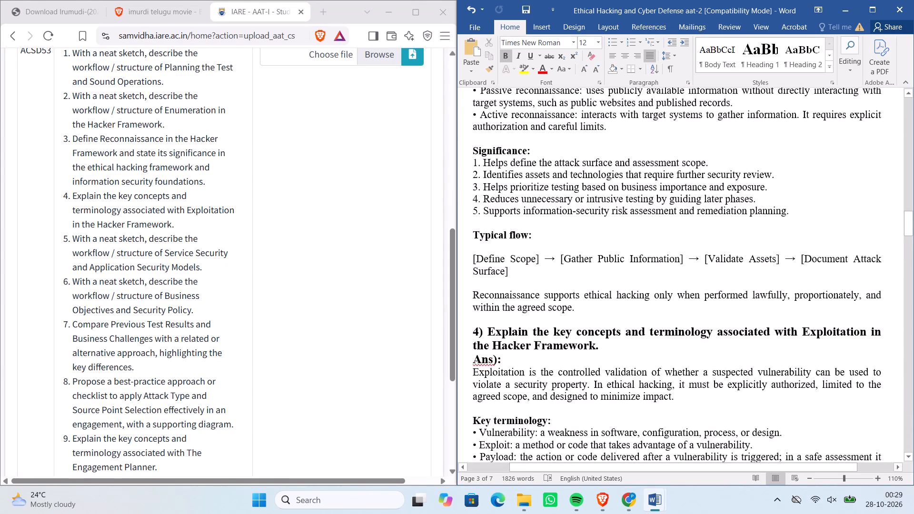
scroll(741, 223, "down", 11)
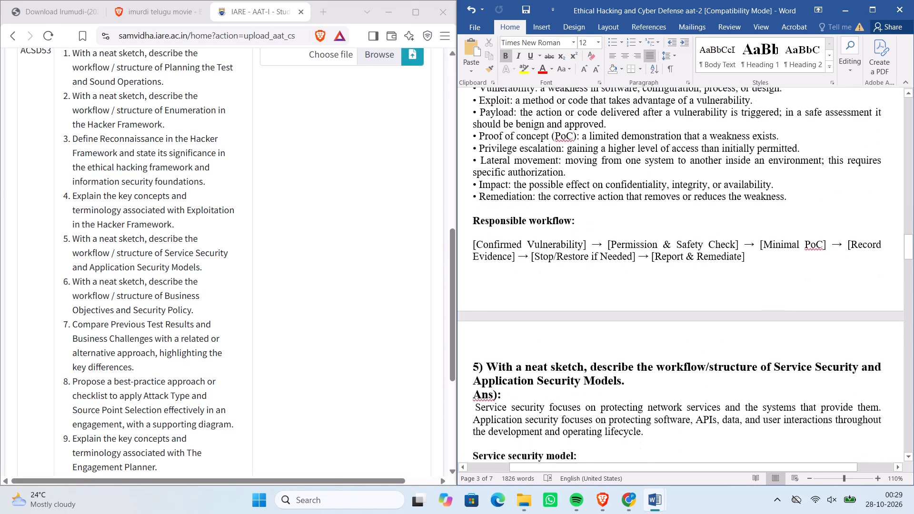
Compare portal questions 5 to 10 with the Word assignment, check the upload notes and return the portal to full screen.
scroll(739, 218, "down", 8)
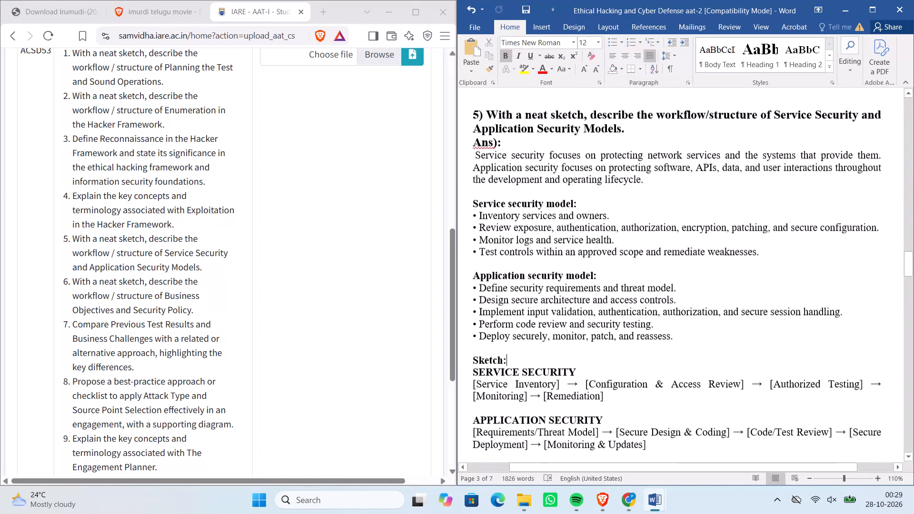
scroll(739, 218, "down", 8)
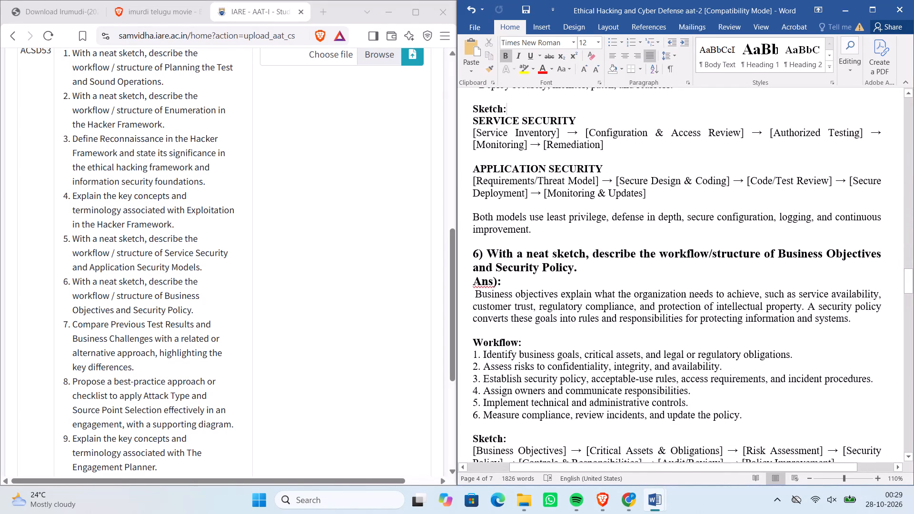
scroll(739, 218, "down", 6)
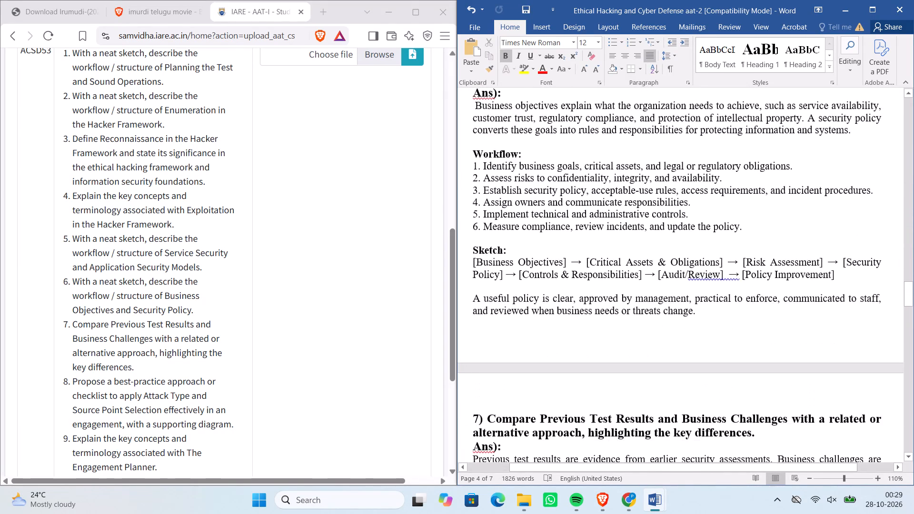
scroll(739, 218, "down", 20)
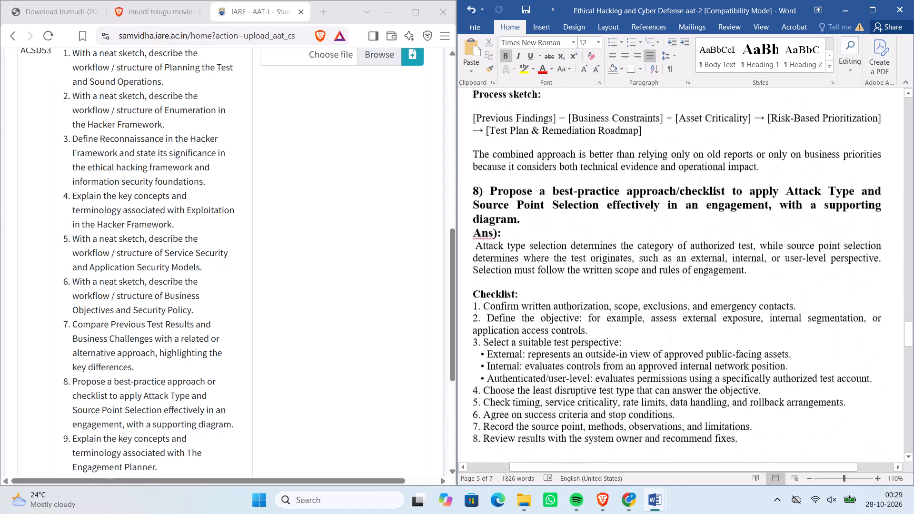
scroll(739, 218, "down", 17)
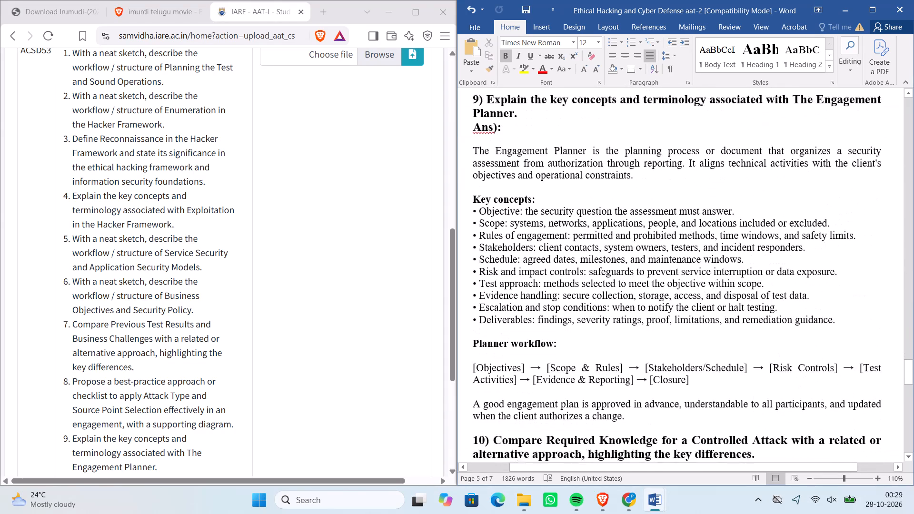
scroll(135, 360, "down", 5)
scroll(582, 297, "down", 7)
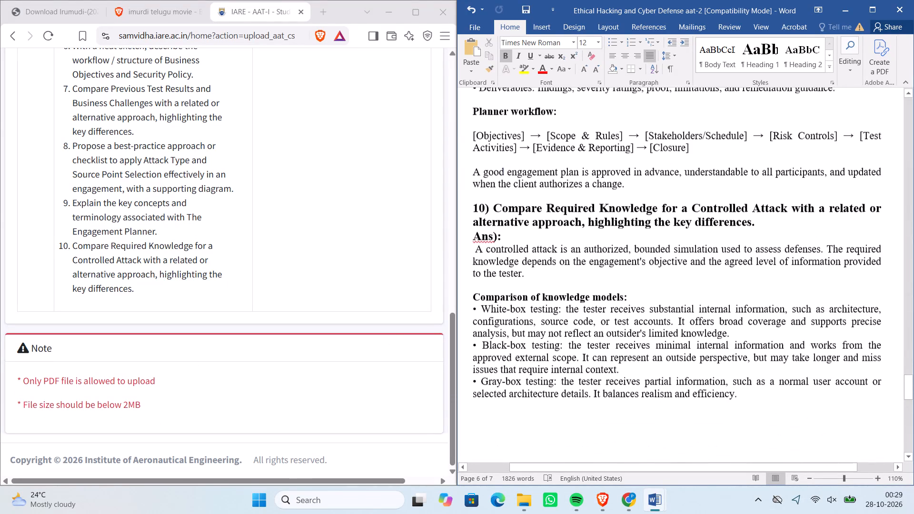
scroll(582, 297, "down", 14)
scroll(580, 298, "up", 6)
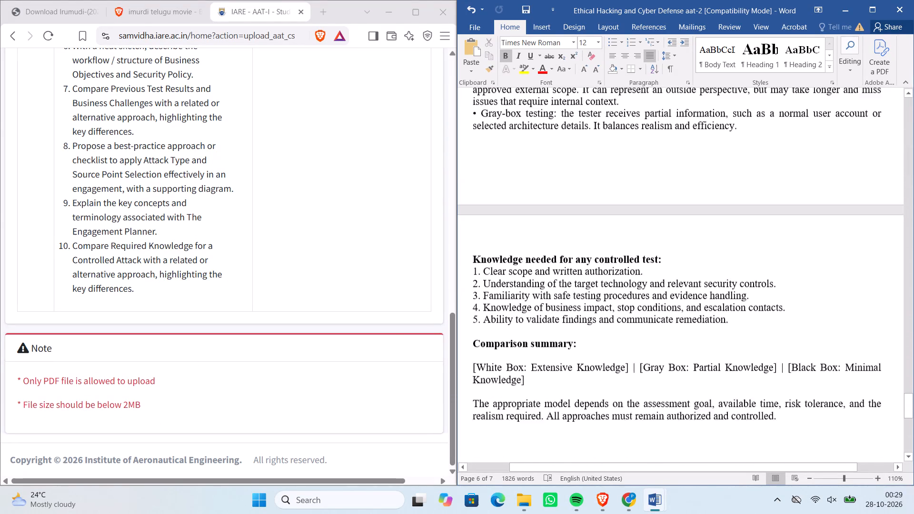
scroll(574, 298, "up", 6)
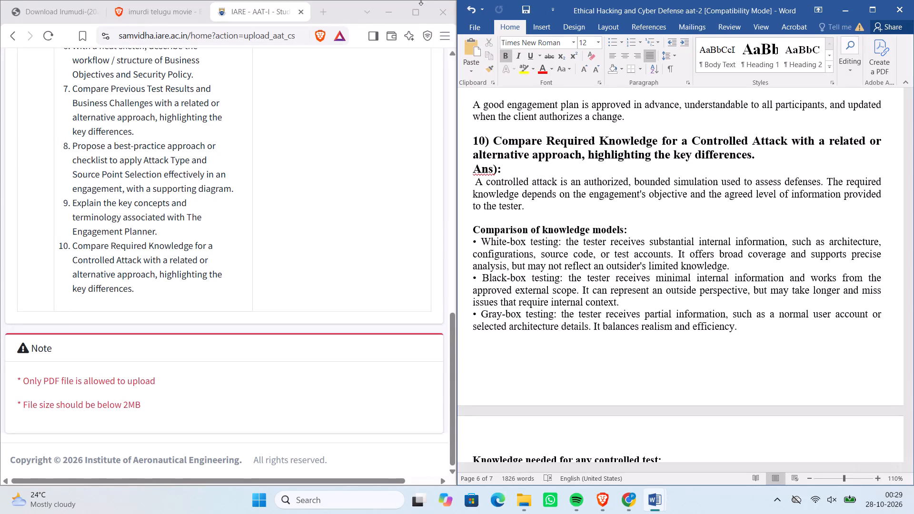
left_click(419, 7)
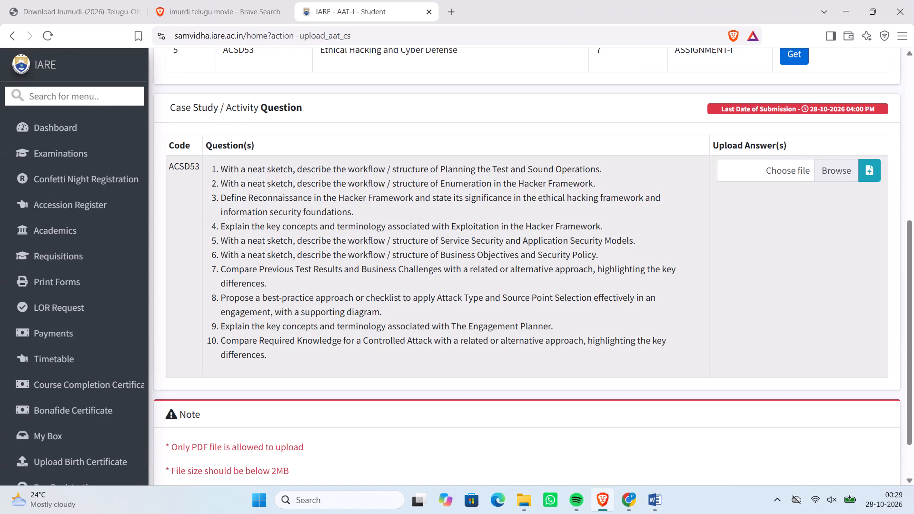
Bring the Ethical Hacking and Cyber Defense aat-2 document back to full screen and close the open Word documents.
left_click(653, 496)
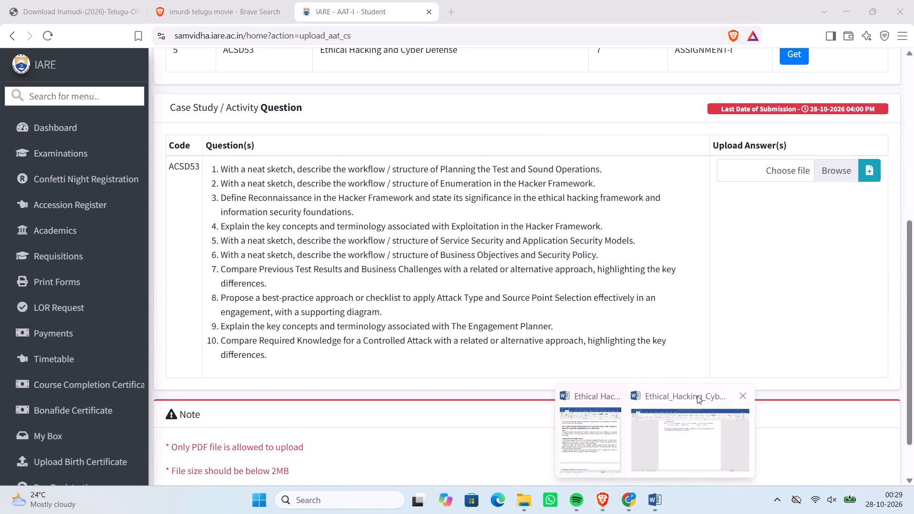
left_click(598, 438)
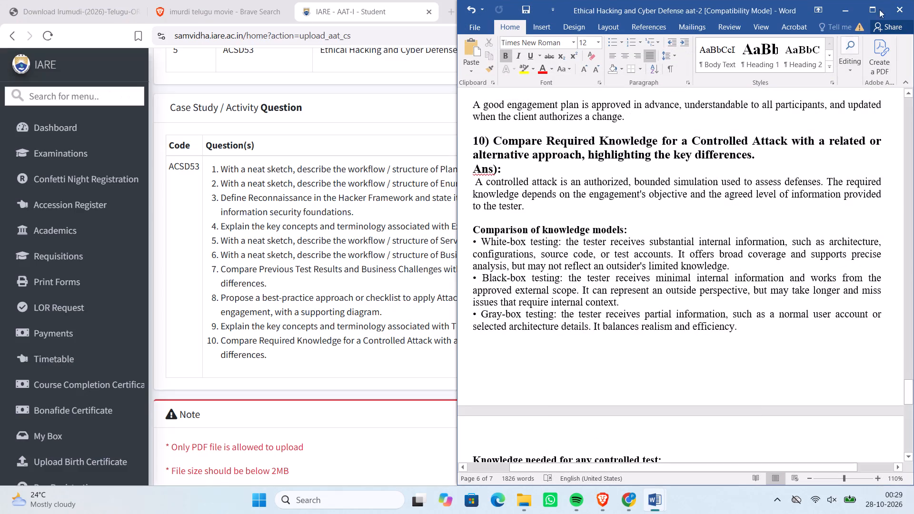
left_click(874, 12)
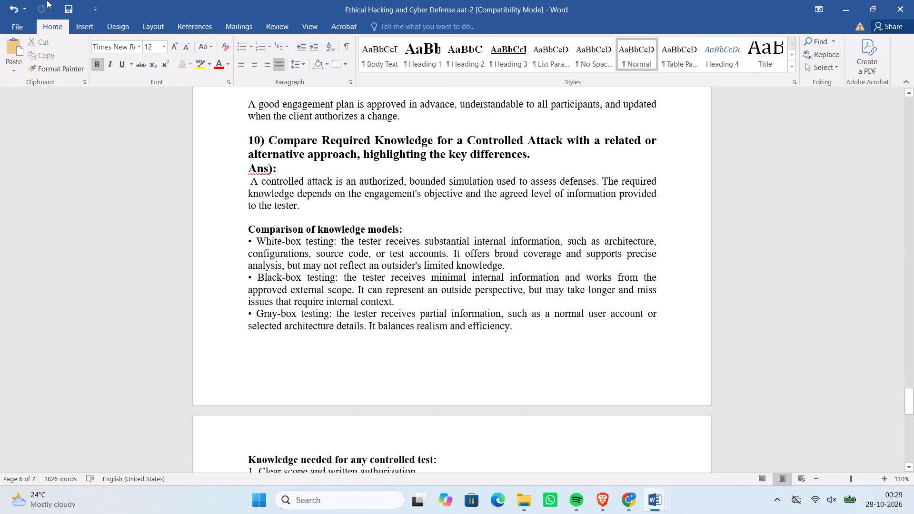
left_click(60, 0)
left_click(913, 0)
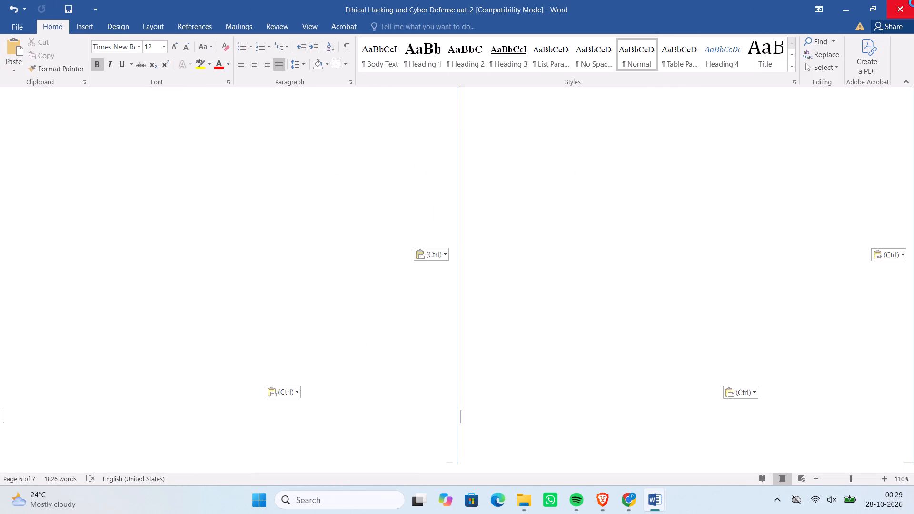
left_click(845, 18)
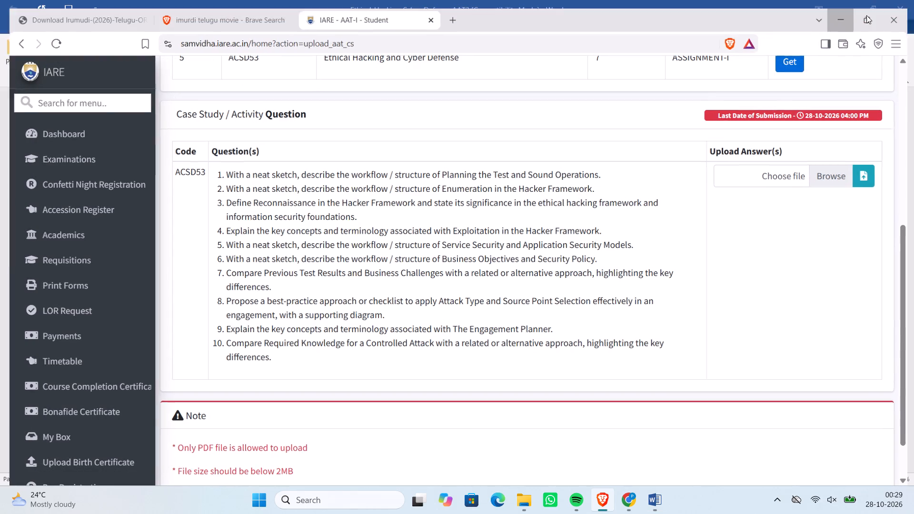
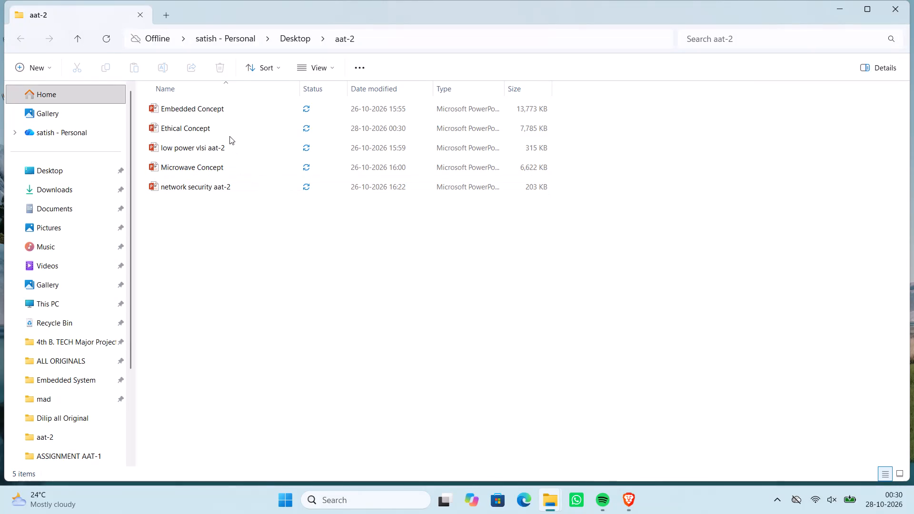
Open the Ethical Concept presentation from the aat-2 folder in PowerPoint.
double_click(234, 128)
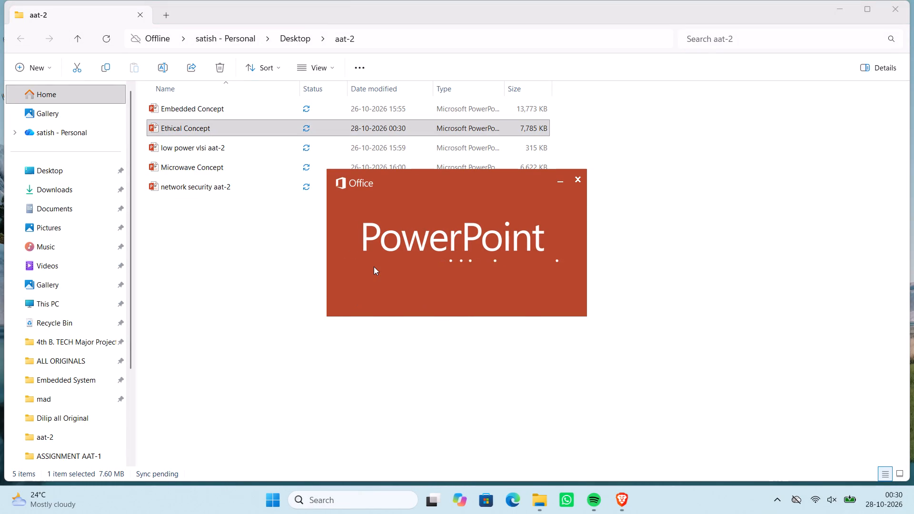
Replace the student's given name on the Ethical Concept presentation's cover slide, keeping the initial and surname.
left_click(483, 43)
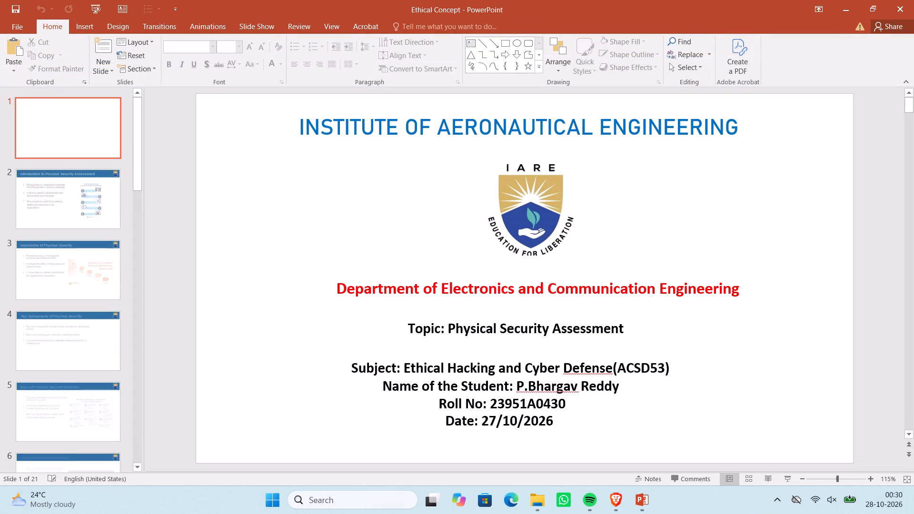
left_click(574, 387)
key("BackSpace")
key("BackSpace")
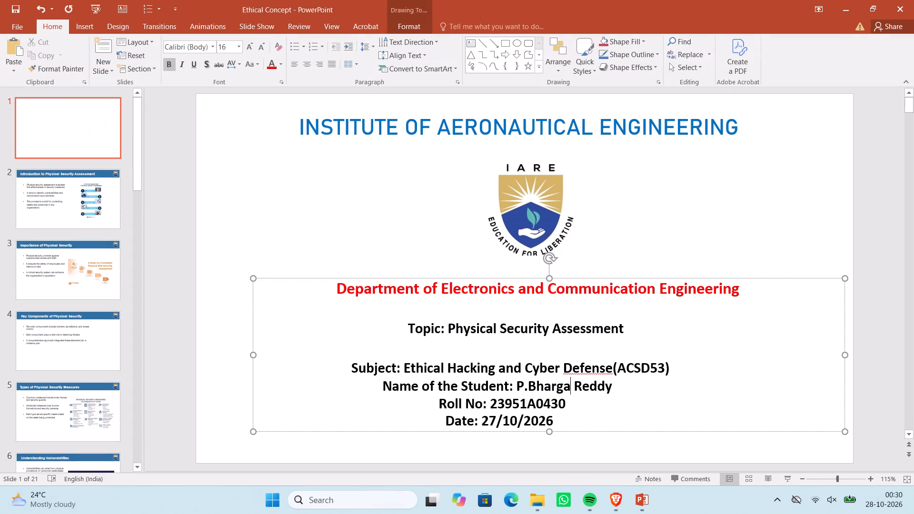
key("BackSpace")
key("BackSpace")
key("BackSpace")
key("BackSpace")
key("BackSpace")
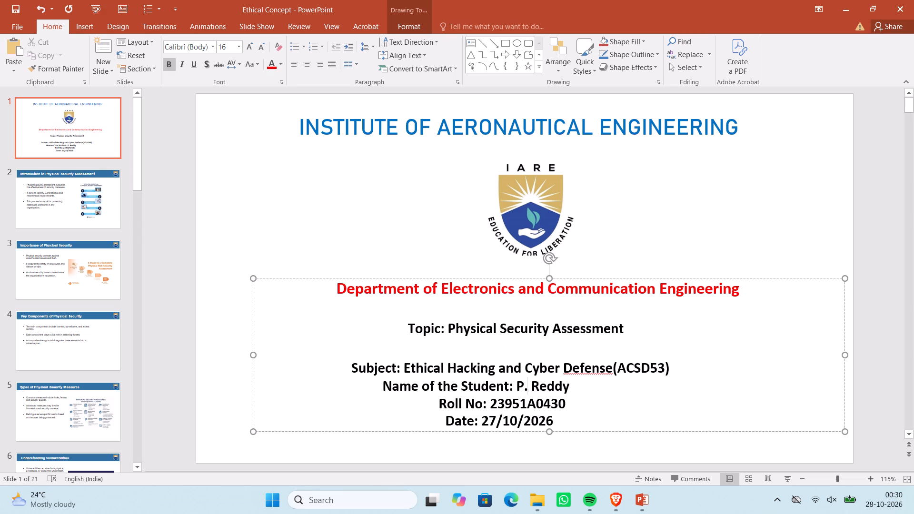
key("shift+d")
key("i")
key("l")
key("i")
type("p")
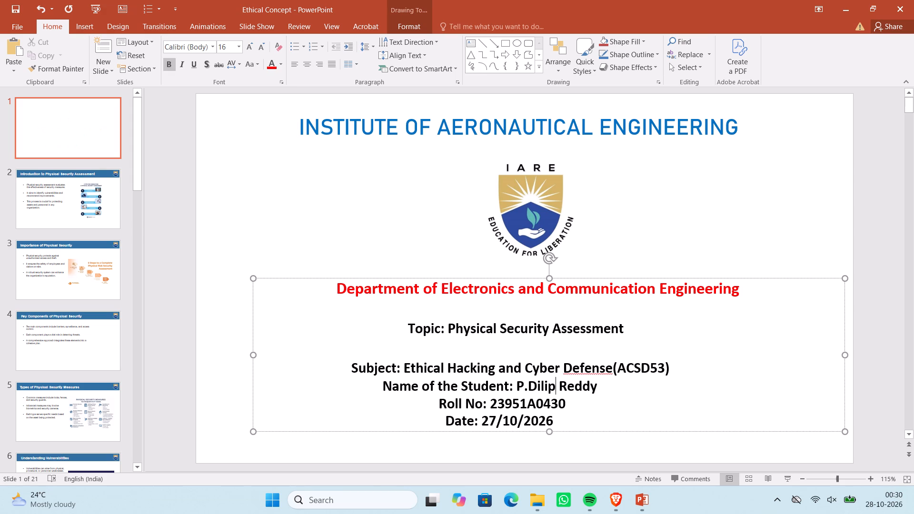
key("space")
key("BackSpace")
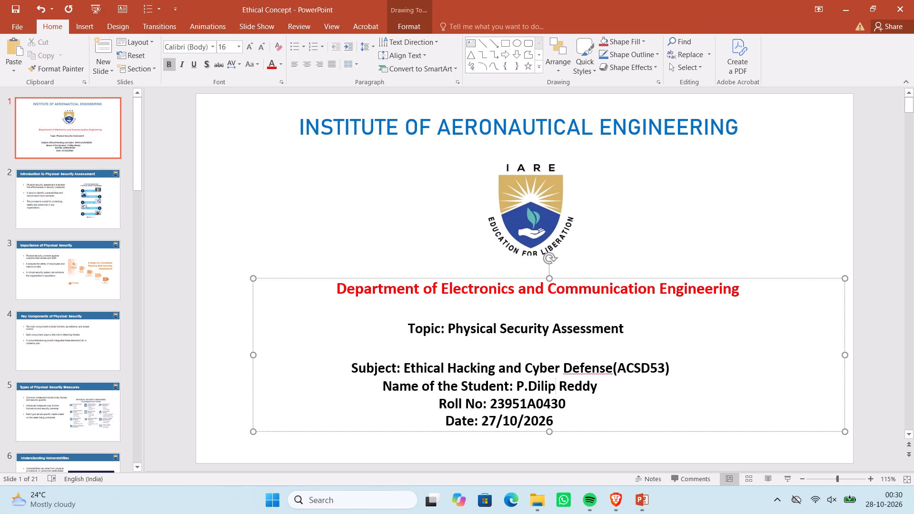
Replace the last two digits of the roll number on the cover slide with the student's own.
key("Down")
key("Right")
key("backslash")
key("BackSpace")
key("BackSpace")
key("BackSpace")
type("48")
Set the date on the cover slide to 28/10/2026.
key("Down")
key("Down")
key("Left")
key("Left")
key("Left")
key("Left")
key("Left")
key("Left")
key("Left")
key("Left")
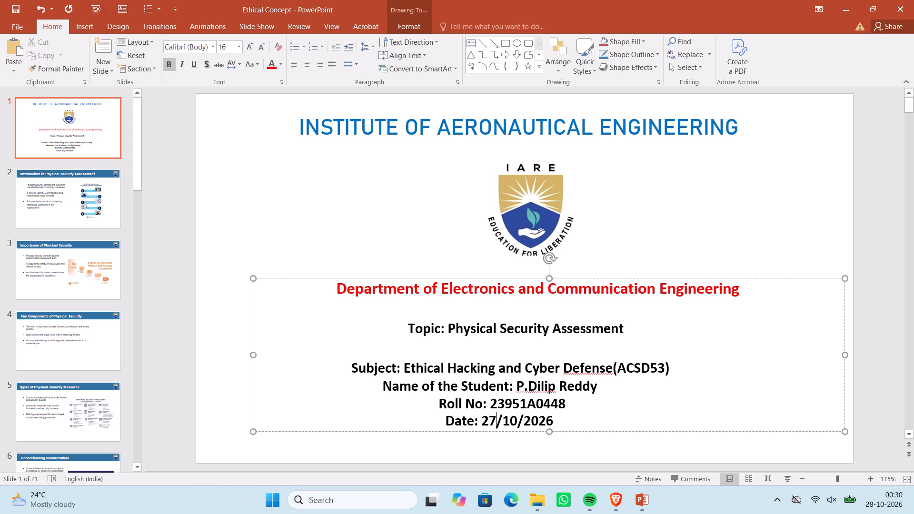
key("BackSpace")
key("8")
left_click(585, 232)
Review the slides of the Physical Security Assessment presentation and return to the cover slide.
scroll(593, 256, "down", 1)
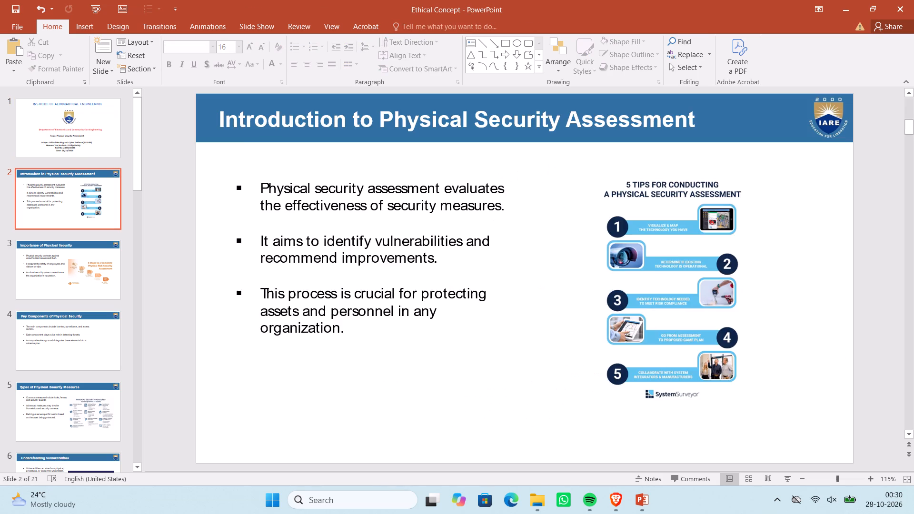
scroll(613, 325, "down", 7)
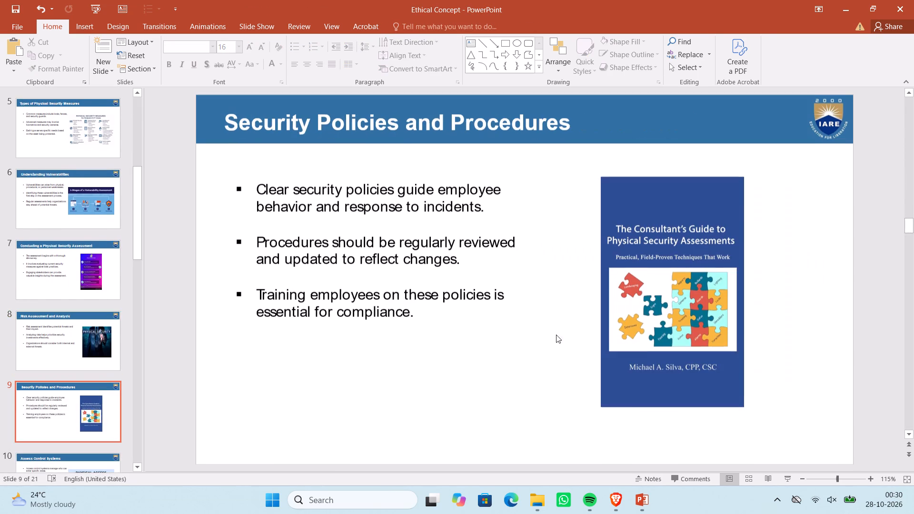
scroll(548, 333, "down", 14)
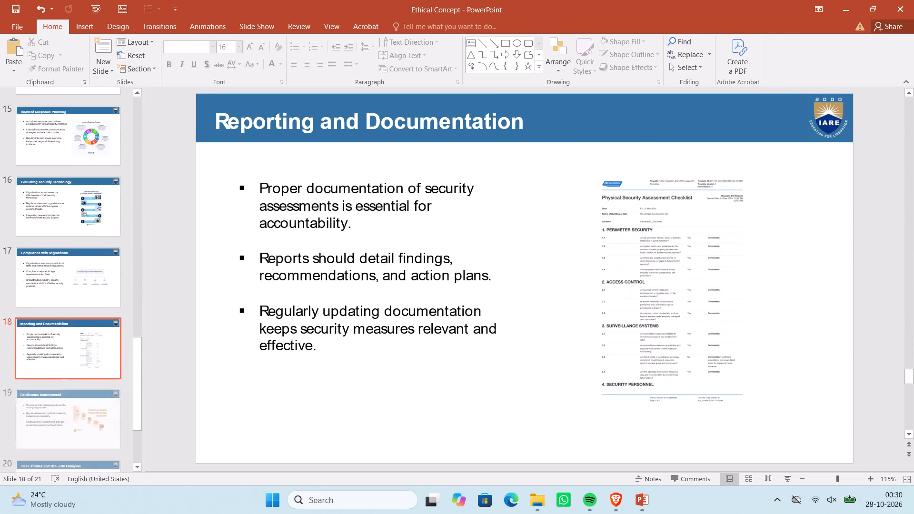
scroll(545, 333, "up", 20)
scroll(545, 333, "up", 16)
scroll(534, 296, "down", 5)
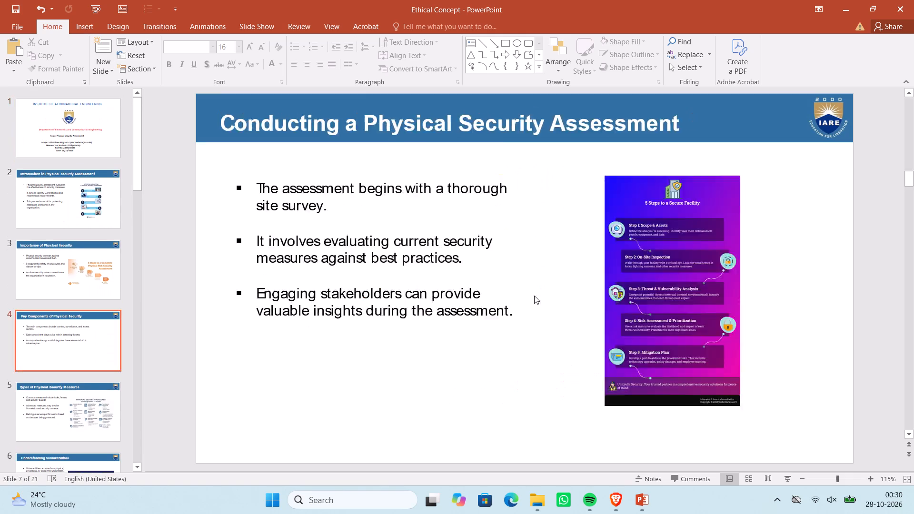
scroll(534, 296, "down", 20)
scroll(534, 296, "down", 8)
scroll(541, 316, "up", 10)
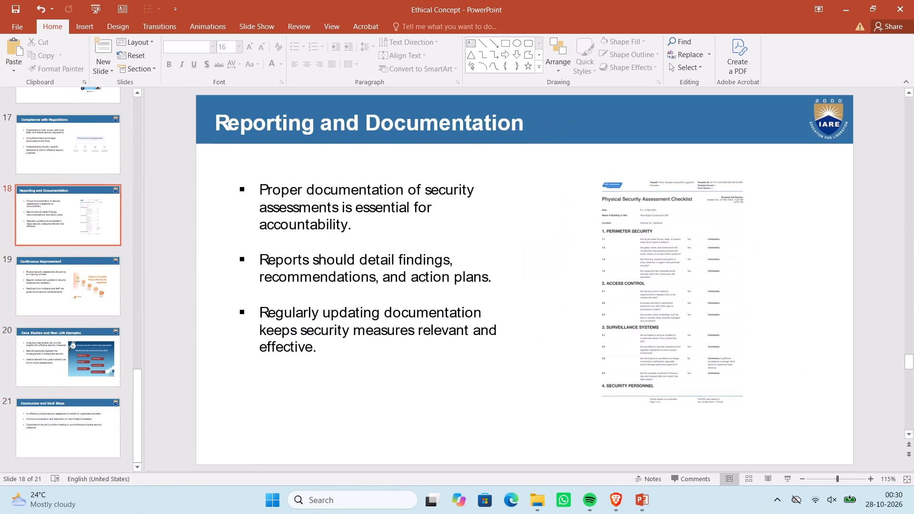
scroll(537, 311, "up", 20)
scroll(537, 311, "up", 13)
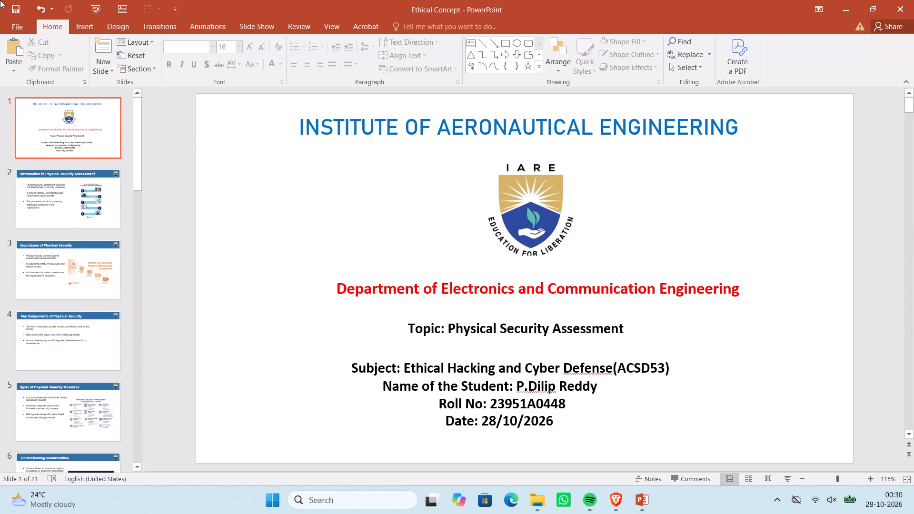
Save the Ethical Concept presentation and close it.
triple_click(13, 10)
left_click(913, 0)
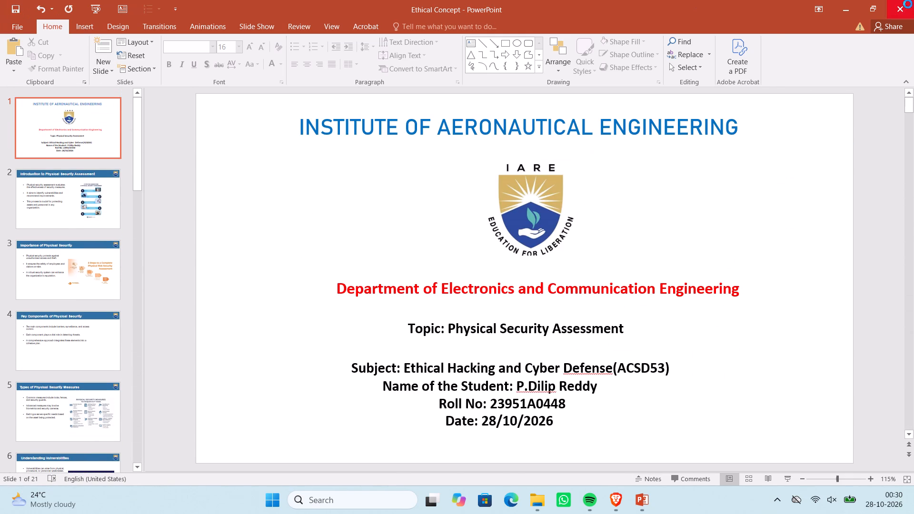
Check the cover slide details of the Embedded Concept, low power vlsi aat-2, Microwave Concept and network security aat-2 presentations, closing each one.
left_click(219, 106)
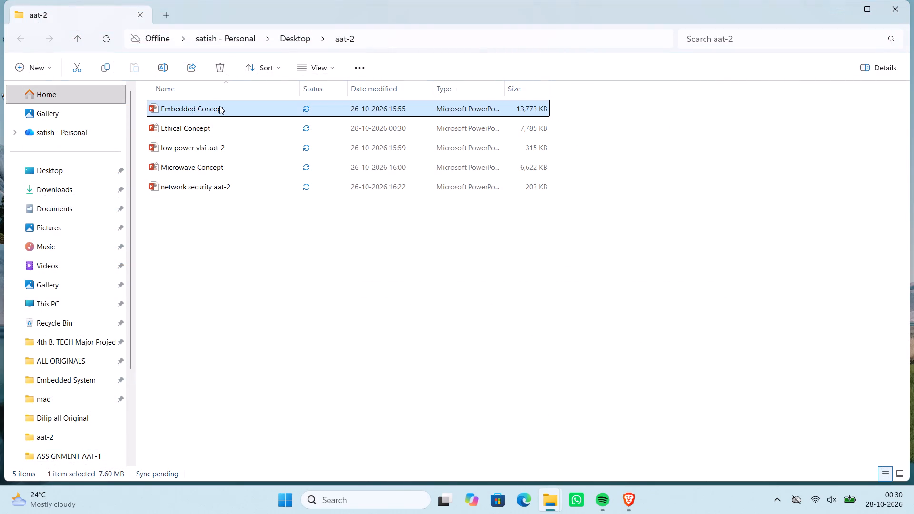
double_click(219, 106)
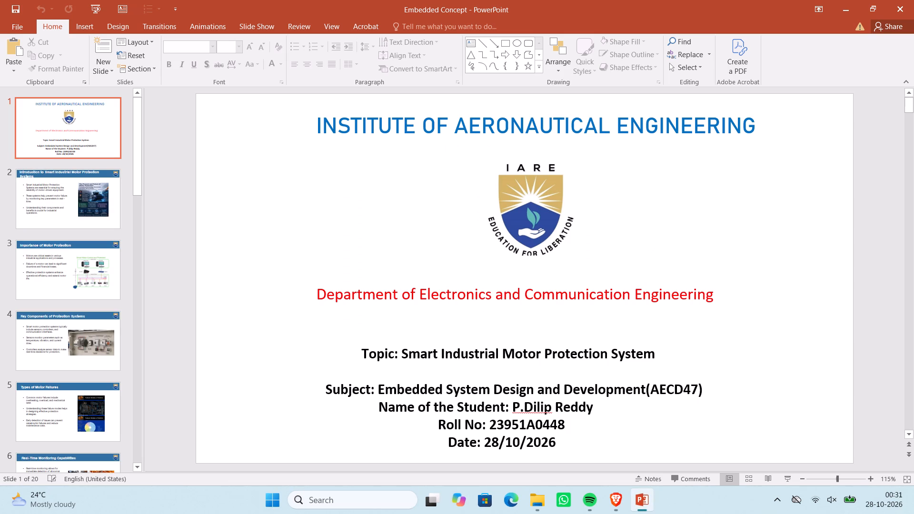
left_click(913, 0)
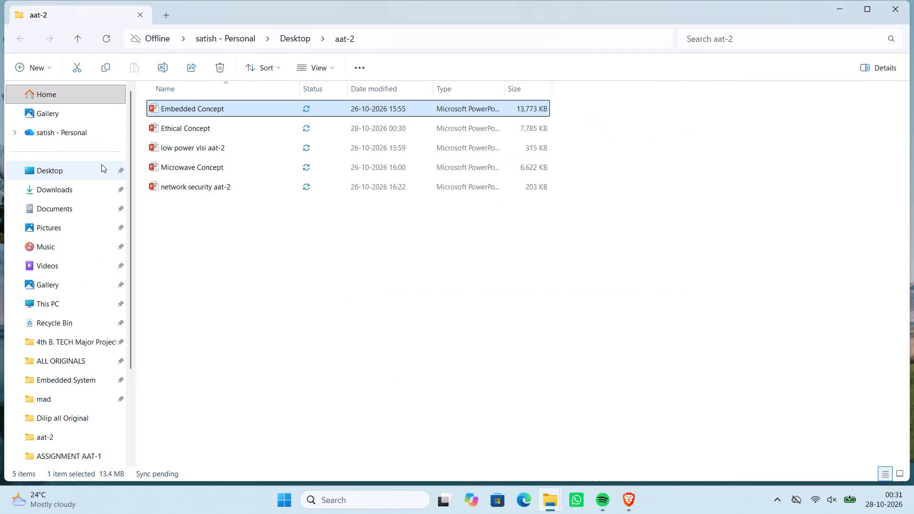
double_click(213, 149)
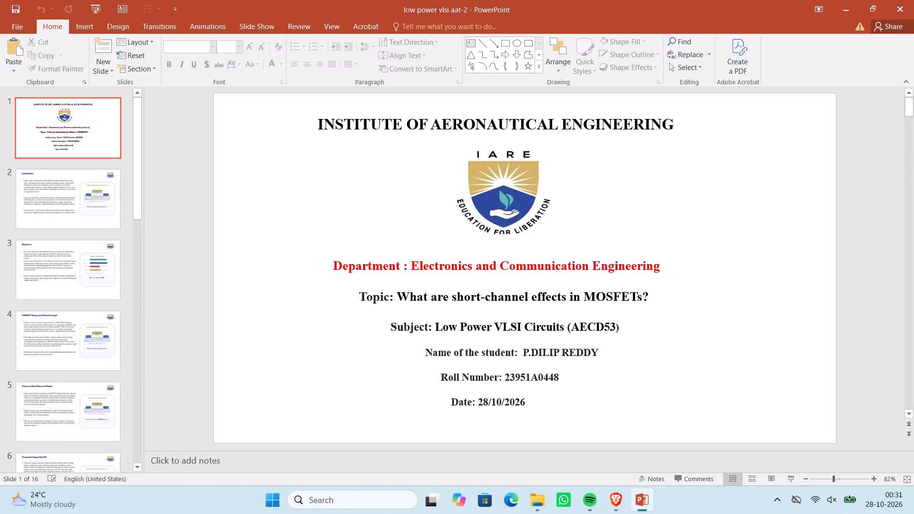
left_click(913, 0)
double_click(232, 170)
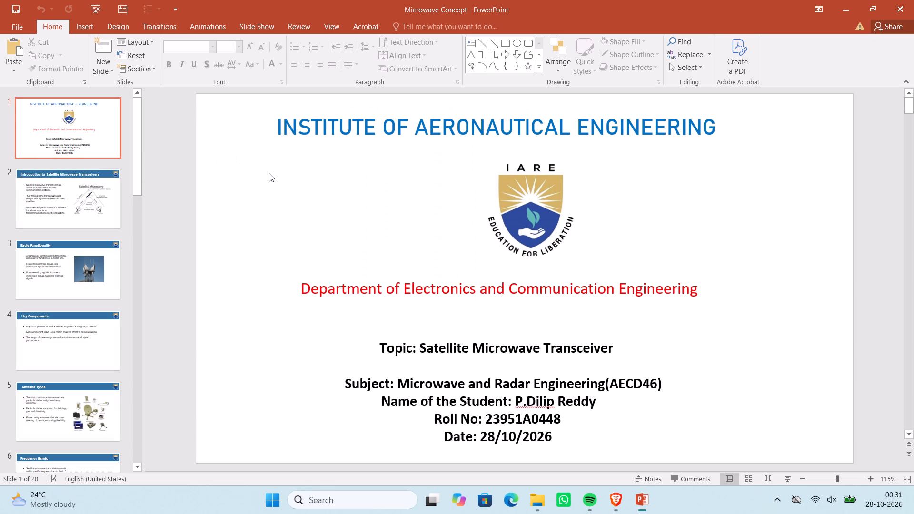
left_click(913, 0)
double_click(214, 191)
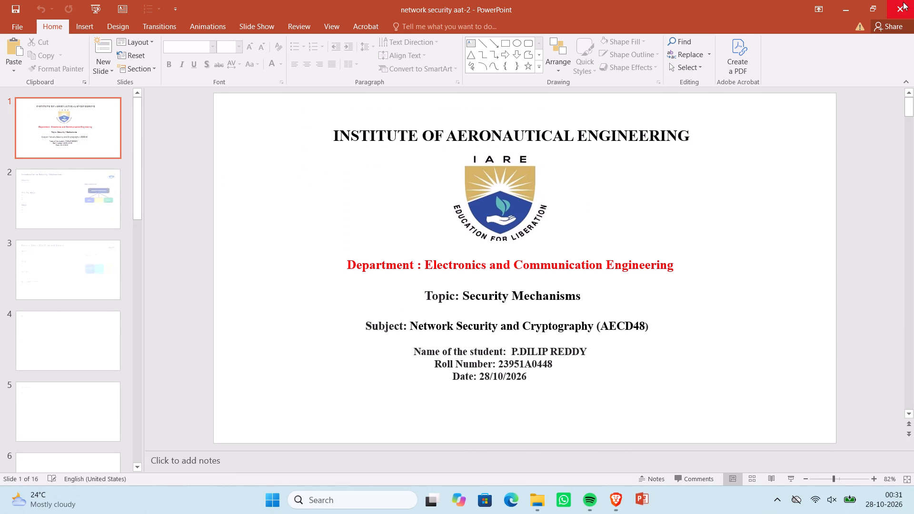
left_click(903, 2)
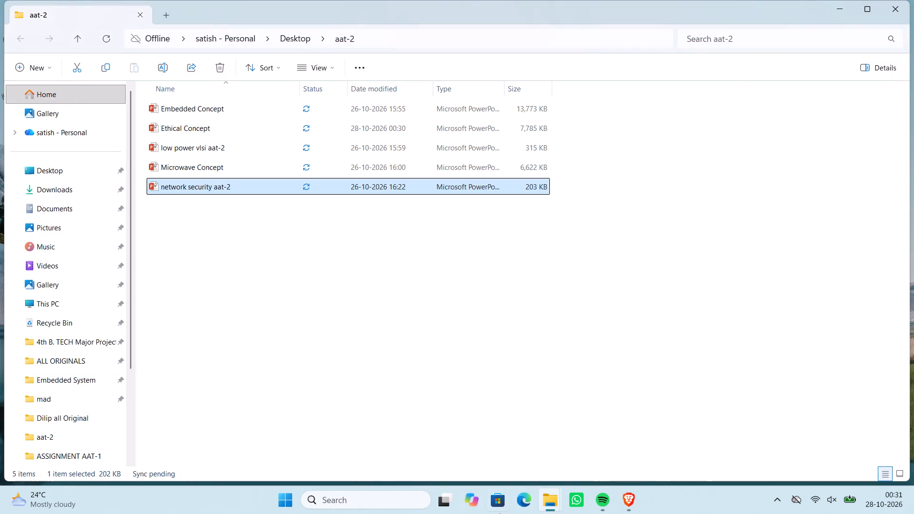
Close the aat-2 folder window, leaving the ASSIGNMENT AAT-1 folder open.
left_click(552, 497)
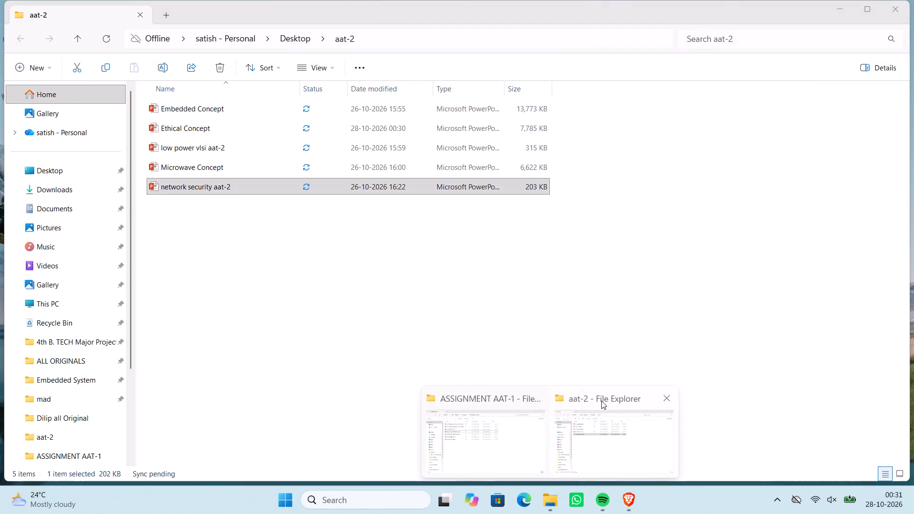
left_click(668, 400)
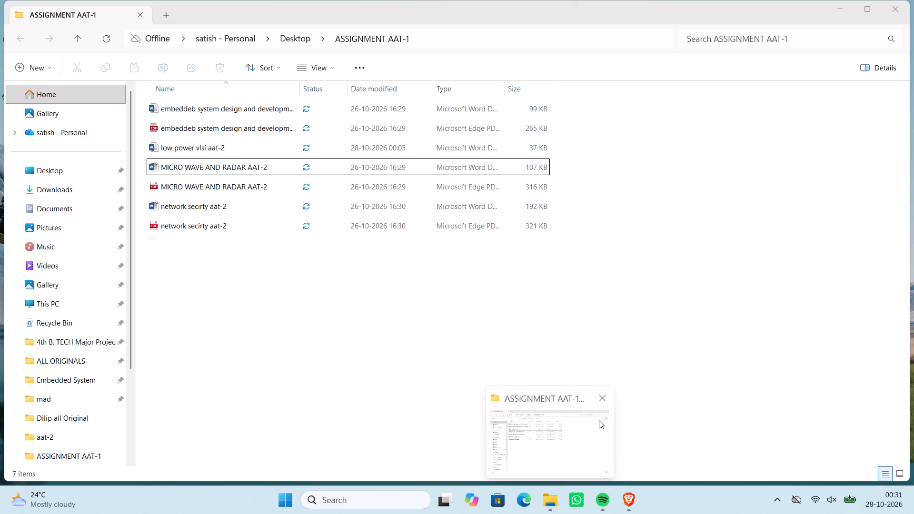
Close the ASSIGNMENT AAT-1 folder window and open the aat-2 folder from the desktop.
left_click(595, 397)
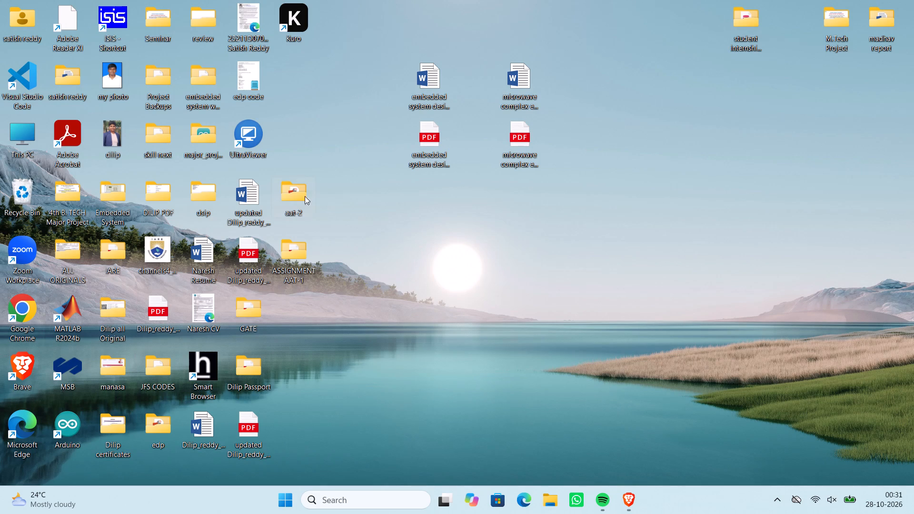
double_click(292, 192)
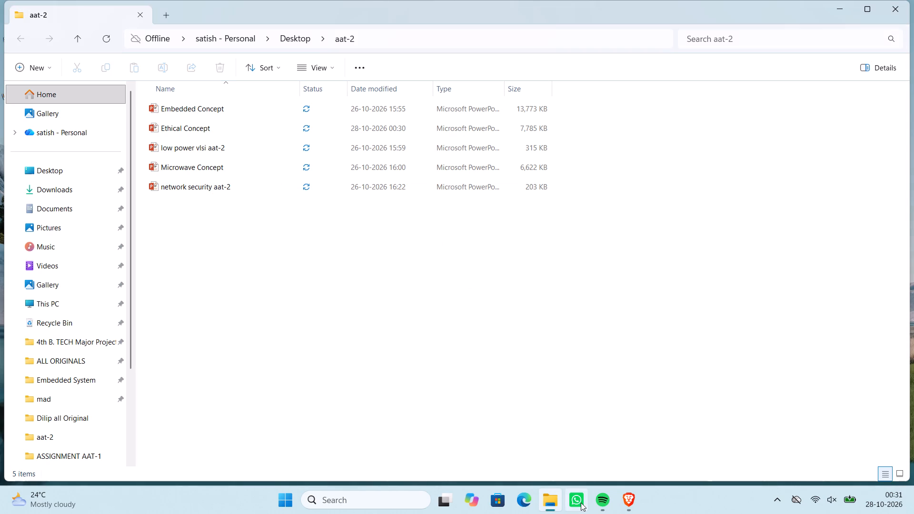
Switch to WhatsApp, keeping the aat-2 folder open.
left_click(581, 503)
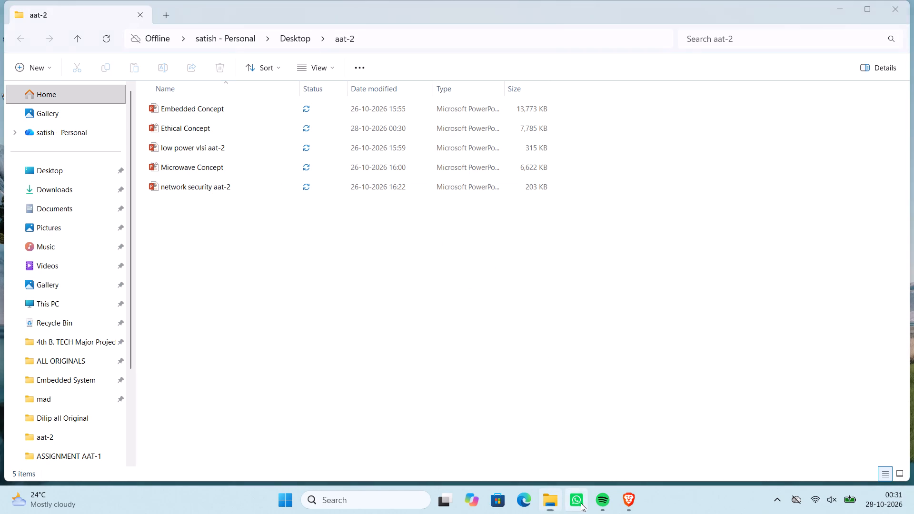
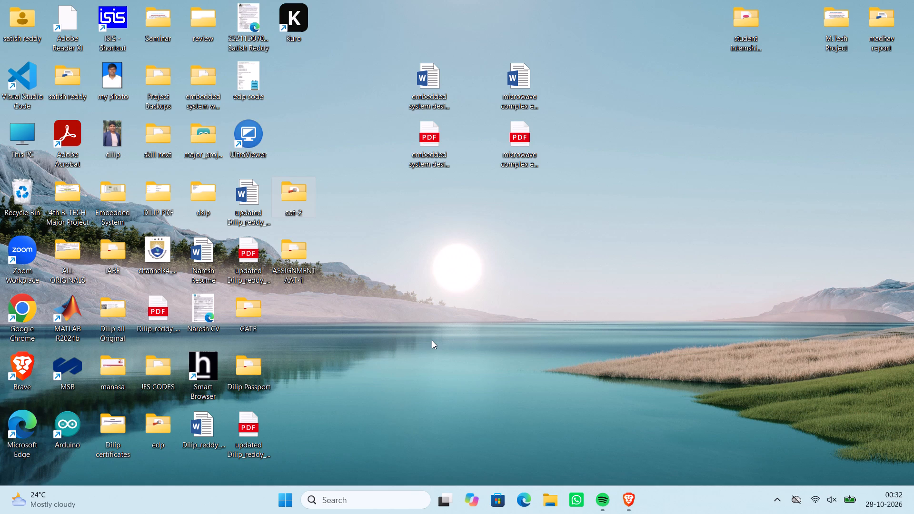
Launch Google Chrome with the iare.ac.in profile marked P and go to Google Drive.
double_click(20, 314)
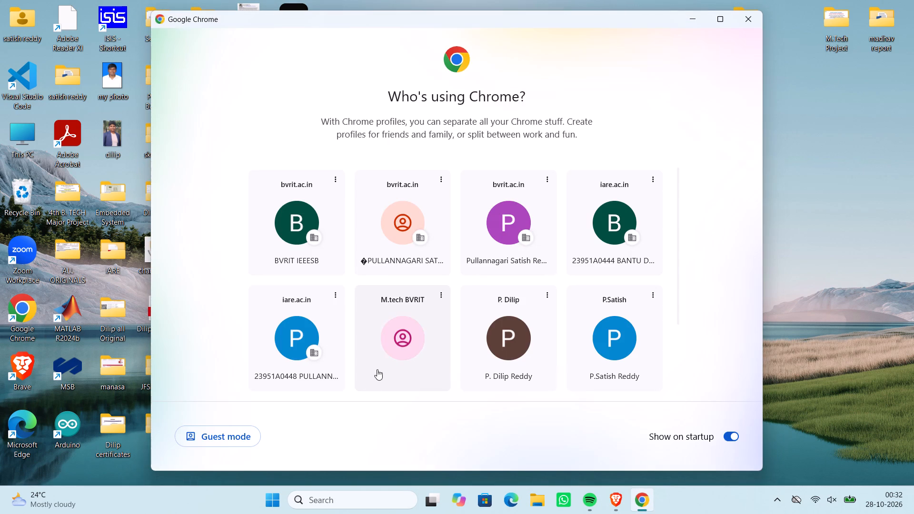
left_click(309, 356)
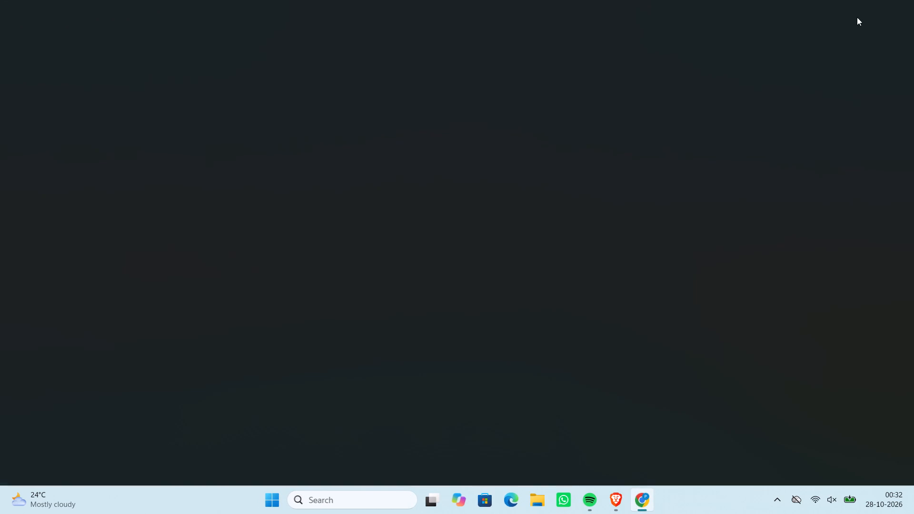
left_click(913, 67)
left_click(897, 74)
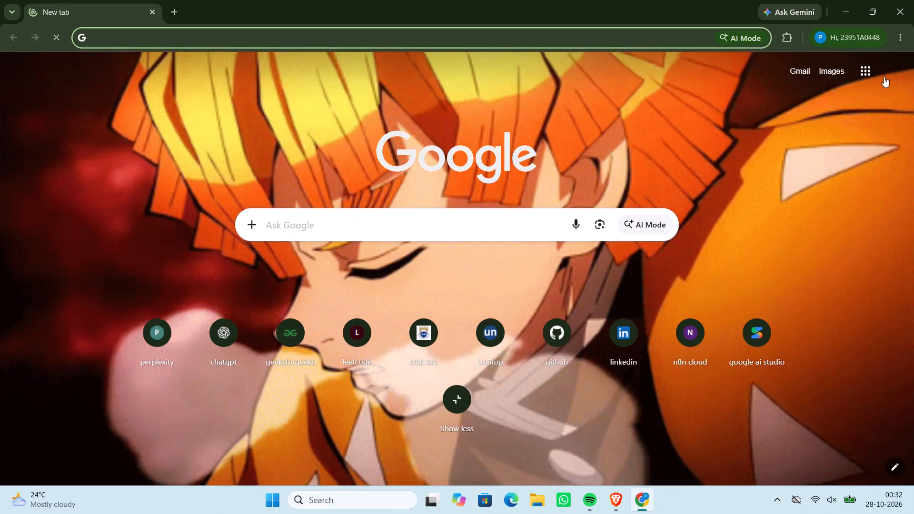
left_click(862, 75)
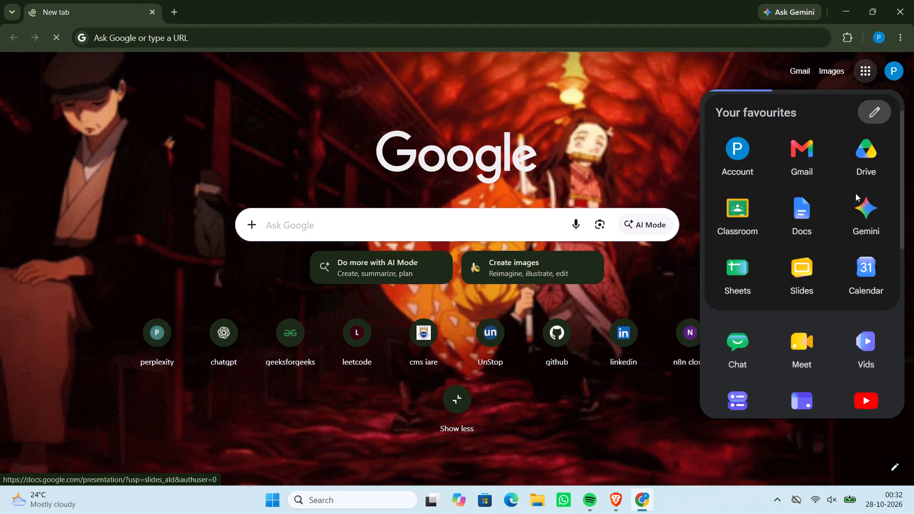
left_click(867, 167)
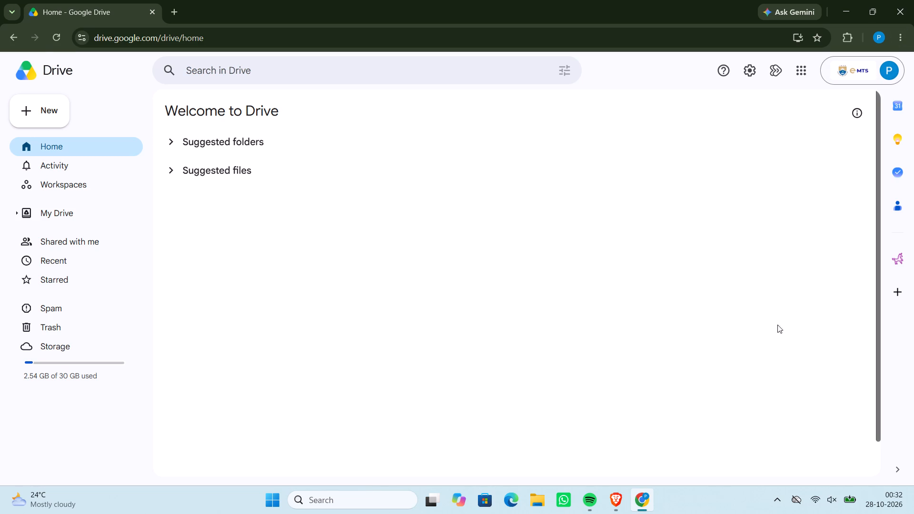
On the Google Drive home page, expand the suggested folders and briefly check the suggested files, collapsing the file list again.
left_click(68, 150)
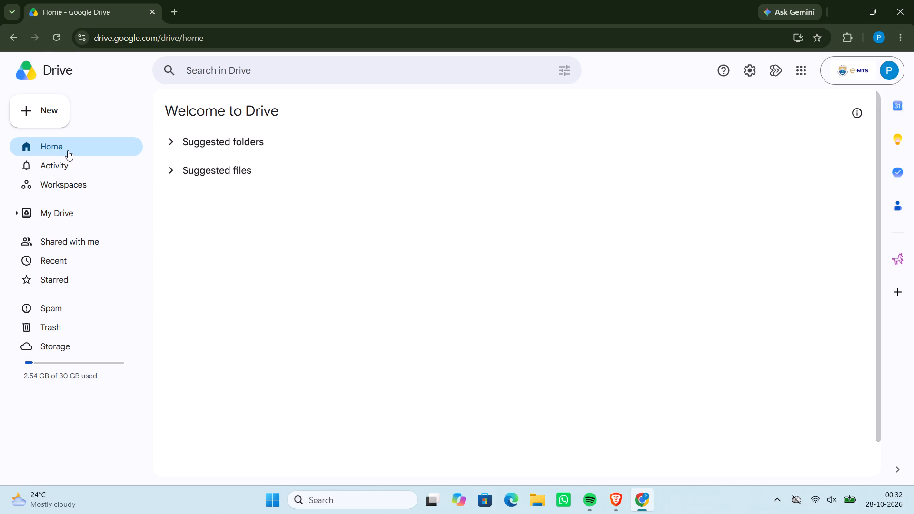
double_click(68, 150)
left_click(224, 146)
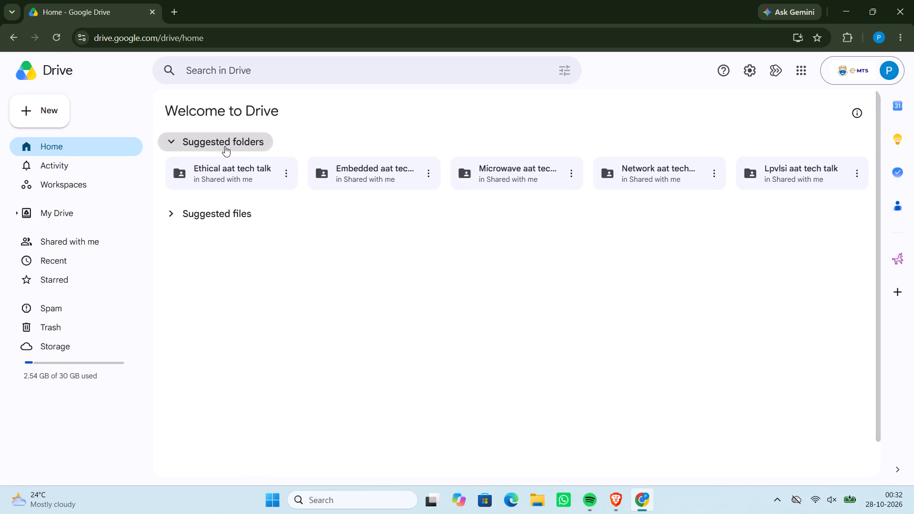
left_click(216, 215)
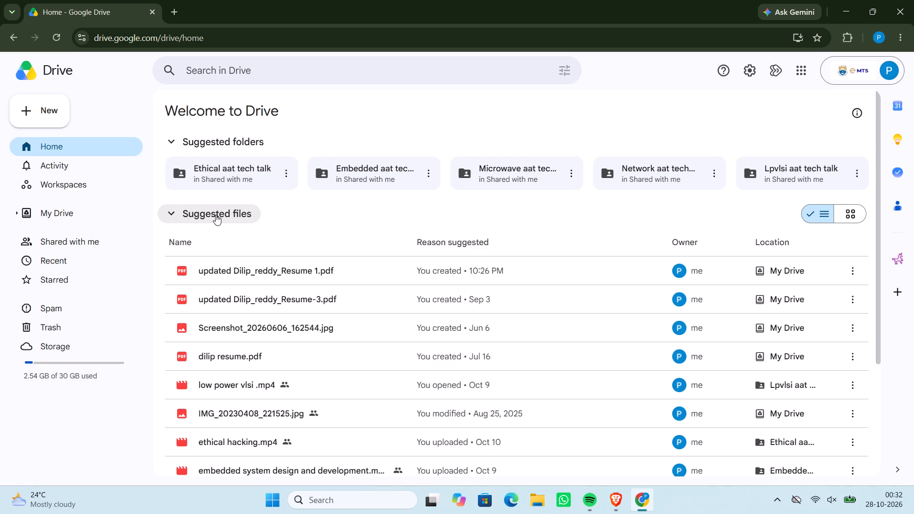
left_click(216, 215)
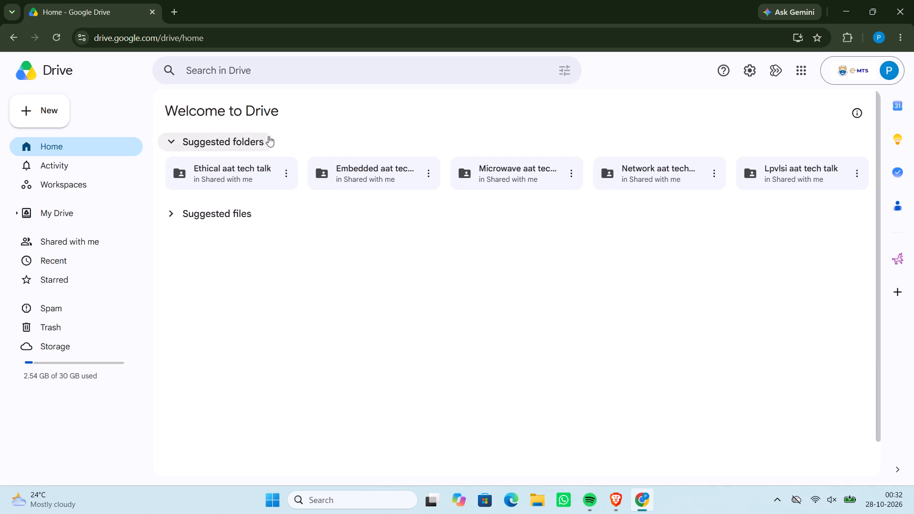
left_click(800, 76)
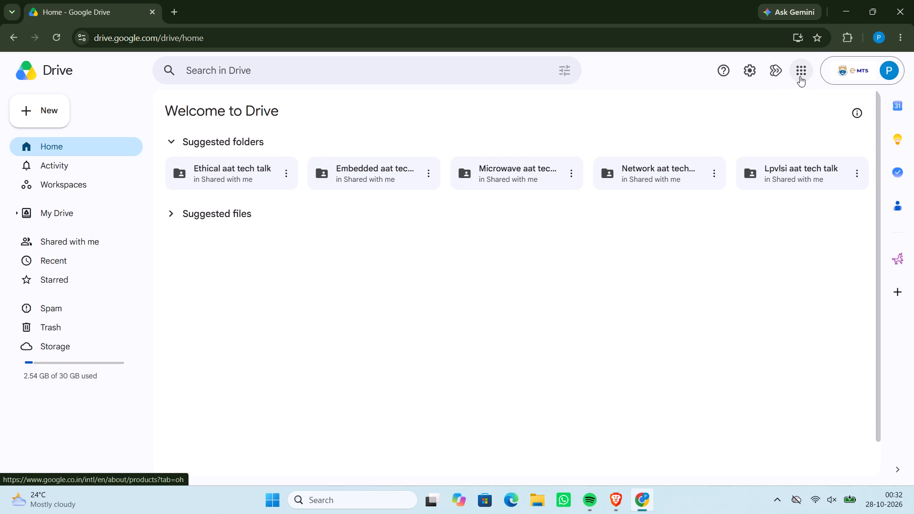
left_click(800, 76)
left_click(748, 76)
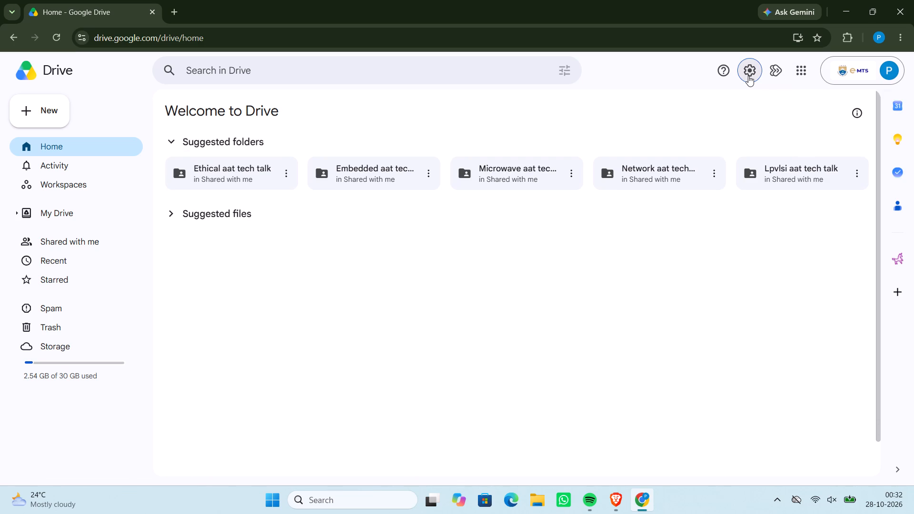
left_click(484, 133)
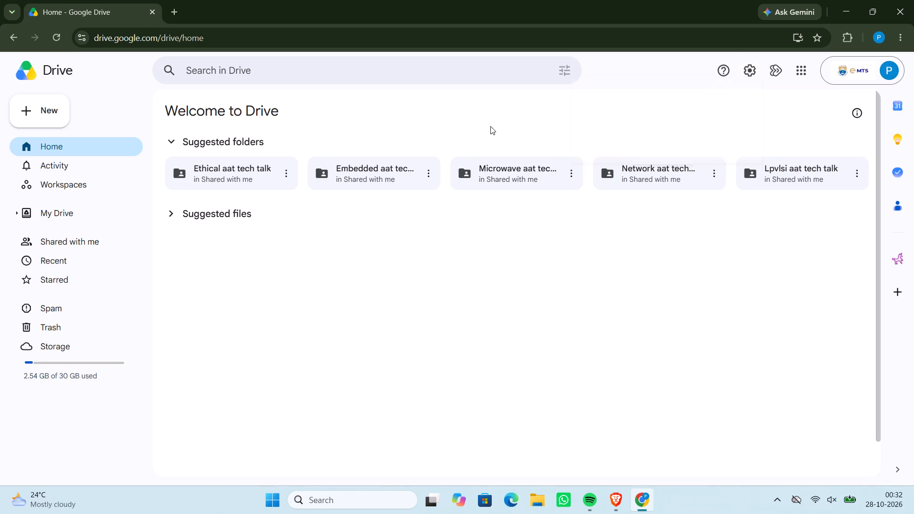